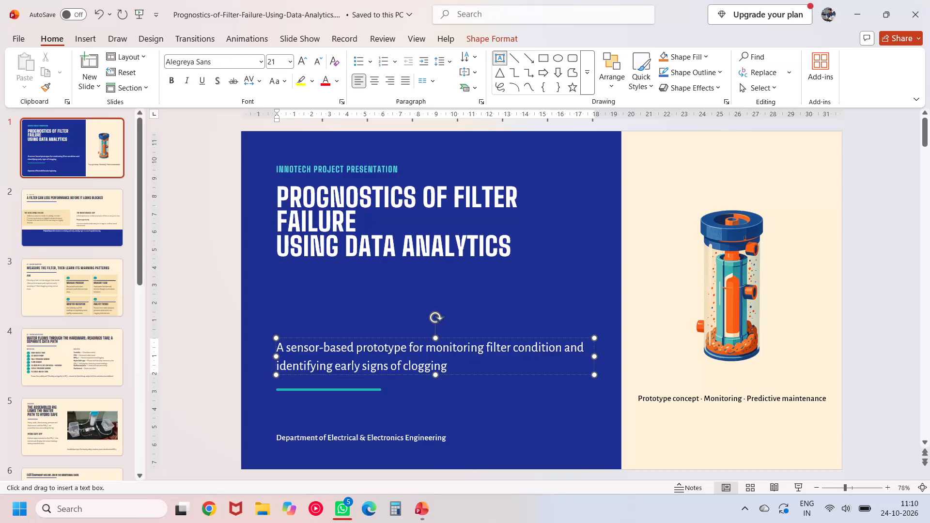
# Draw a wide text box on the title slide, between the teal line and the department name.
pyautogui.moveTo(265, 401); pyautogui.dragTo(581, 436)
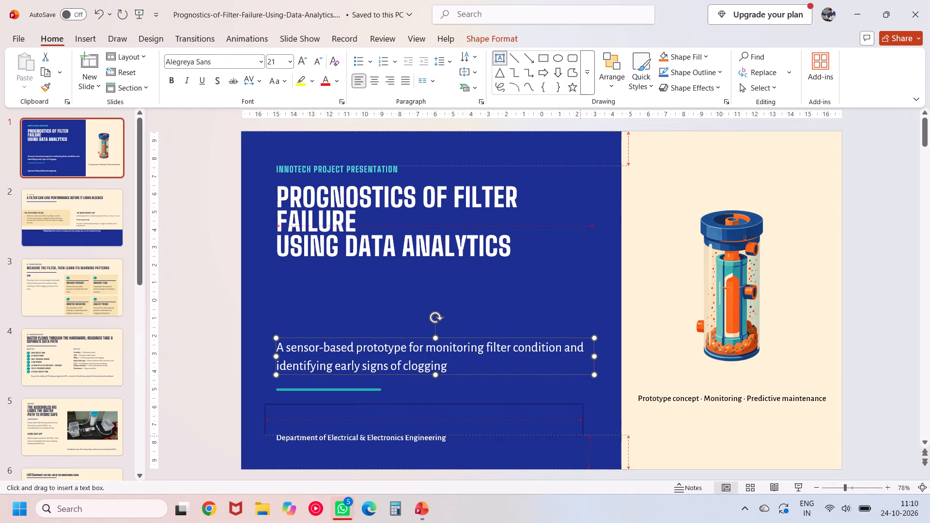
pyautogui.moveTo(581, 436); pyautogui.dragTo(625, 427)
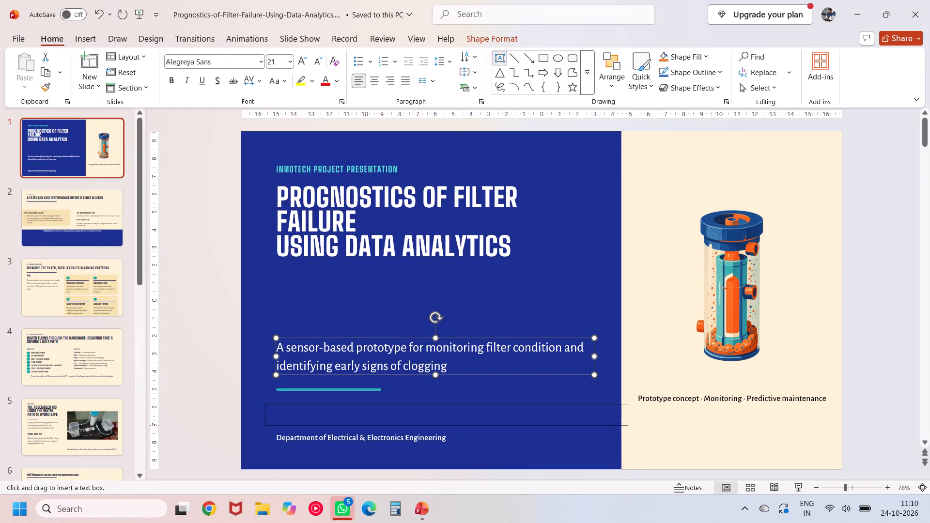
pyautogui.moveTo(625, 427); pyautogui.dragTo(616, 431)
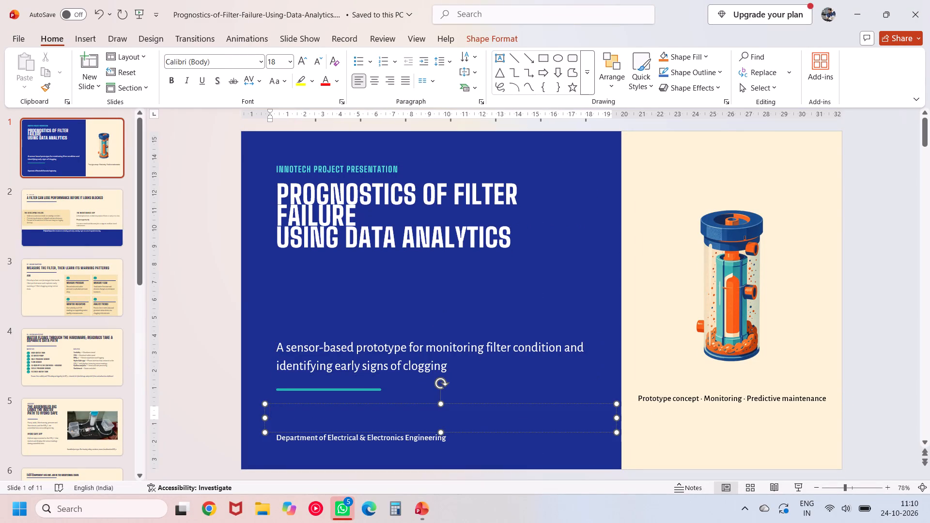
pyautogui.write('pr')
pyautogui.press('BackSpace')
pyautogui.press('BackSpace')
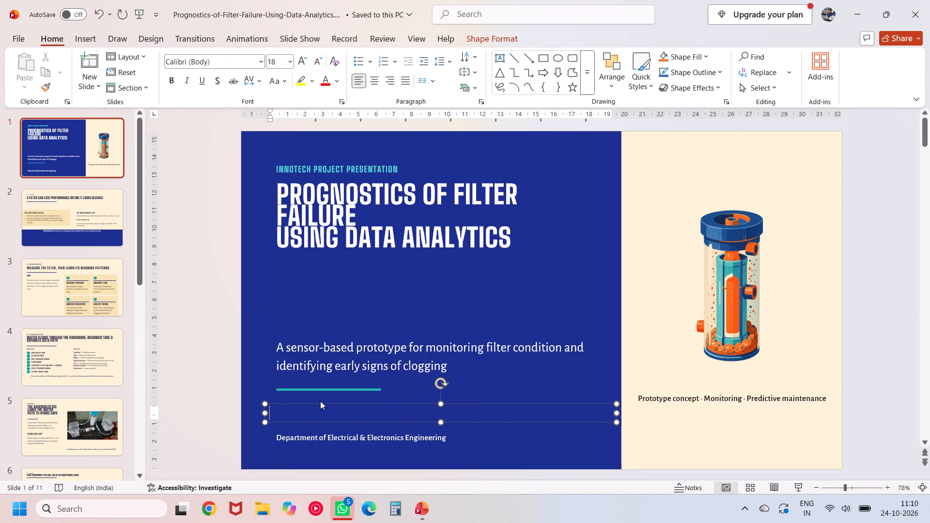
# Enter "Presented by : " in red text in the new text box.
pyautogui.click(328, 80)
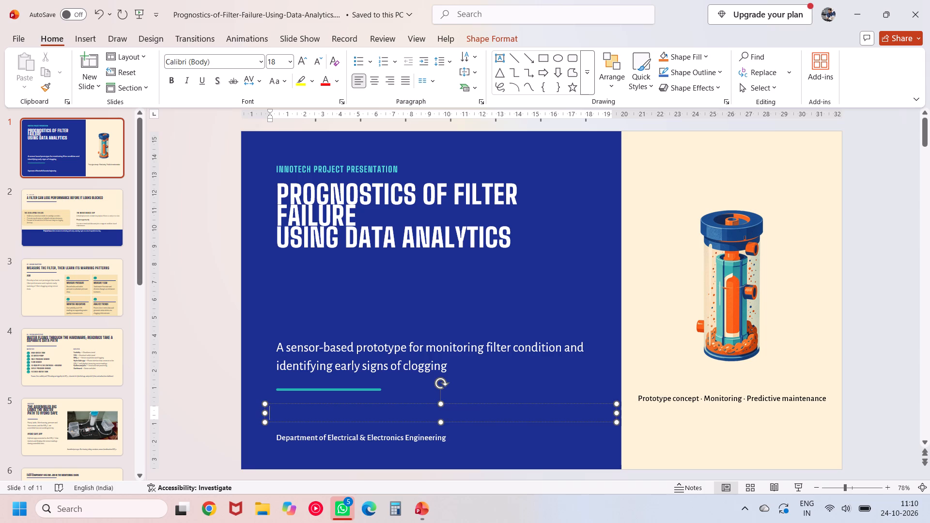
pyautogui.click(336, 80)
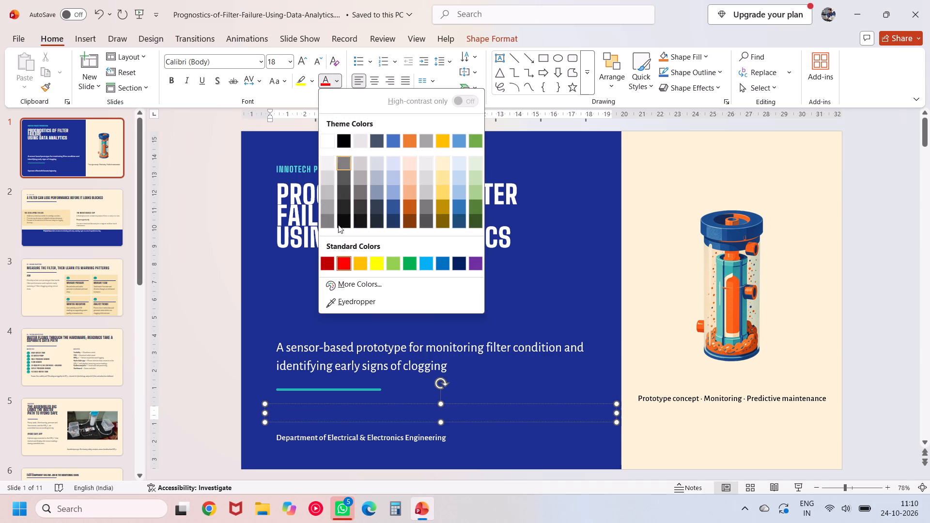
pyautogui.click(341, 261)
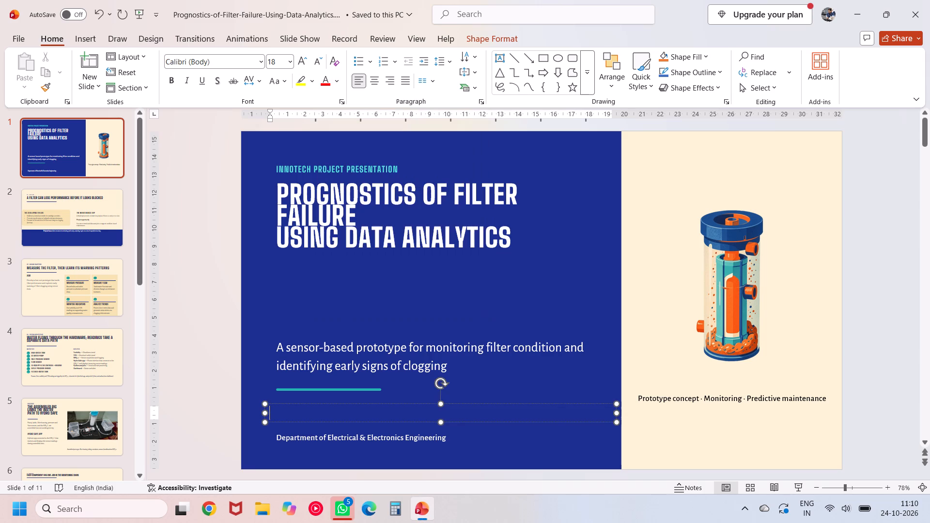
pyautogui.press('p')
pyautogui.press('BackSpace')
pyautogui.hotkey('shift', 'p')
pyautogui.write('resented')
pyautogui.press('space')
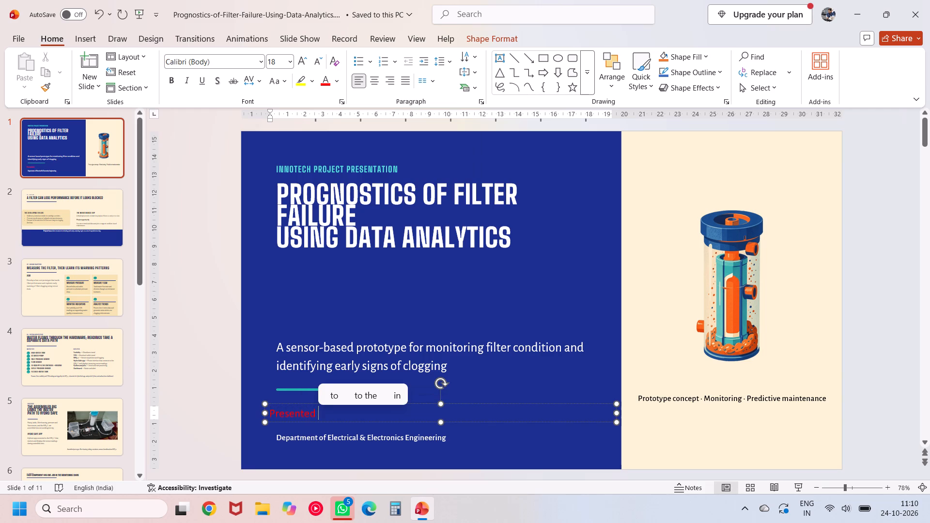
pyautogui.write('by')
pyautogui.press('space')
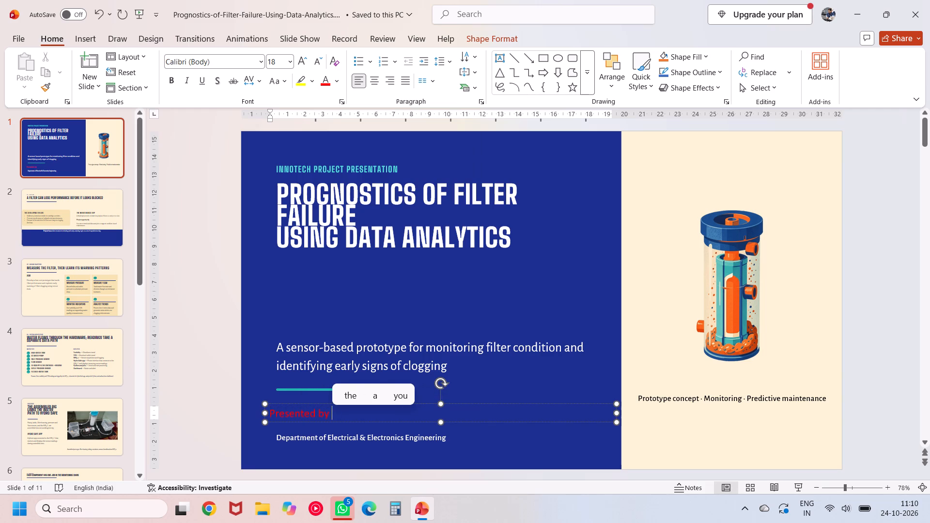
pyautogui.write(':')
pyautogui.press('space')
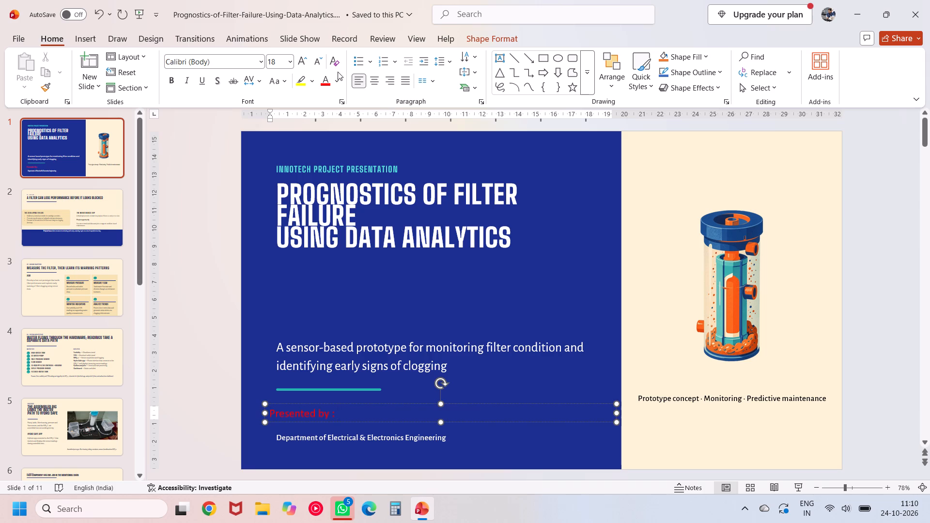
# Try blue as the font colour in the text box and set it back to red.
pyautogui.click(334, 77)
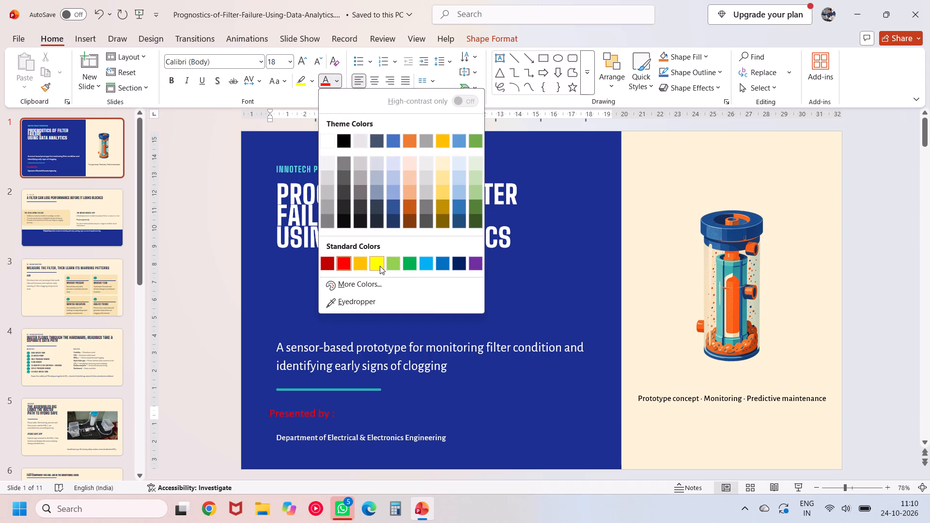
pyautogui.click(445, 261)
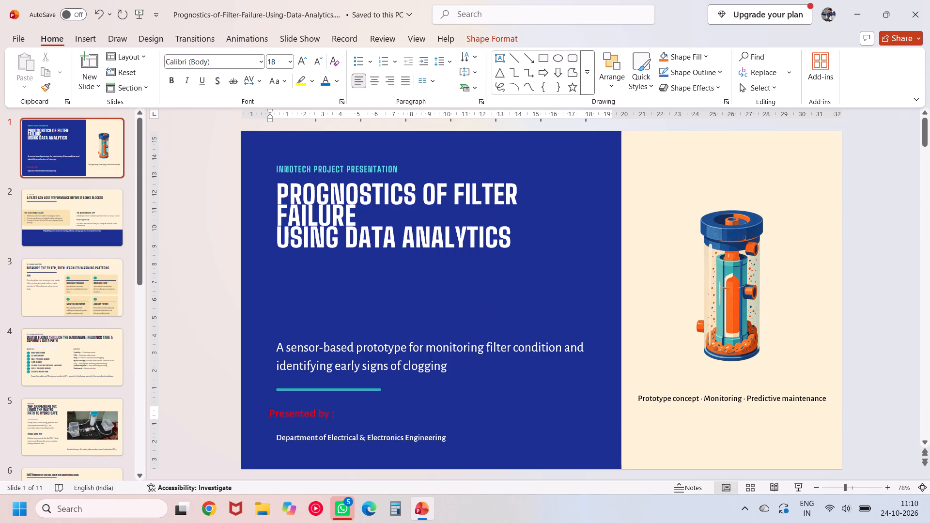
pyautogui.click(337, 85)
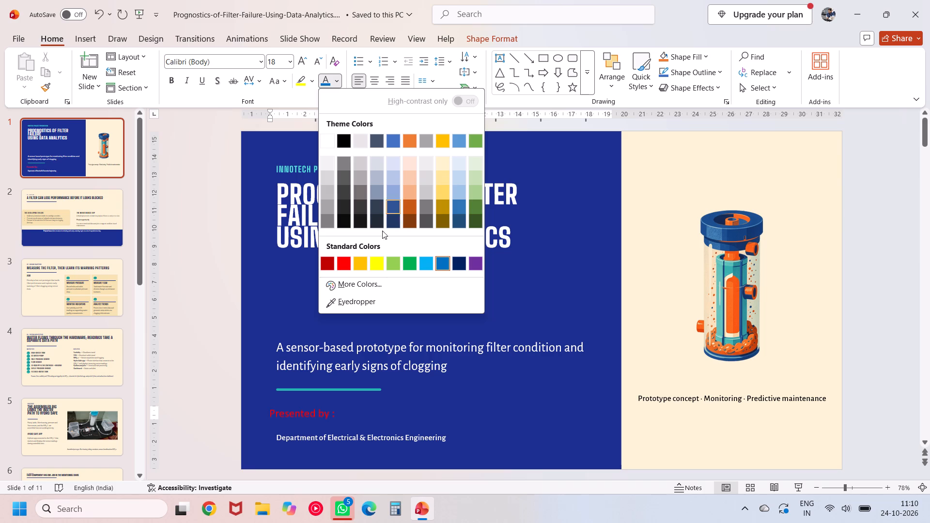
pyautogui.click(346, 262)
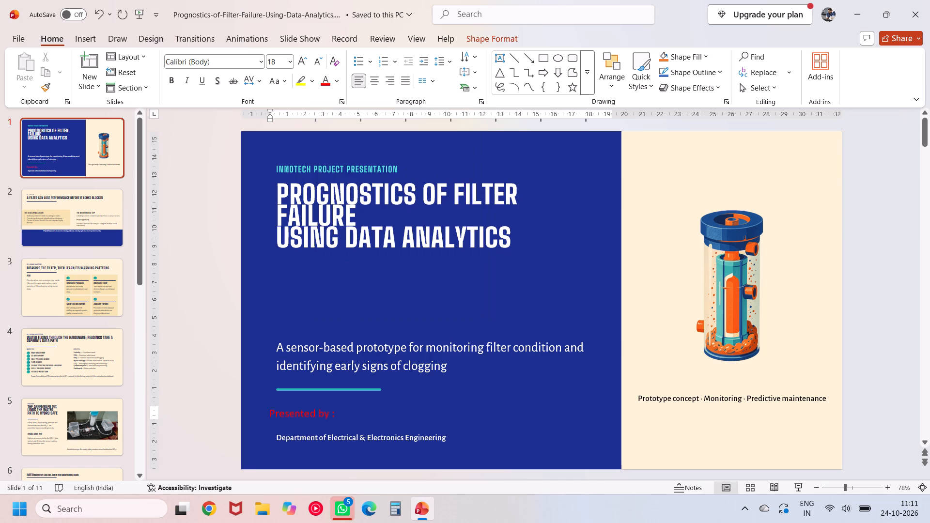
# Add "Team Tech titans" after "Presented by :" in the text box.
pyautogui.click(346, 417)
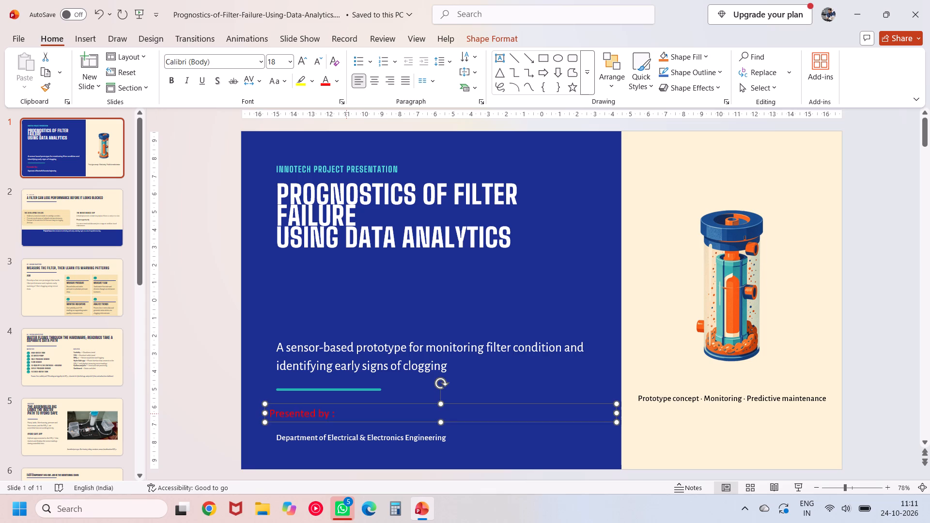
pyautogui.click(344, 414)
pyautogui.doubleClick(344, 414)
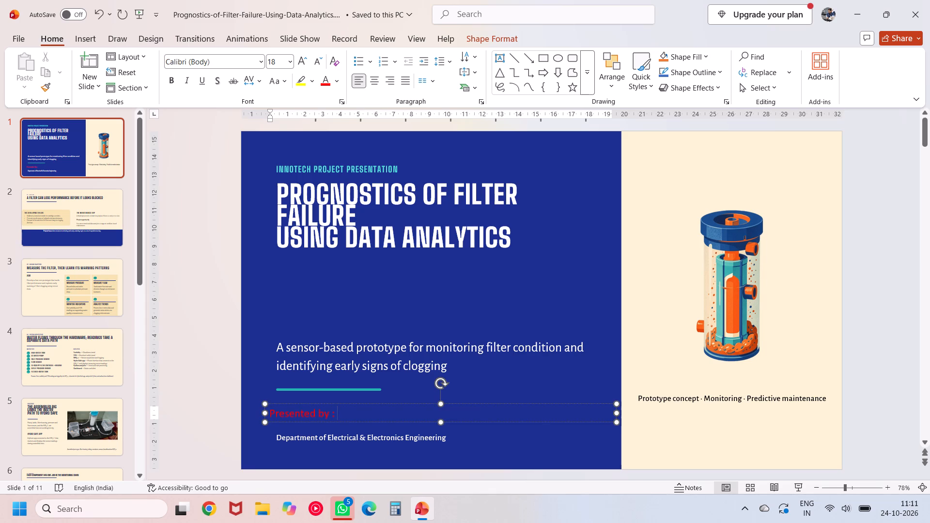
pyautogui.write('Team')
pyautogui.press('space')
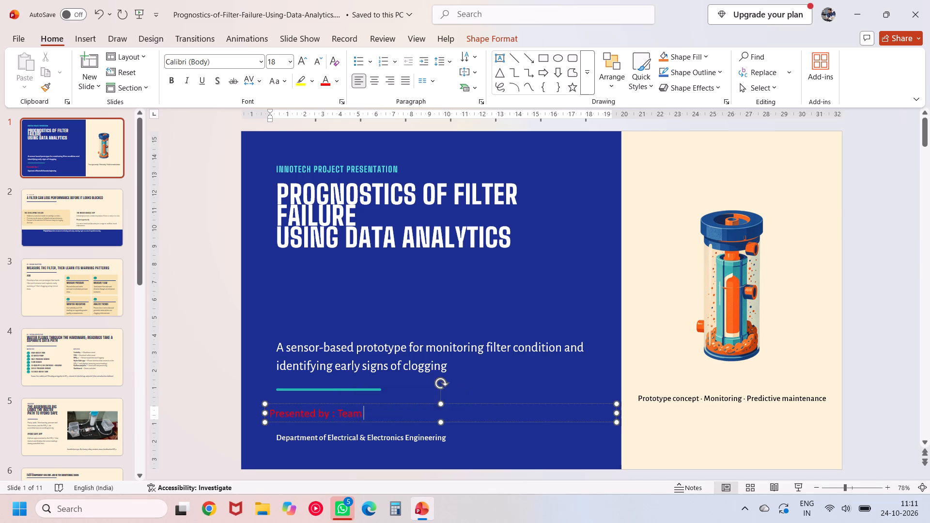
pyautogui.write('te')
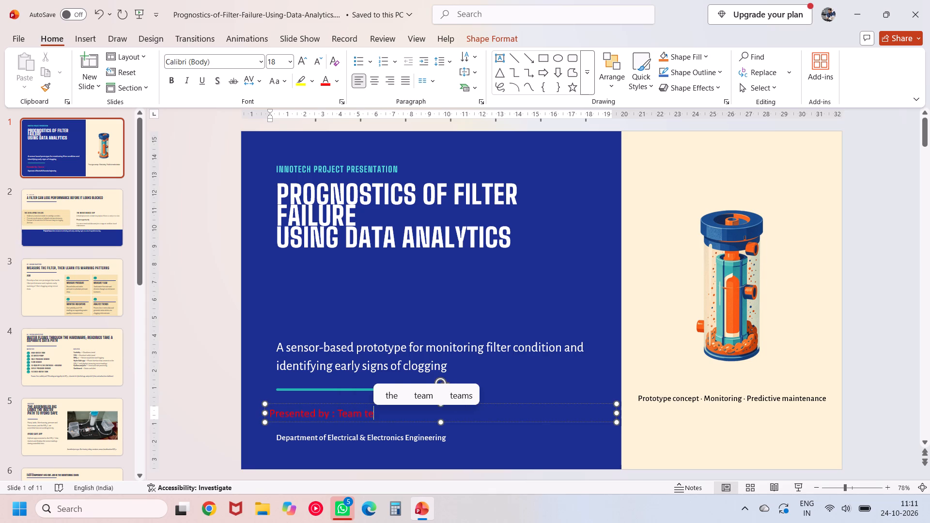
pyautogui.write('ch')
pyautogui.press('BackSpace')
pyautogui.press('BackSpace')
pyautogui.press('BackSpace')
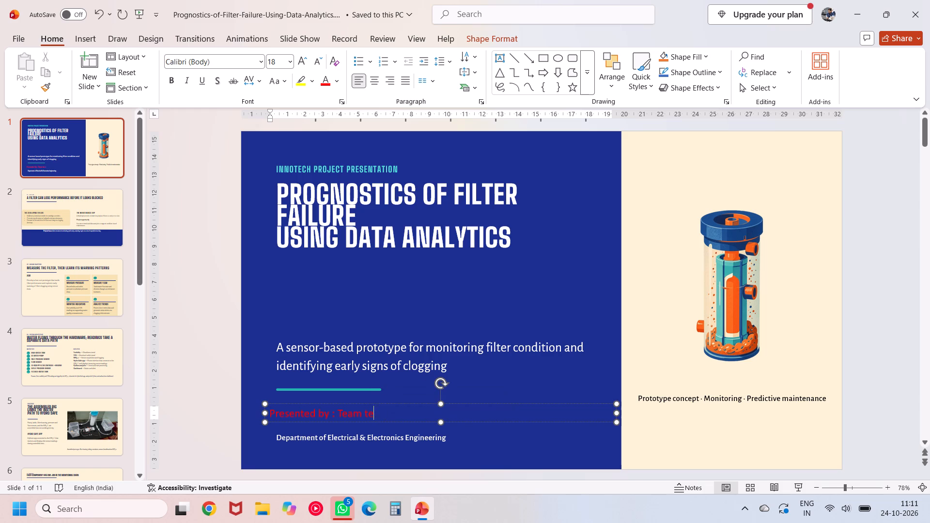
pyautogui.press('BackSpace')
pyautogui.write('Tech')
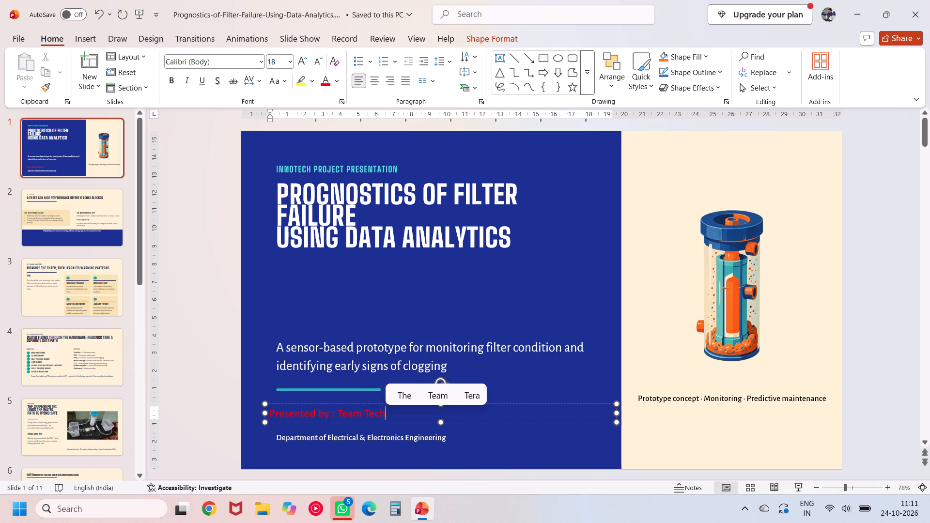
pyautogui.press('space')
pyautogui.write('titans')
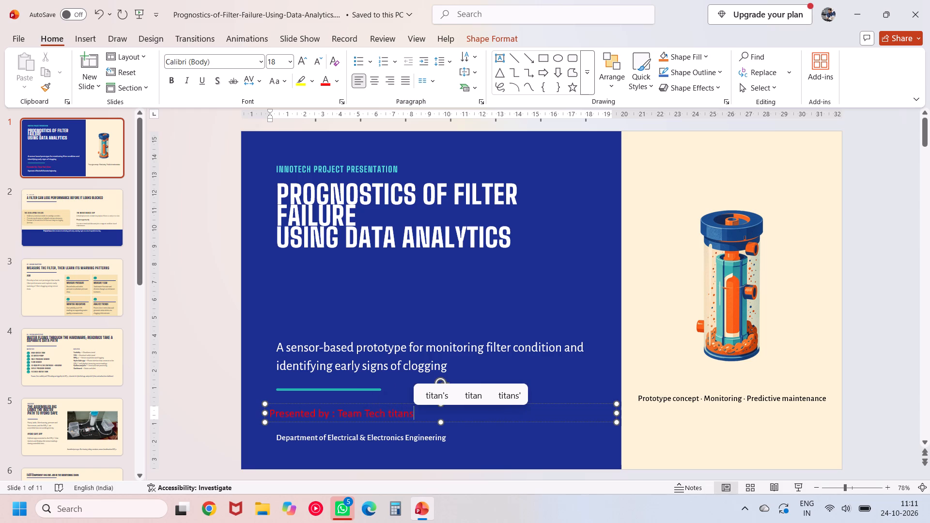
# Change the font colour of the words "Presented by" to yellow.
pyautogui.moveTo(331, 410); pyautogui.dragTo(276, 407)
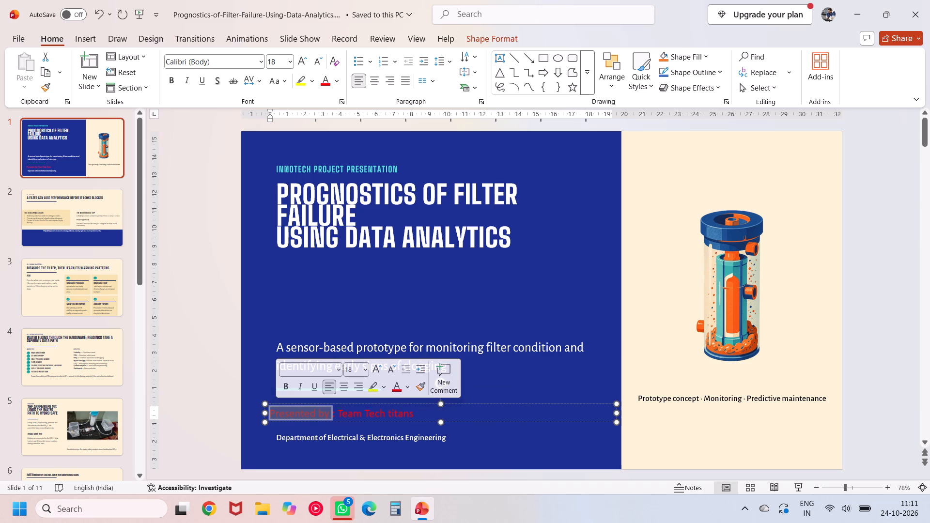
pyautogui.click(336, 84)
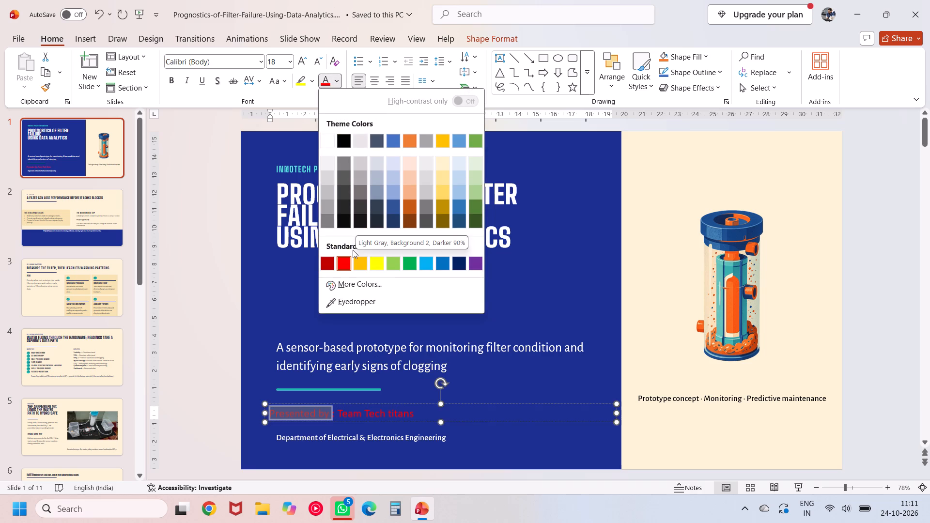
pyautogui.click(373, 260)
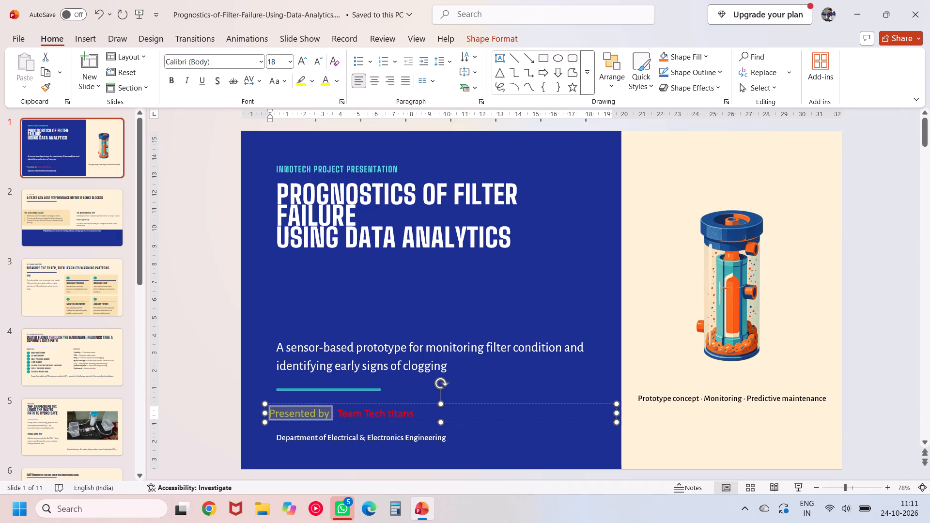
# Correct the team name to "Tech-Titans", with a hyphen and a capital second T.
pyautogui.click(403, 418)
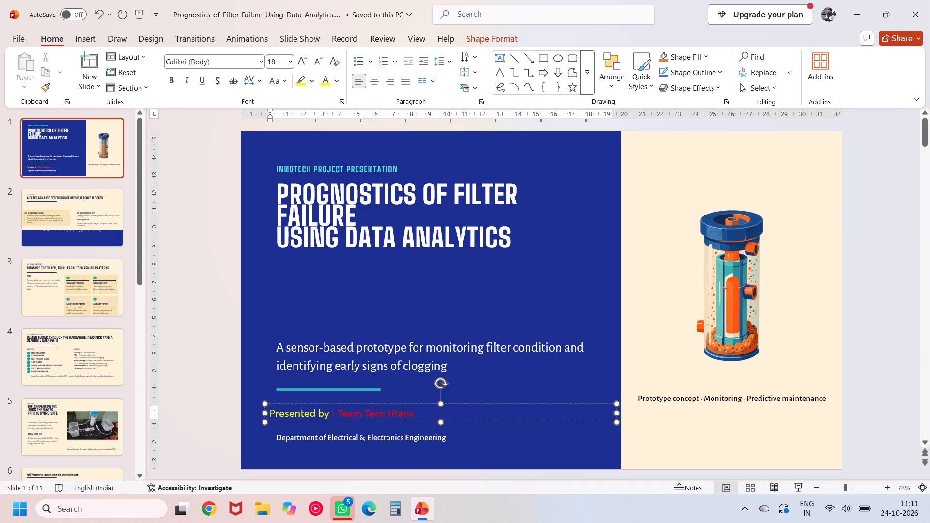
pyautogui.click(386, 415)
pyautogui.press('-')
pyautogui.press('Right')
pyautogui.press('BackSpace')
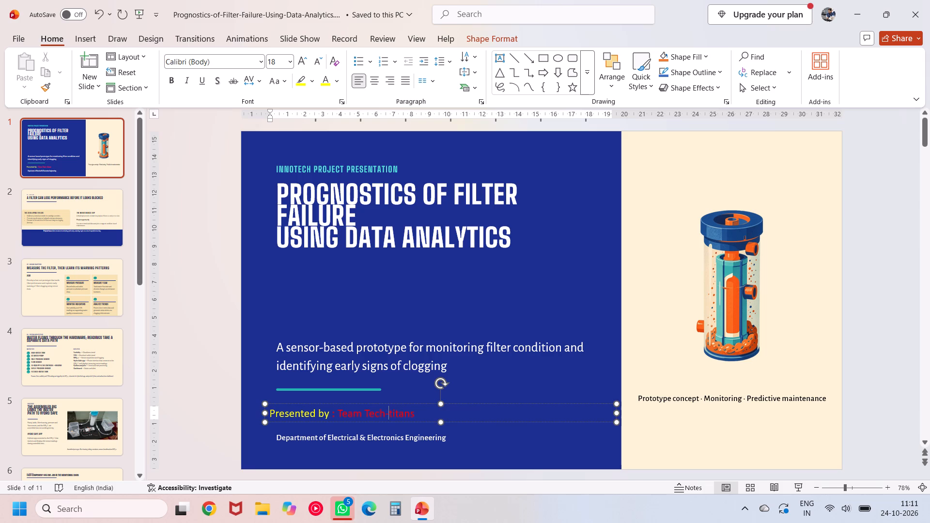
pyautogui.click(391, 415)
pyautogui.press('BackSpace')
pyautogui.hotkey('shift', 't')
pyautogui.click(479, 415)
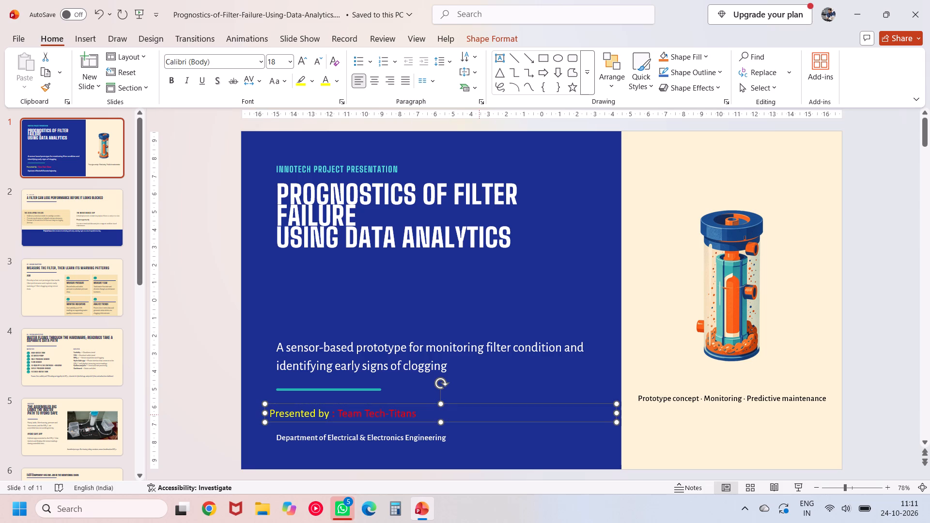
# Change the font colour of "Team Tech-Titans" to a very pale theme tint.
pyautogui.click(342, 329)
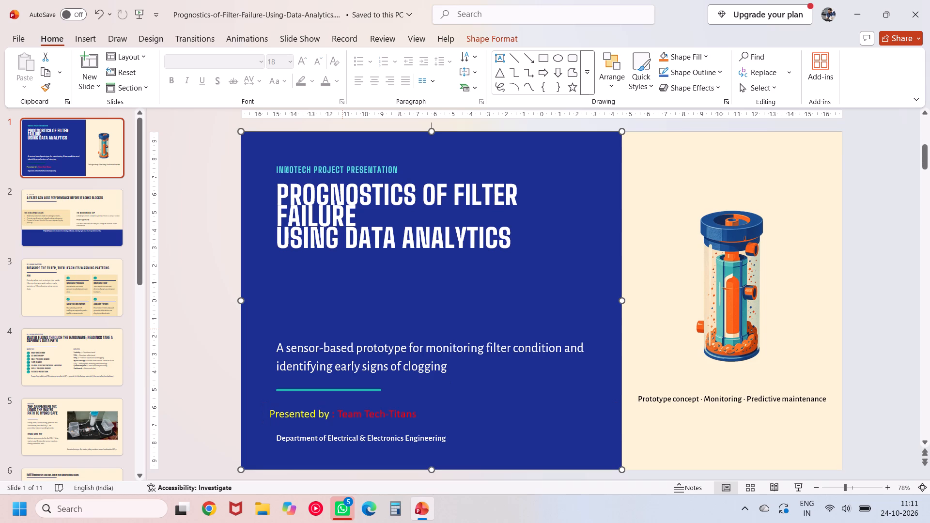
pyautogui.doubleClick(389, 414)
pyautogui.doubleClick(389, 414)
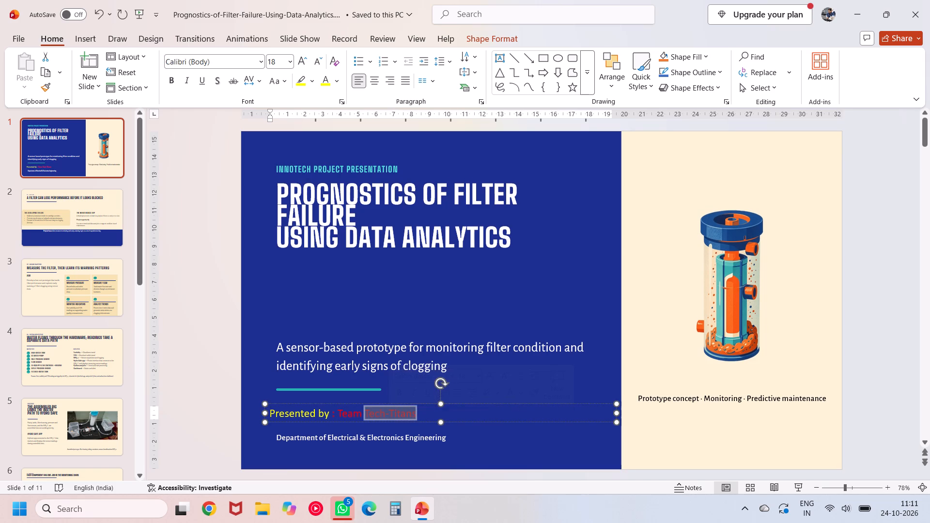
pyautogui.moveTo(338, 411); pyautogui.dragTo(428, 411)
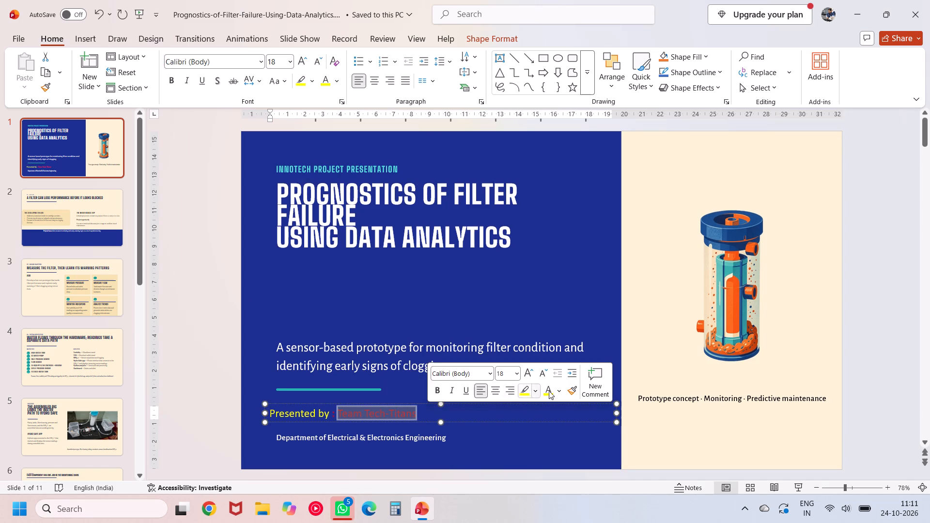
pyautogui.click(560, 391)
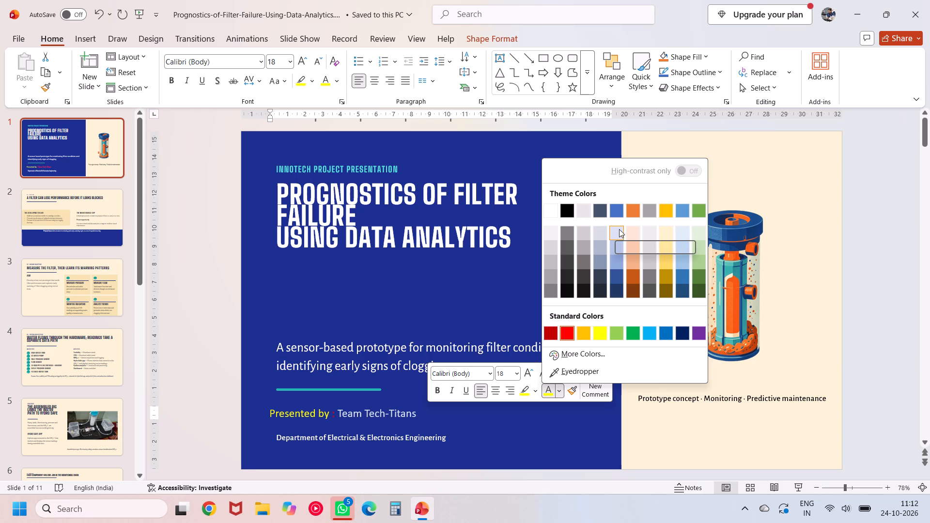
pyautogui.click(630, 232)
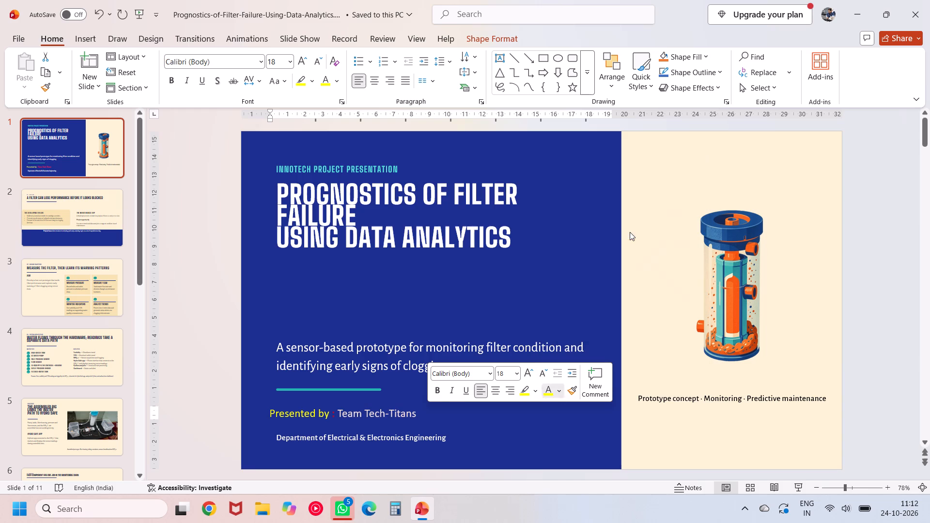
pyautogui.click(432, 269)
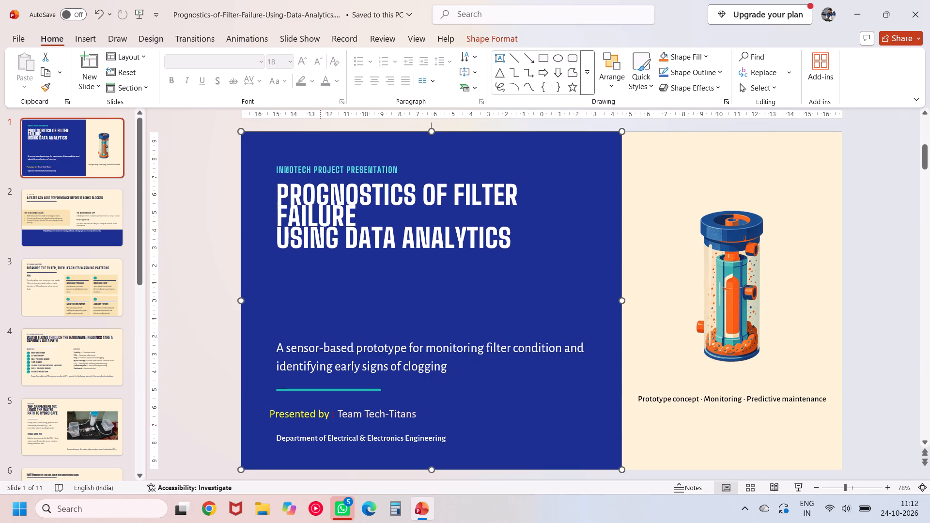
# Make the whole "Presented by : Team Tech-Titans" line bold.
pyautogui.click(268, 413)
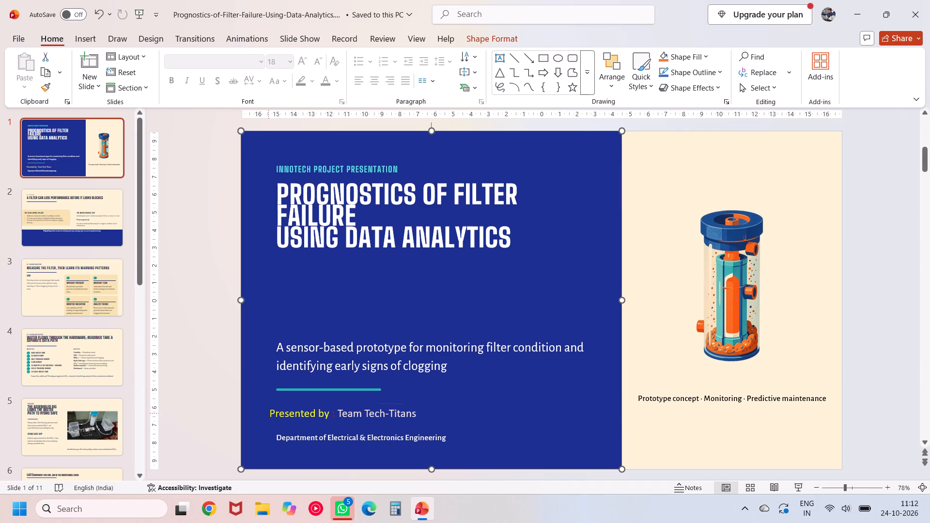
pyautogui.moveTo(271, 414); pyautogui.dragTo(424, 418)
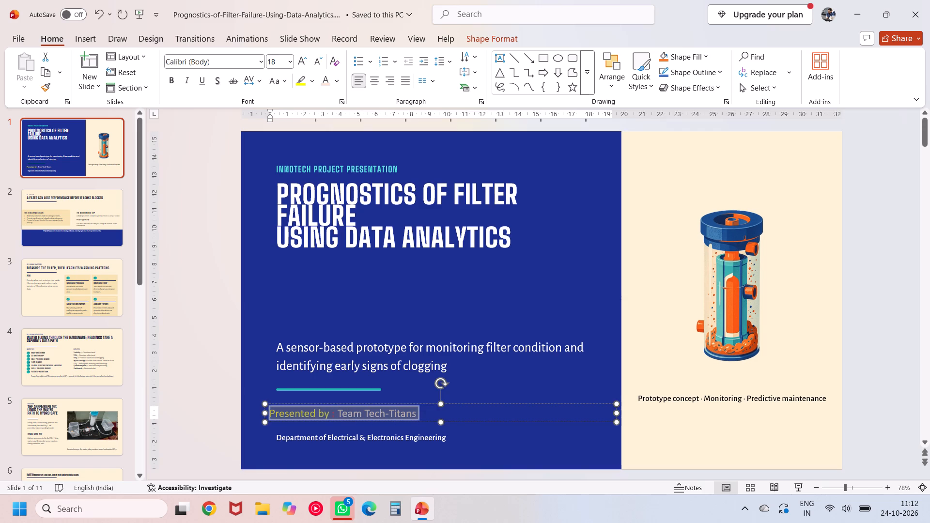
pyautogui.click(432, 393)
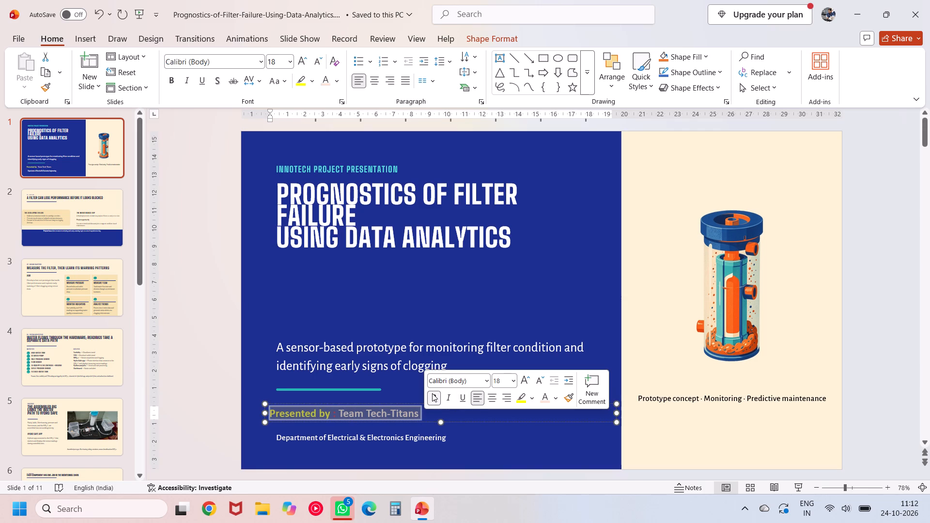
pyautogui.click(446, 304)
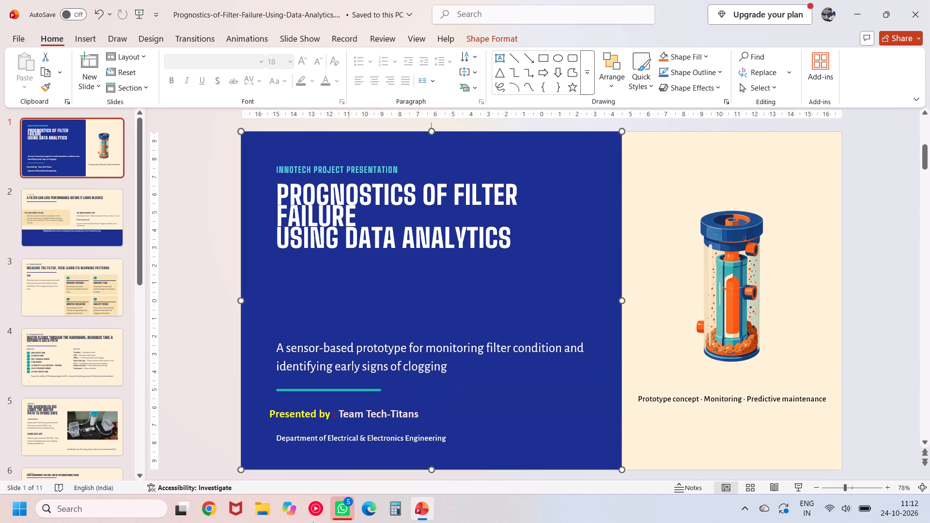
# Move the "Department of Electrical & Electronics Engineering" text box up and slightly left, directly beneath the "Presented by" line.
pyautogui.doubleClick(363, 441)
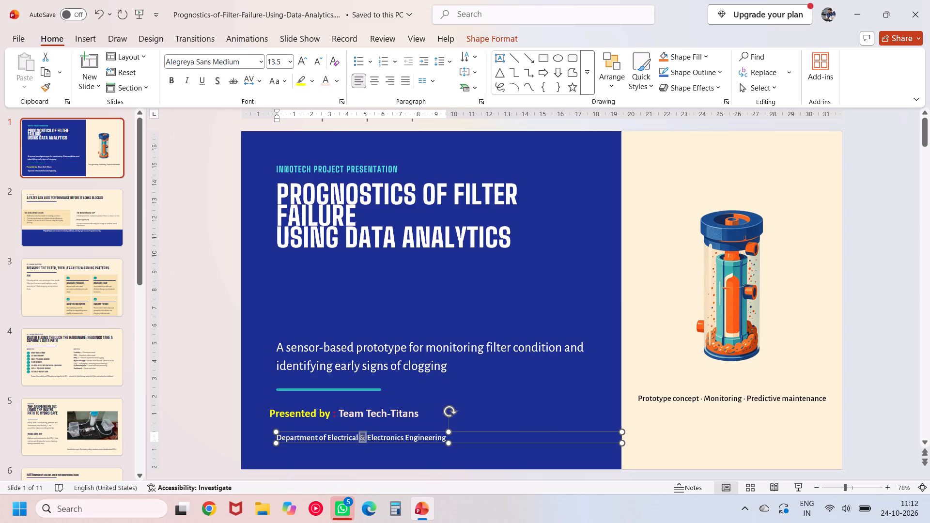
pyautogui.moveTo(377, 433); pyautogui.dragTo(361, 424)
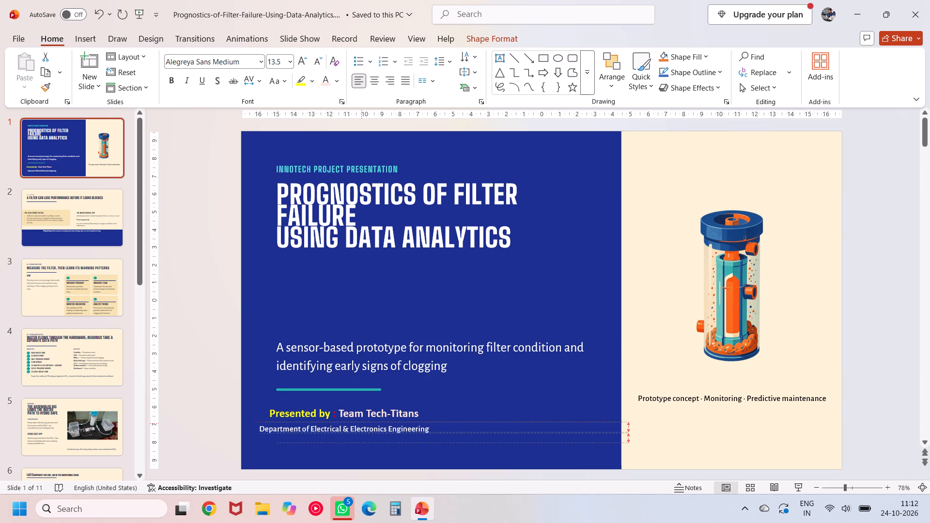
pyautogui.moveTo(361, 424); pyautogui.dragTo(361, 425)
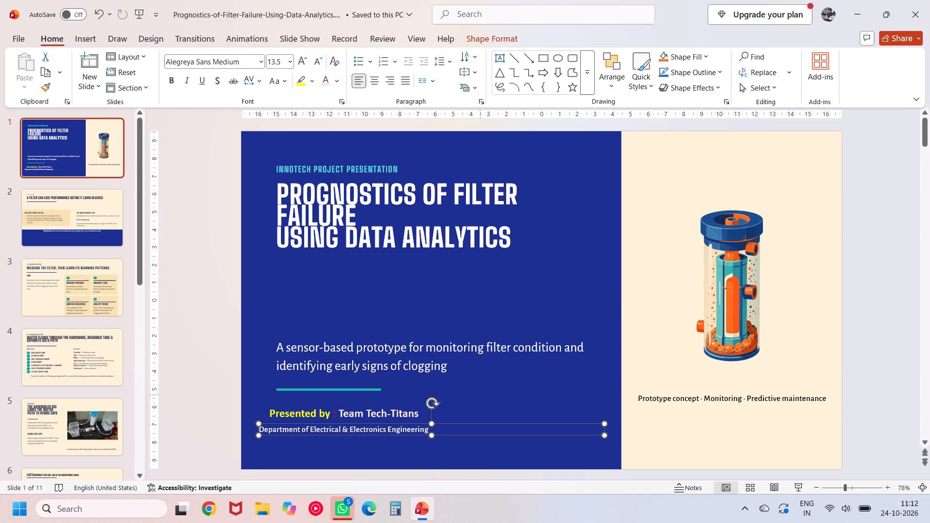
pyautogui.click(481, 393)
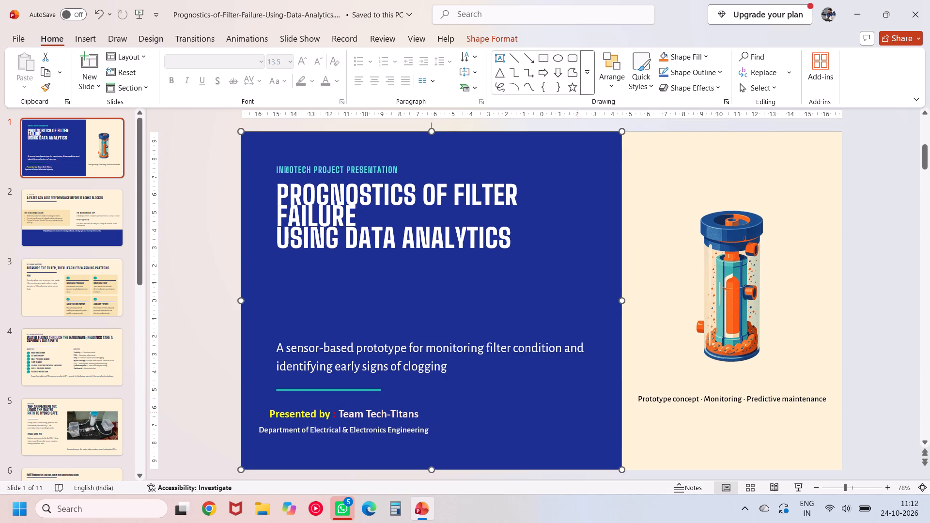
# Cut the filter illustration from the cream panel of the title slide.
pyautogui.click(818, 285)
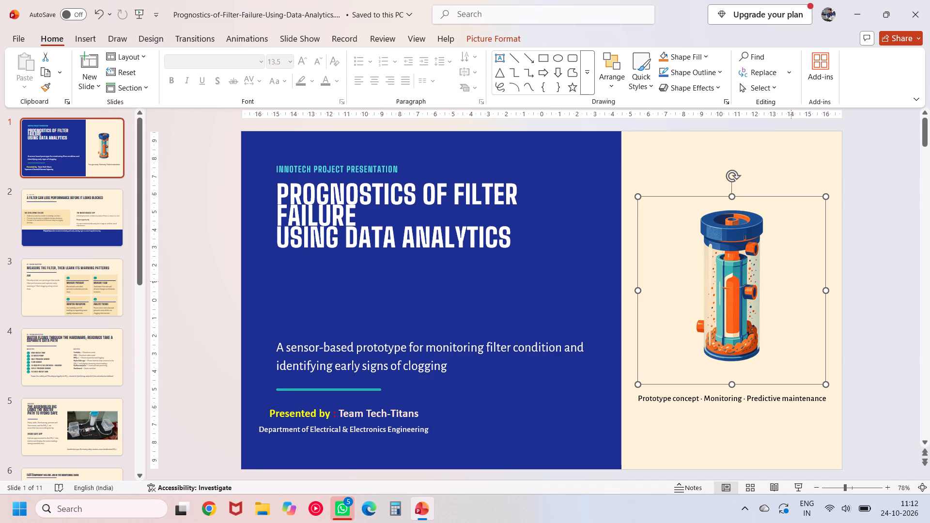
pyautogui.hotkey('ctrl', 'x')
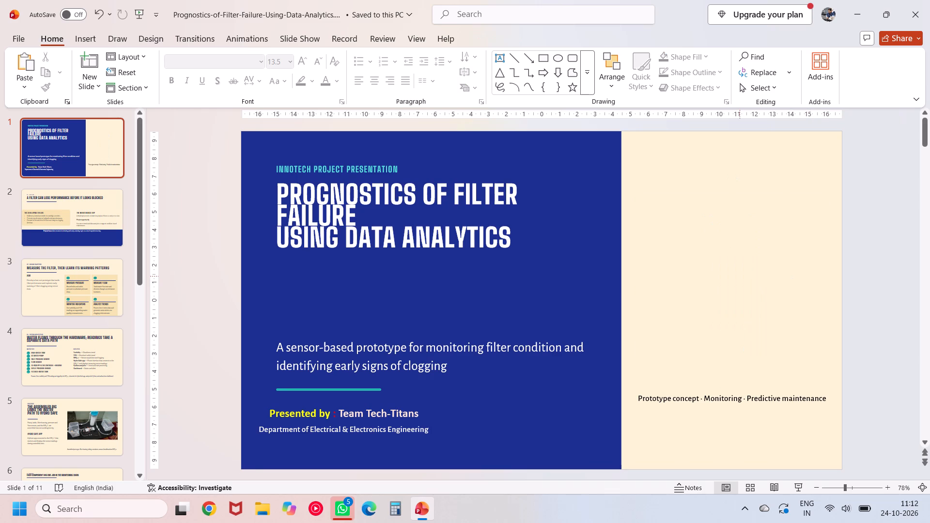
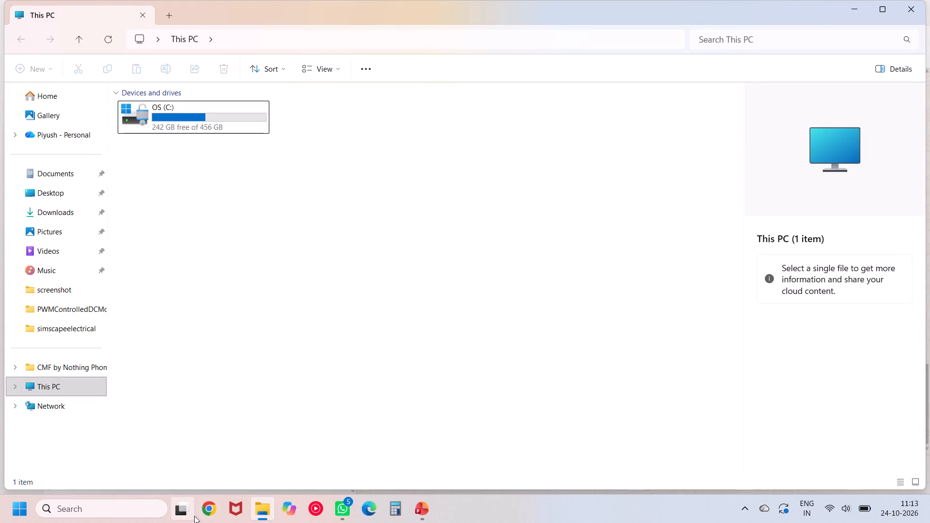
# Switch to Chrome with the "Your Chrome" profile and run a Google image search for "filter photo".
pyautogui.doubleClick(208, 514)
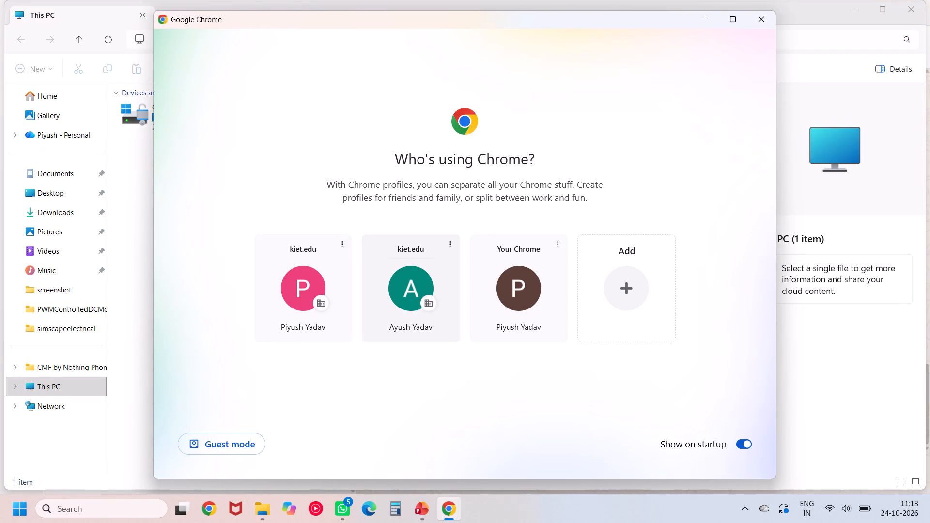
pyautogui.click(528, 284)
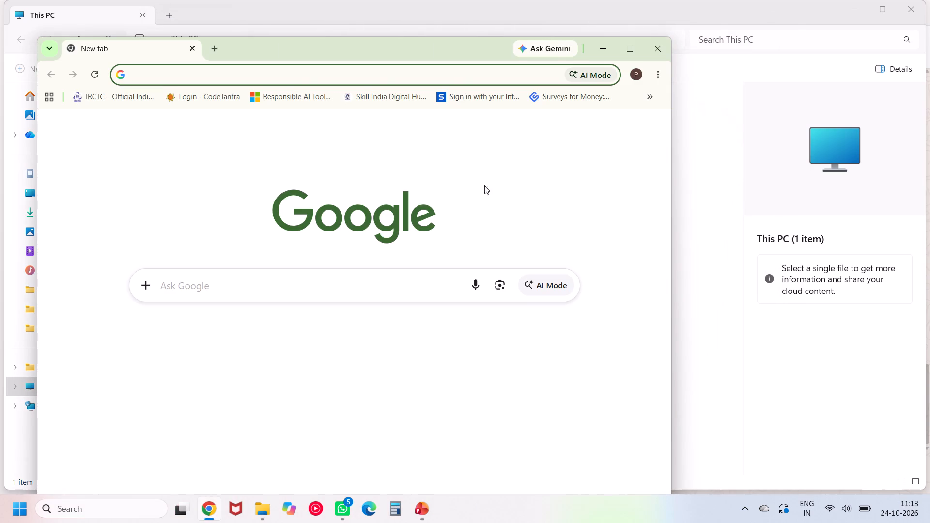
pyautogui.click(625, 53)
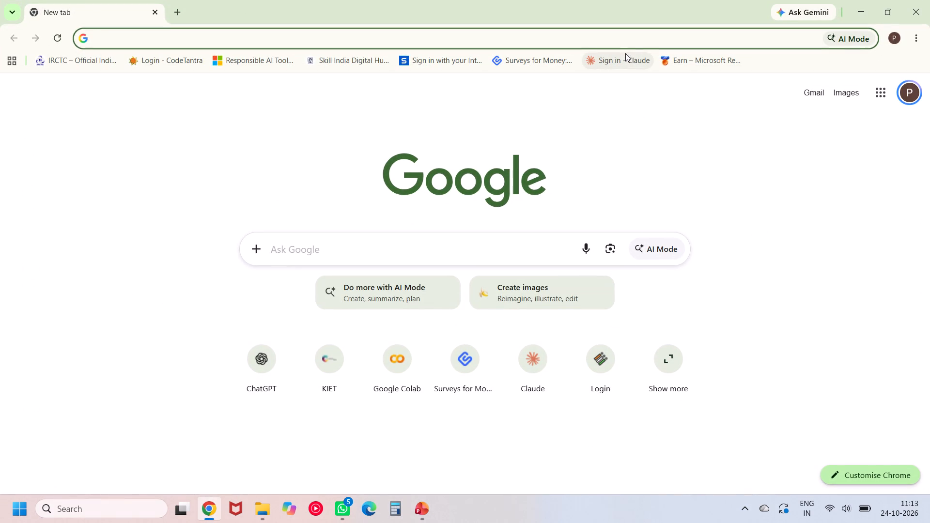
pyautogui.write('filter')
pyautogui.press('space')
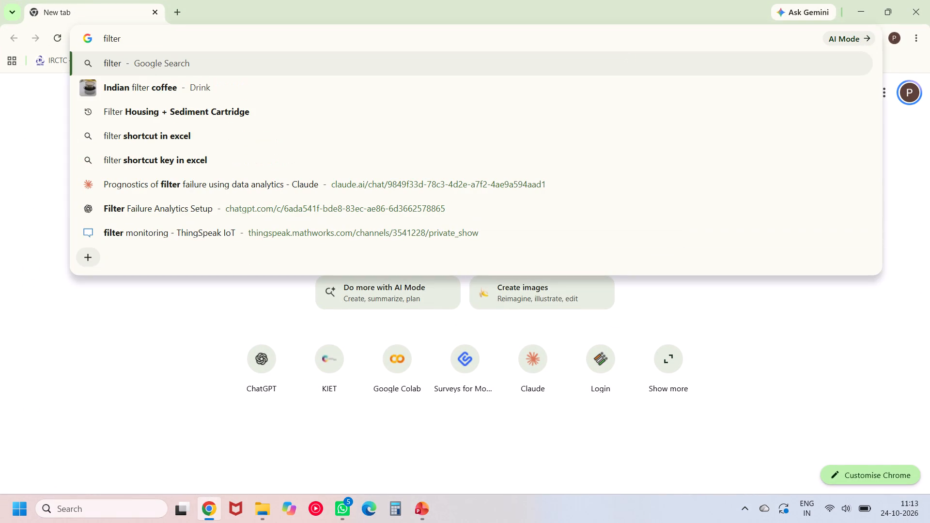
pyautogui.write('photo')
pyautogui.press('Return')
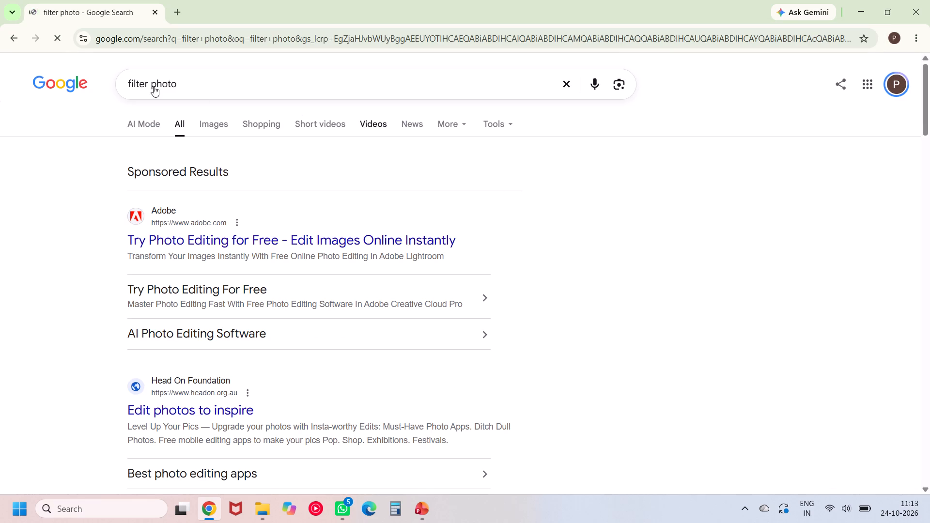
pyautogui.click(209, 125)
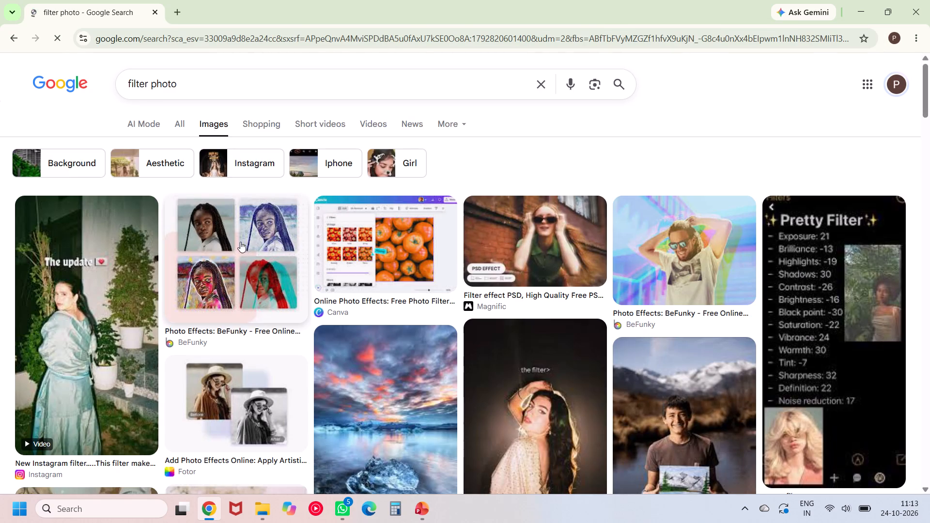
# Change the image search query to "water filterphoto" and rerun it.
pyautogui.click(150, 84)
pyautogui.press('BackSpace')
pyautogui.press('BackSpace')
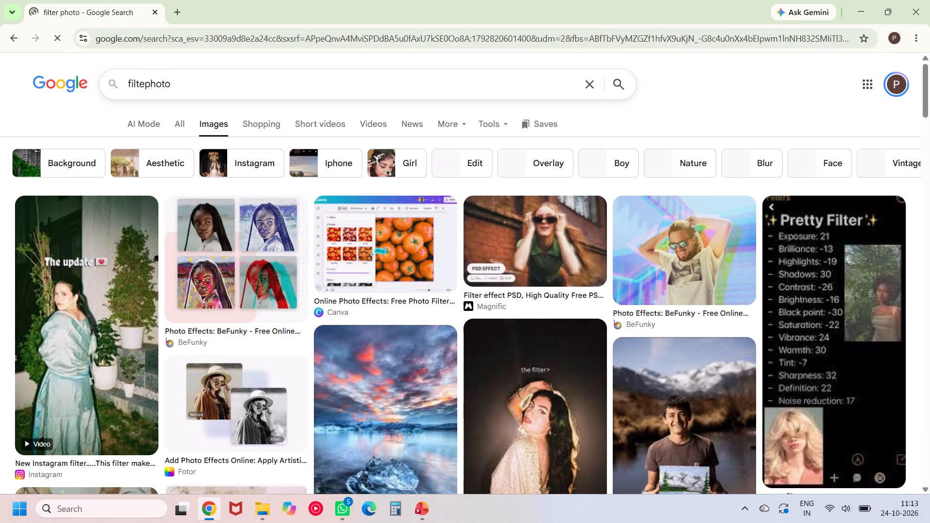
pyautogui.press('BackSpace')
pyautogui.press('BackSpace')
pyautogui.press('BackSpace')
pyautogui.press('BackSpace')
pyautogui.press('BackSpace')
pyautogui.press('BackSpace')
pyautogui.press('BackSpace')
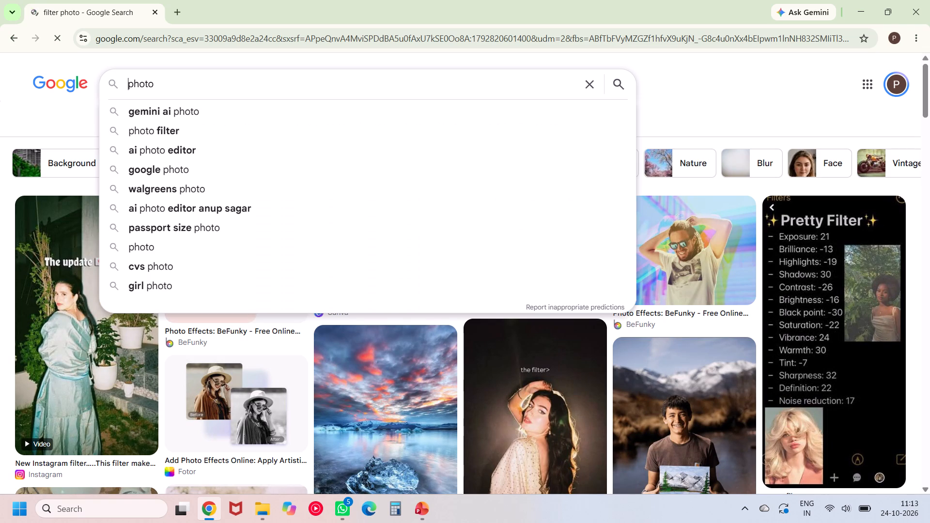
pyautogui.write('water')
pyautogui.press('space')
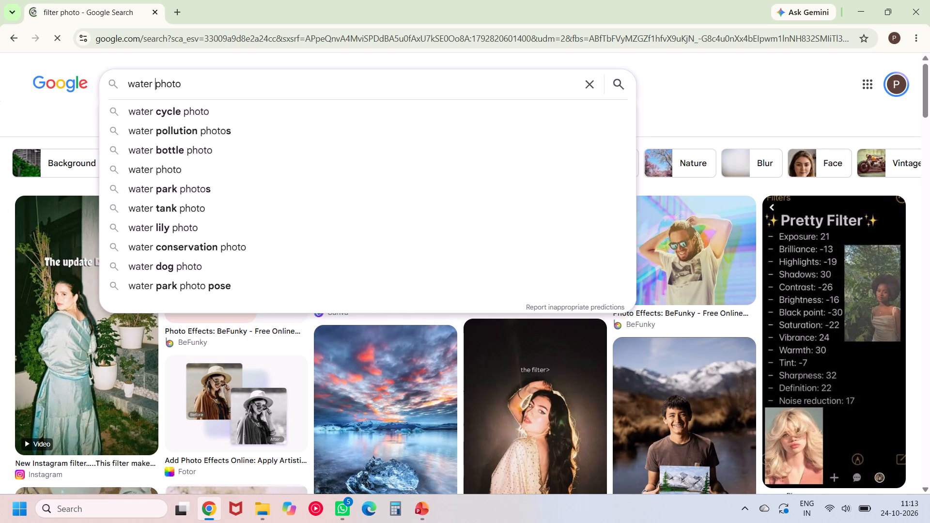
pyautogui.write('filter')
pyautogui.press('Return')
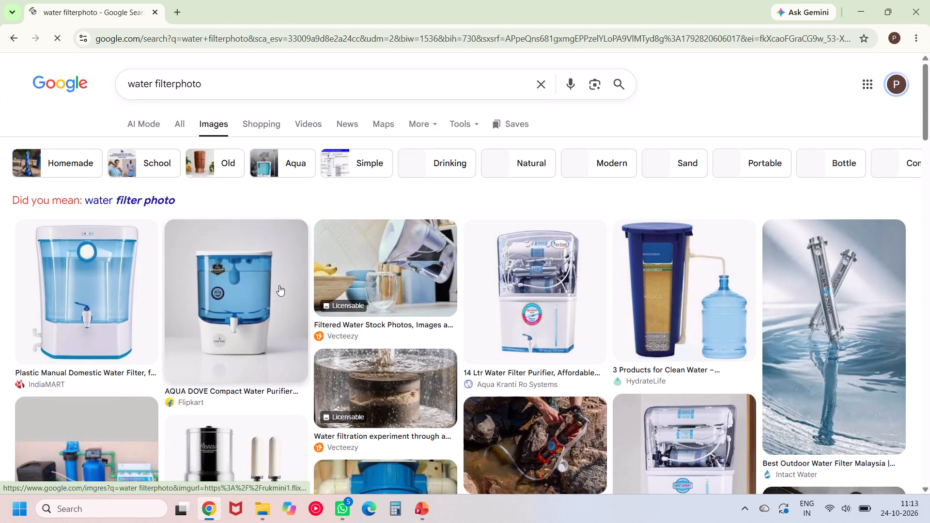
# Examine the water filter image results and preview the National Water Service whole-house sediment housing photo with its related images.
pyautogui.scroll(-1, 418, 331)
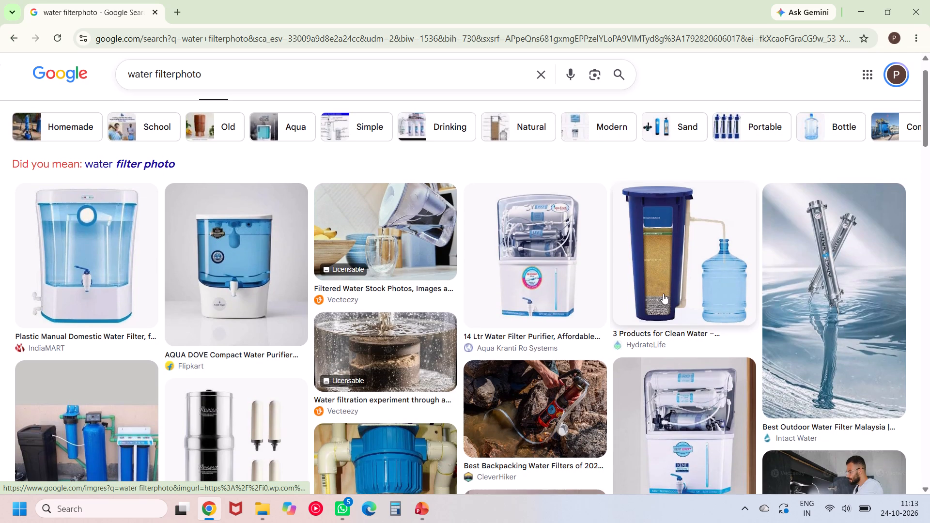
pyautogui.scroll(-2, 663, 293)
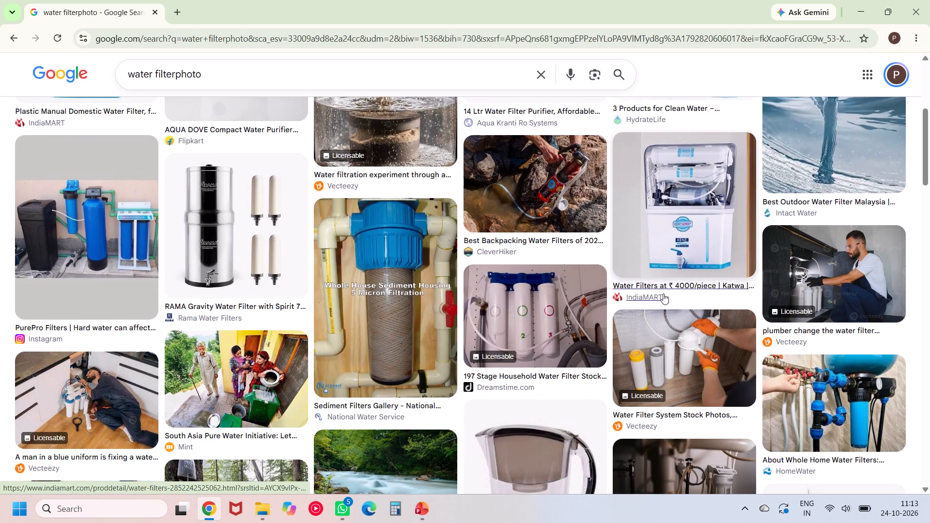
pyautogui.scroll(-1, 449, 287)
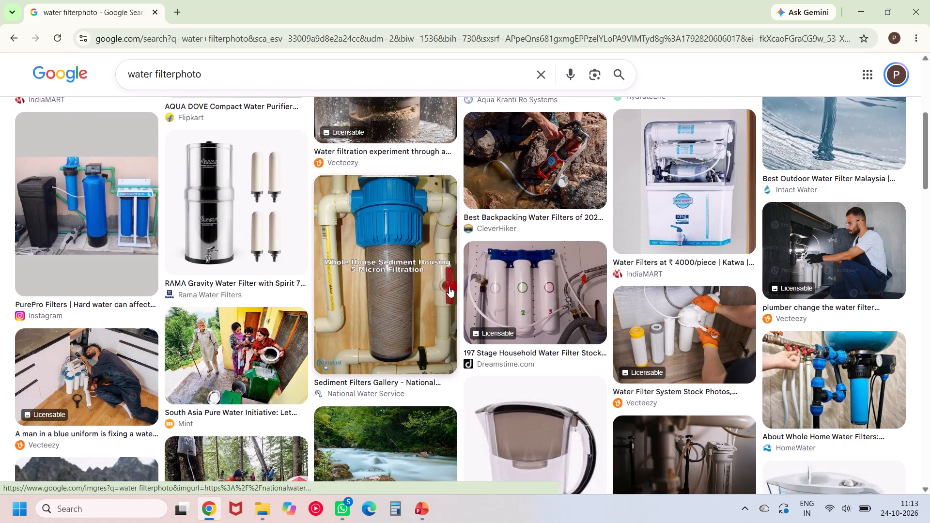
pyautogui.scroll(-1, 449, 287)
pyautogui.scroll(1, 449, 287)
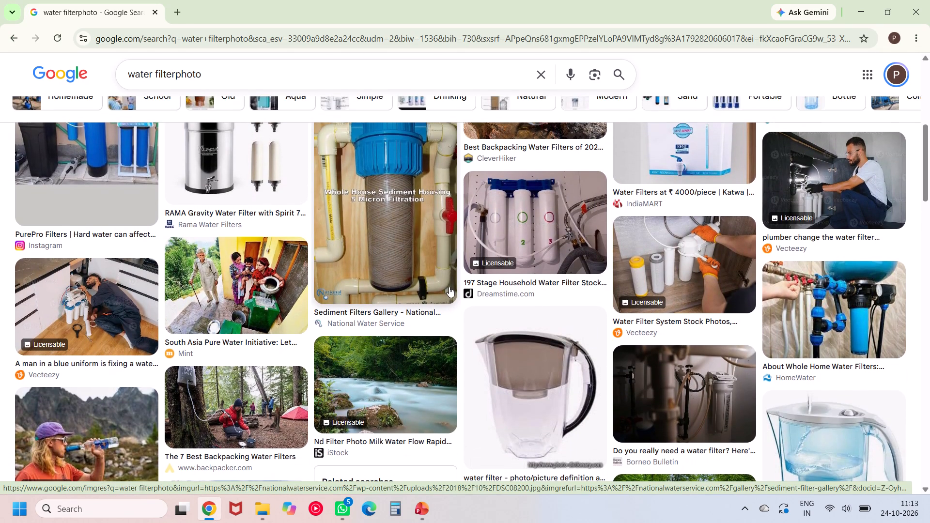
pyautogui.scroll(1, 398, 241)
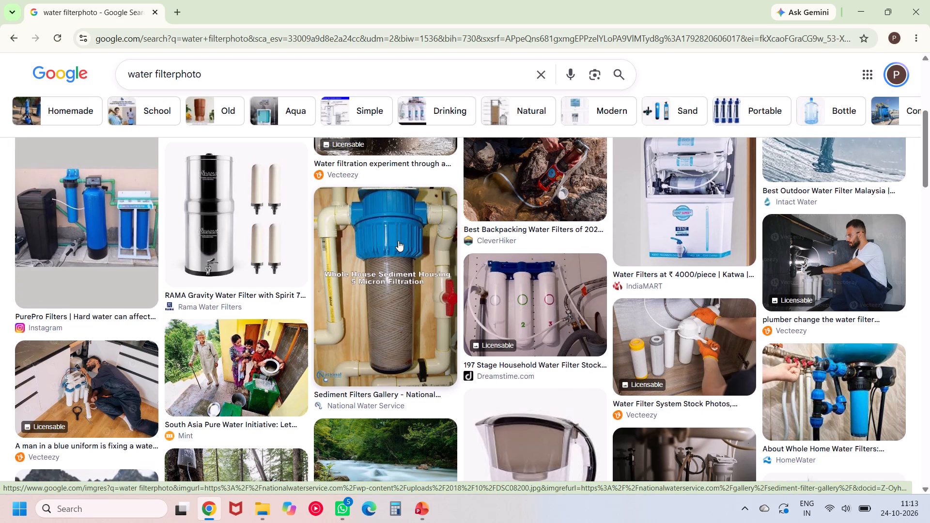
pyautogui.scroll(-1, 68, 200)
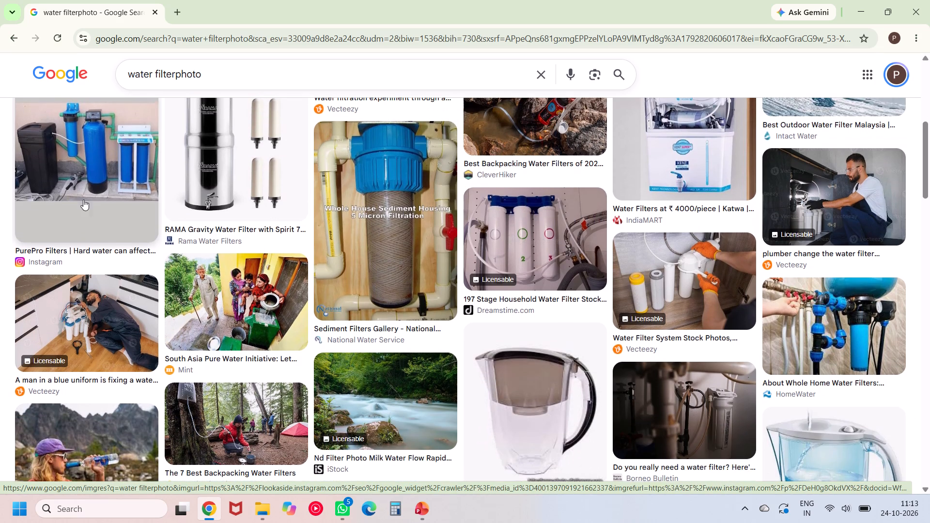
pyautogui.click(360, 260)
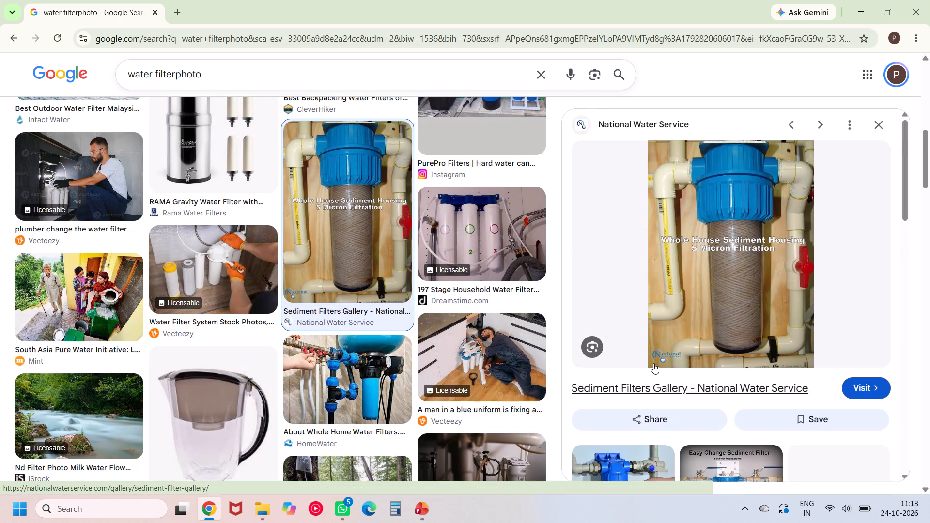
pyautogui.scroll(-2, 654, 363)
pyautogui.hscroll(1, 654, 363)
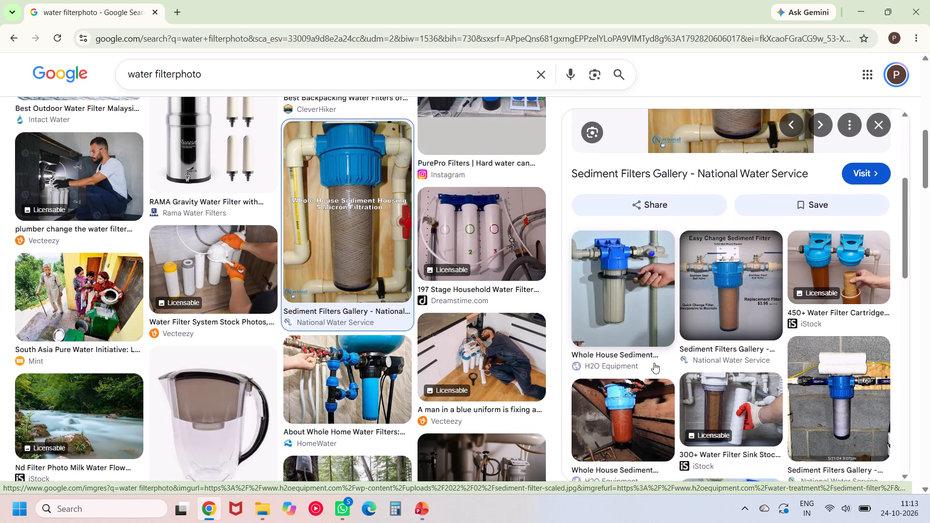
pyautogui.hscroll(1, 654, 363)
pyautogui.scroll(2, 654, 363)
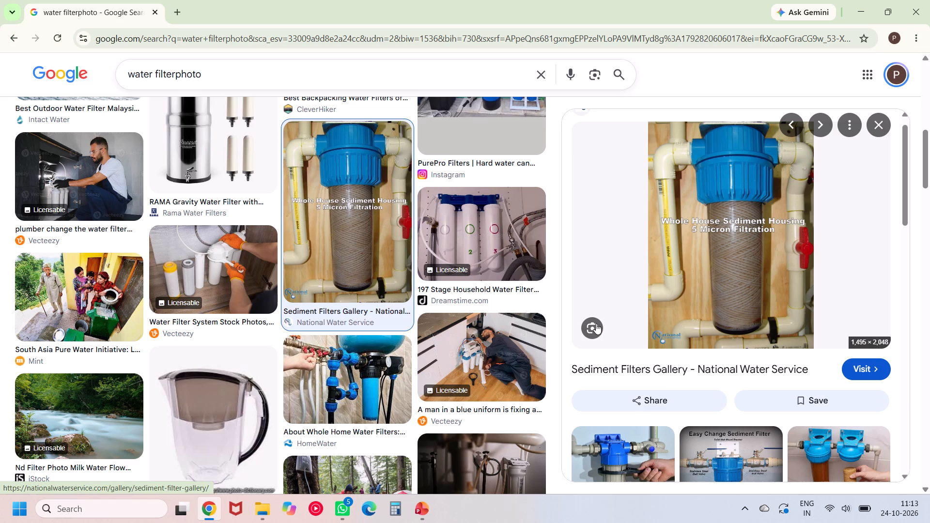
# Run a visual search on the sediment housing photo and examine the visual matches for a suitable filter picture.
pyautogui.click(596, 326)
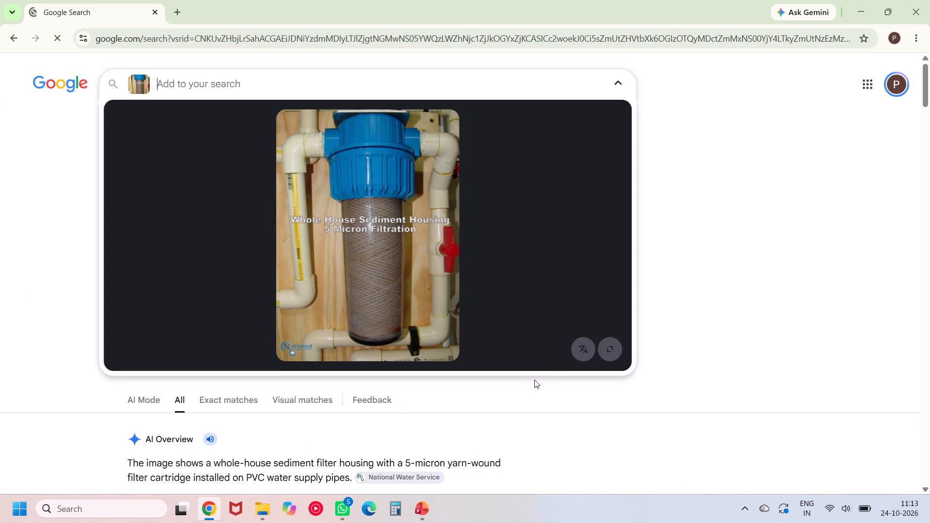
pyautogui.scroll(-2, 499, 405)
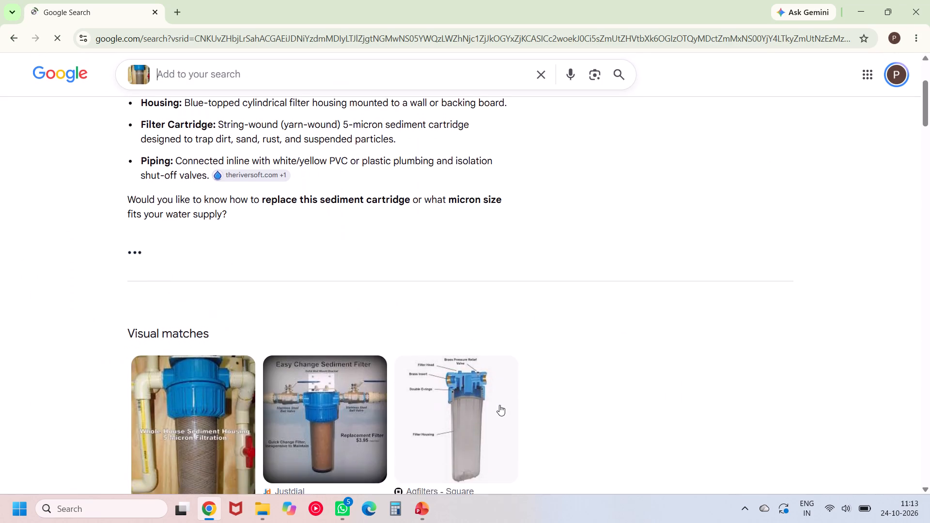
pyautogui.scroll(-2, 499, 405)
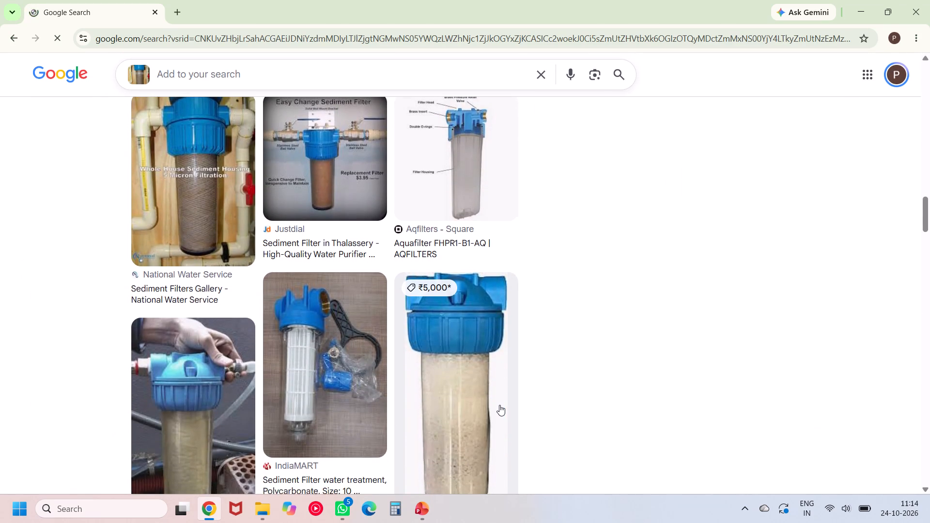
pyautogui.scroll(-1, 499, 405)
pyautogui.hscroll(1, 499, 405)
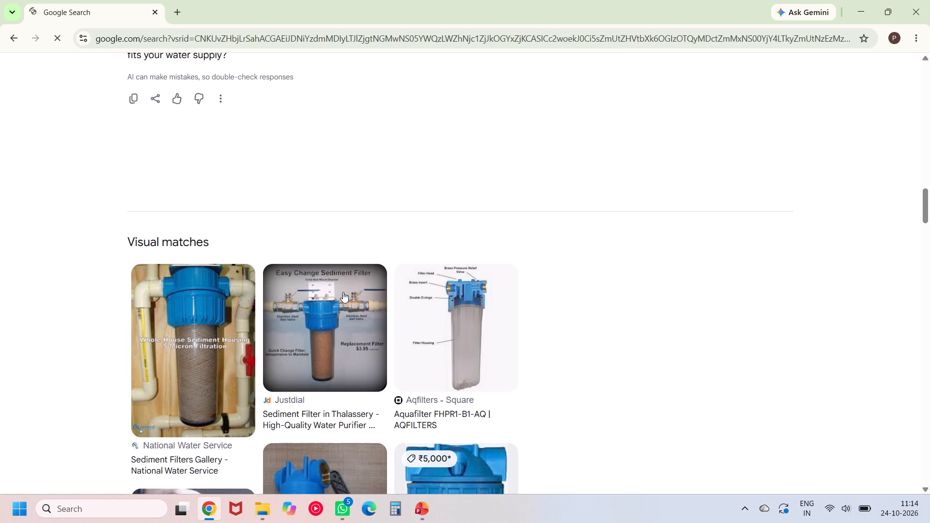
pyautogui.scroll(-6, 346, 311)
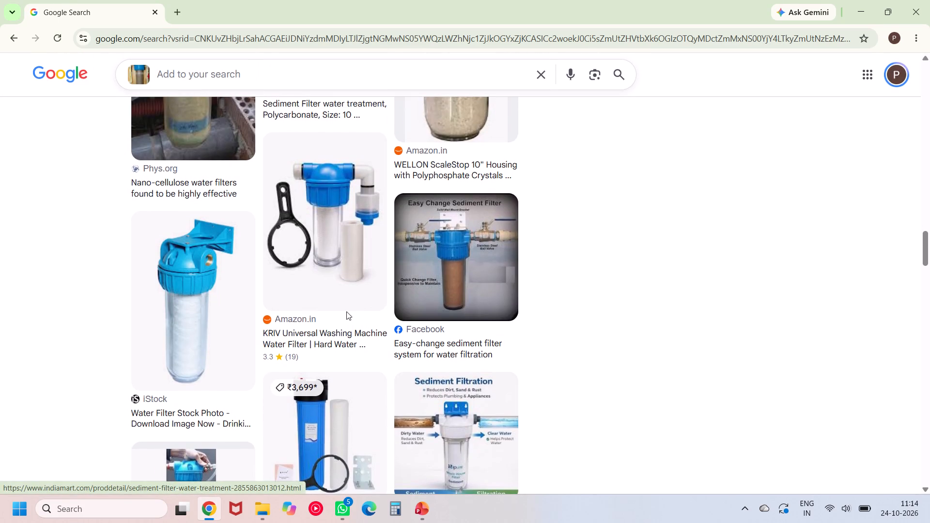
pyautogui.scroll(-3, 346, 311)
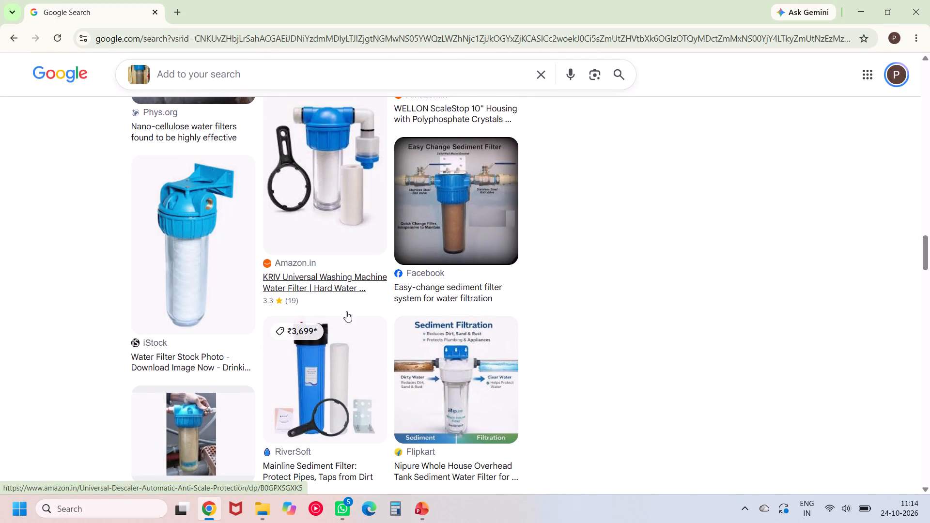
pyautogui.scroll(-1, 346, 311)
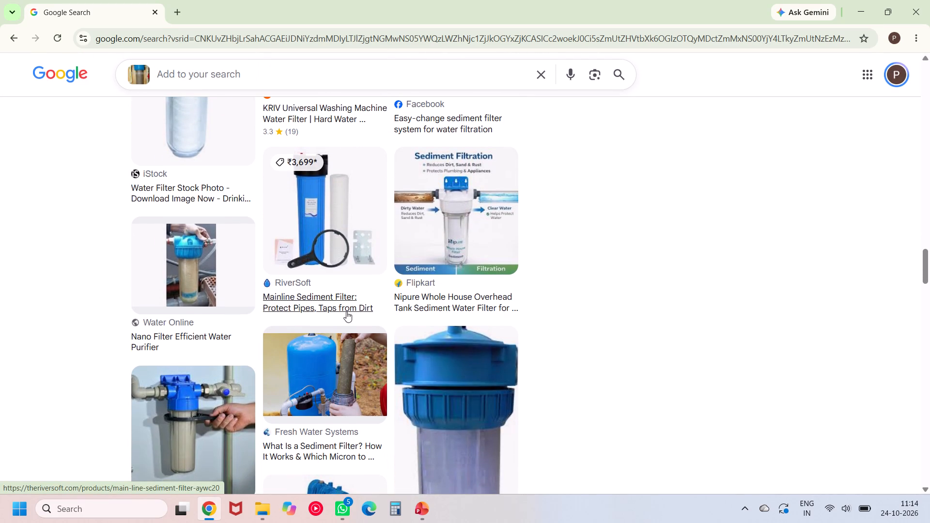
# Save the "Sediment Filtration" image from Flipkart's Nipure whole-house water filter listing to the Downloads folder as a WEBP file.
pyautogui.click(463, 202)
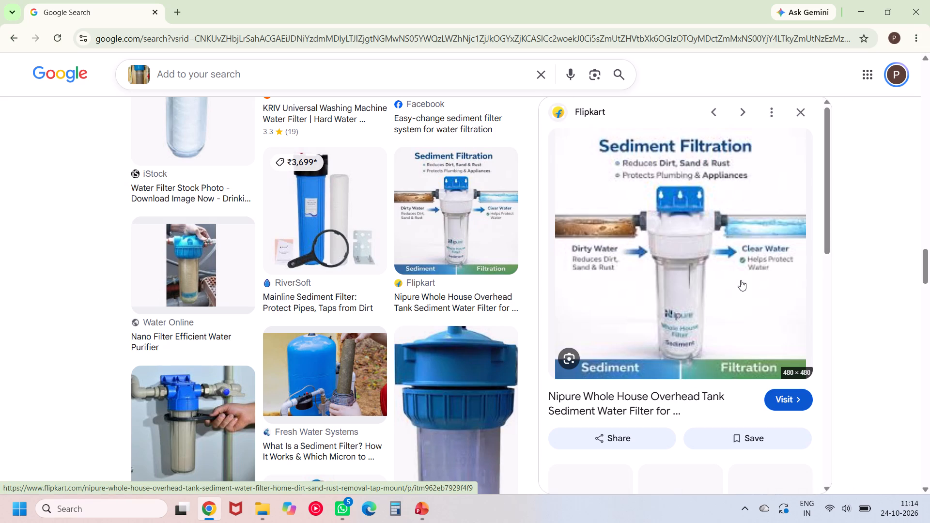
pyautogui.click(661, 225)
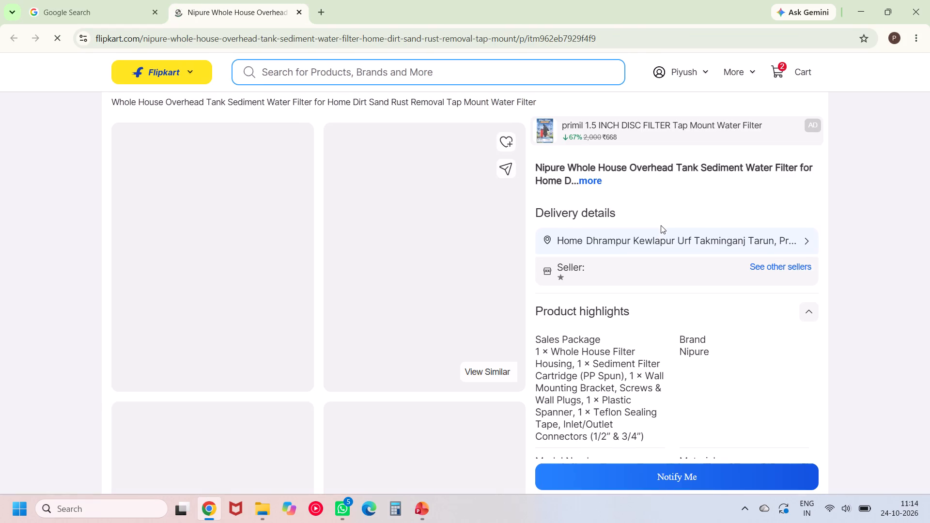
pyautogui.scroll(-4, 306, 274)
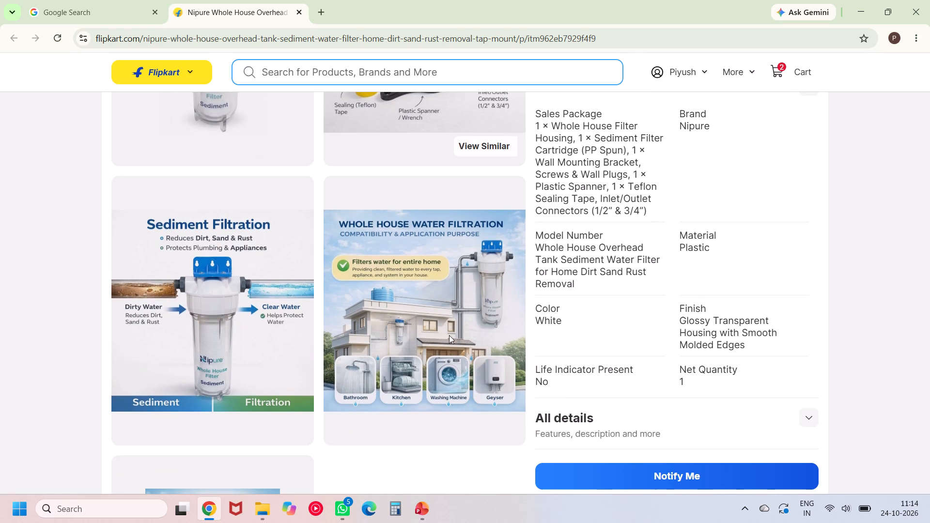
pyautogui.click(453, 335)
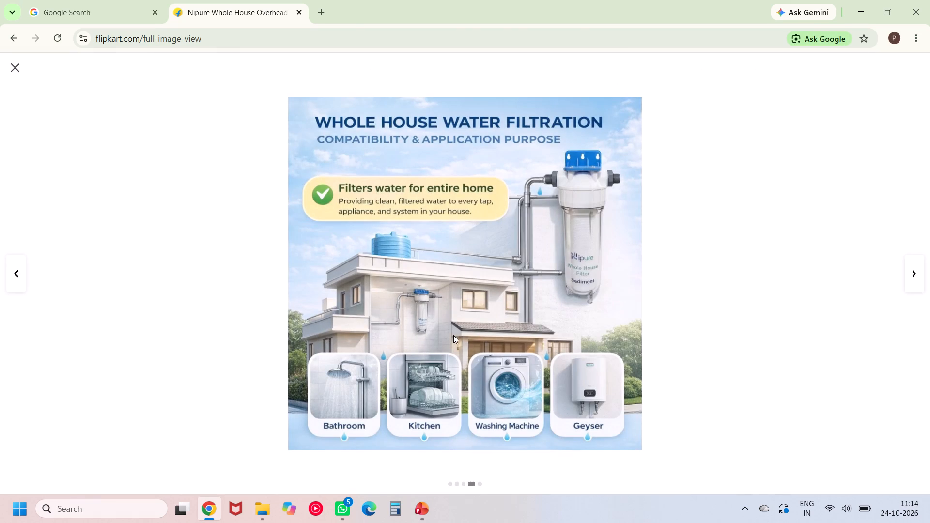
pyautogui.press('Left')
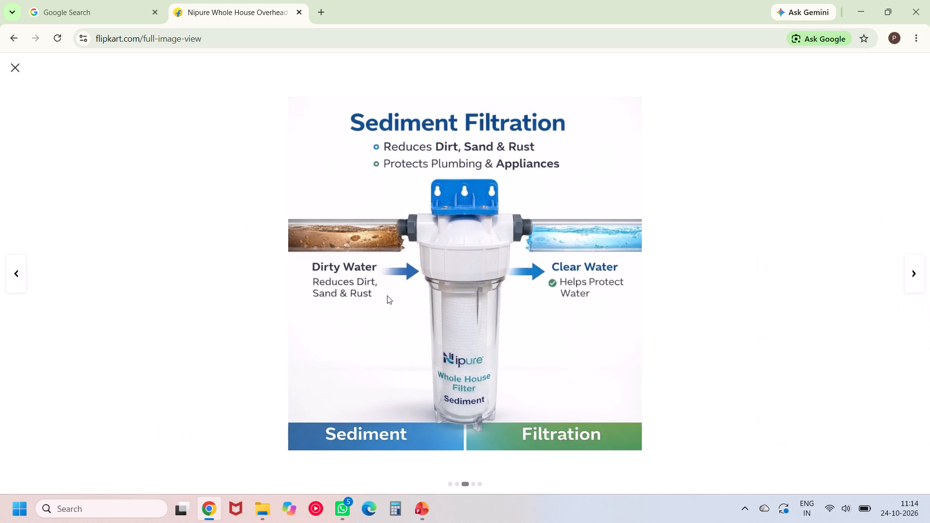
pyautogui.rightClick(387, 295)
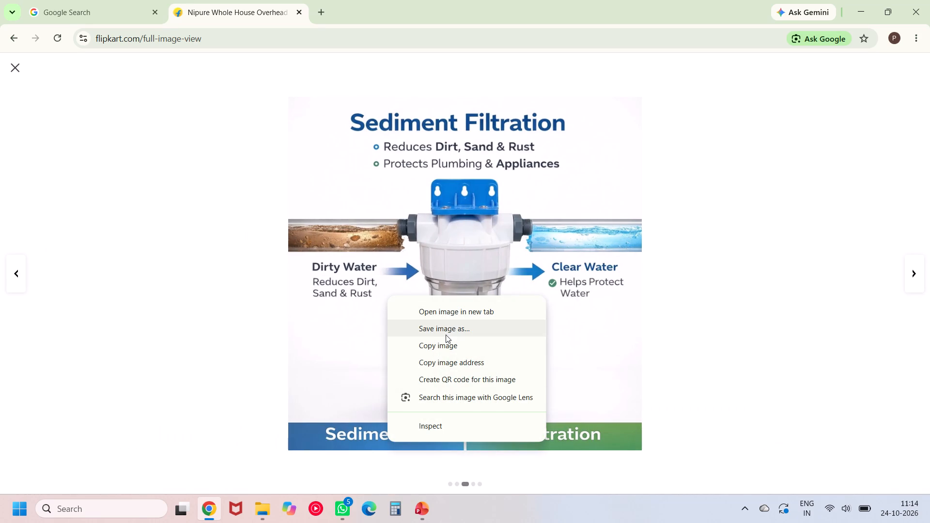
pyautogui.click(449, 331)
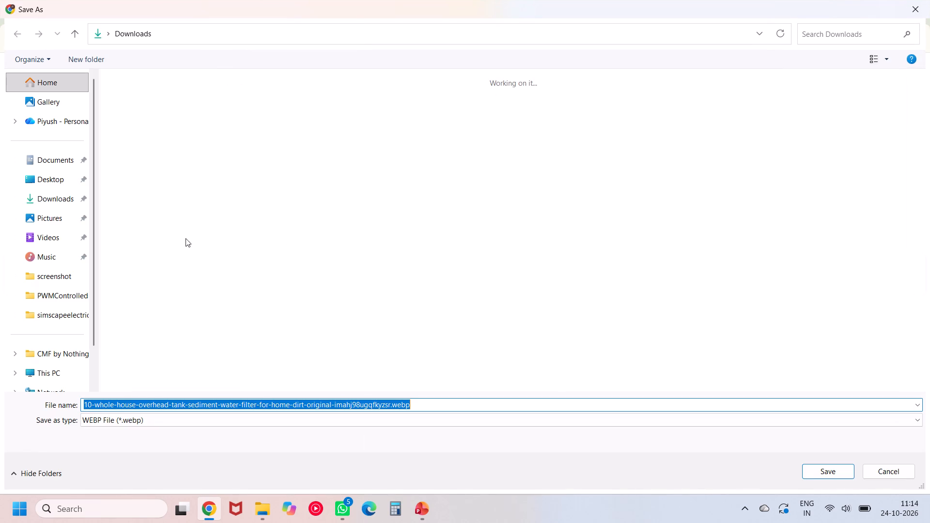
pyautogui.click(46, 197)
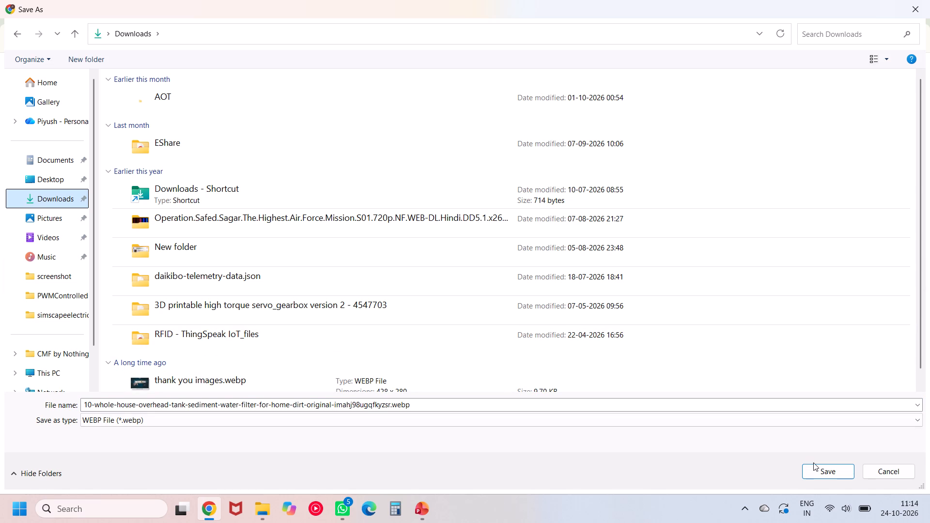
pyautogui.click(819, 472)
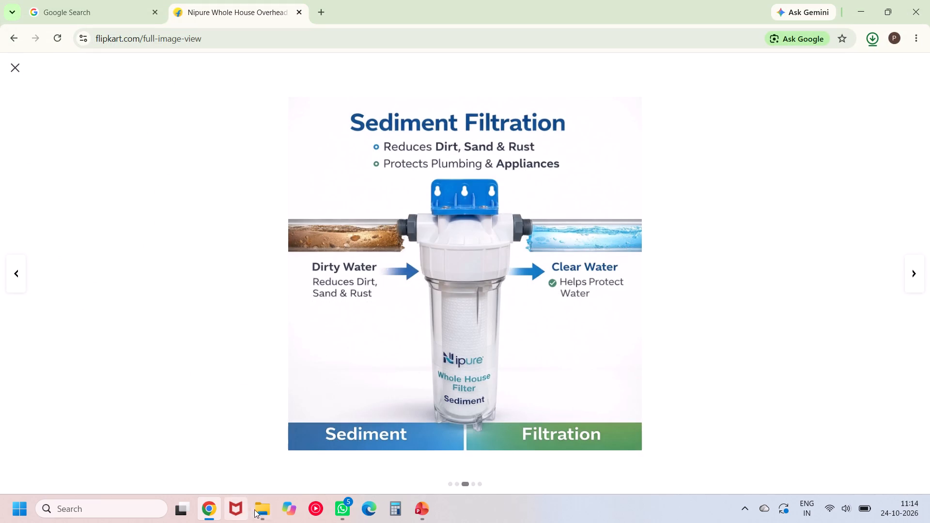
# Go back to the visual search results for the sediment housing photo and examine the remaining matches for another filter picture.
pyautogui.click(160, 0)
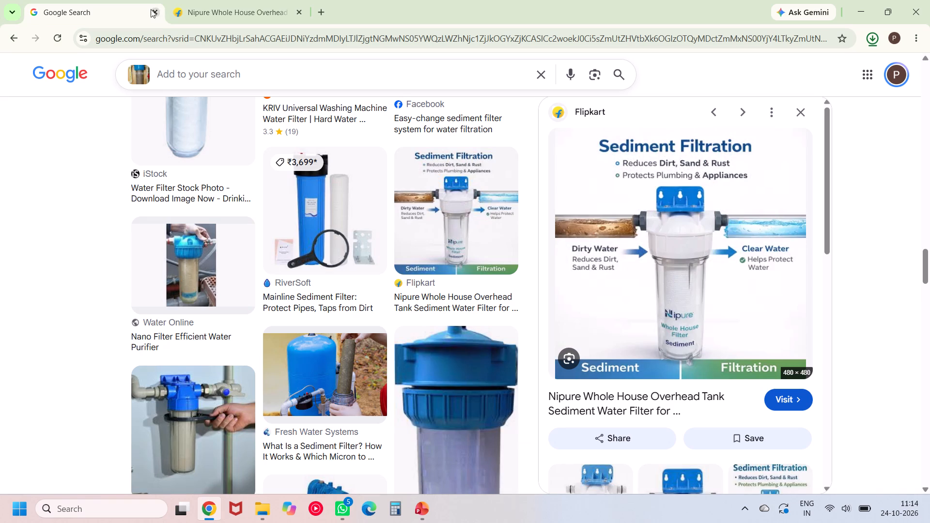
pyautogui.scroll(-3, 220, 188)
pyautogui.scroll(6, 220, 188)
pyautogui.scroll(-5, 220, 188)
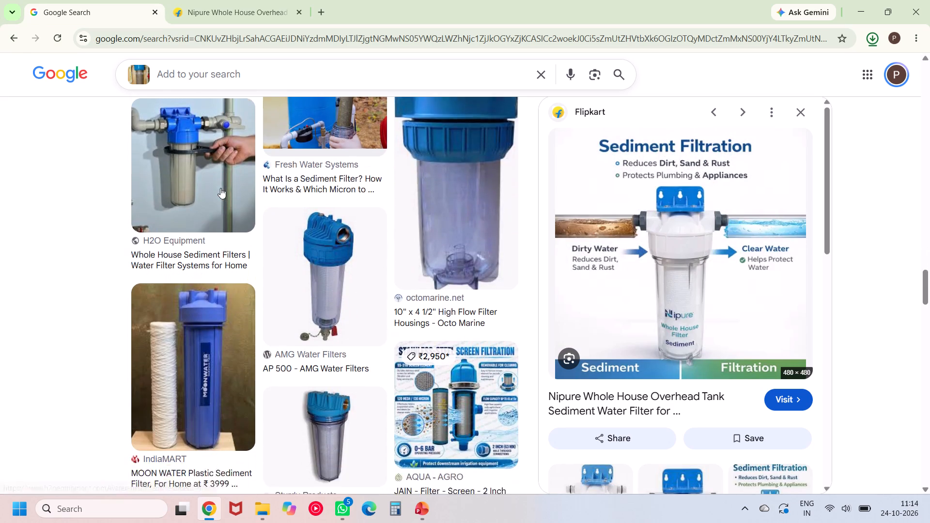
pyautogui.scroll(-2, 220, 188)
pyautogui.scroll(13, 220, 188)
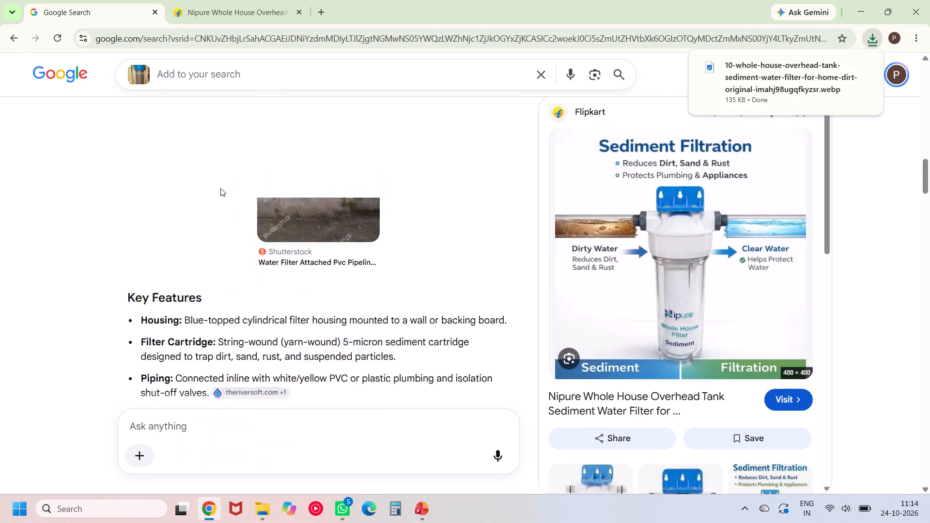
pyautogui.scroll(5, 220, 188)
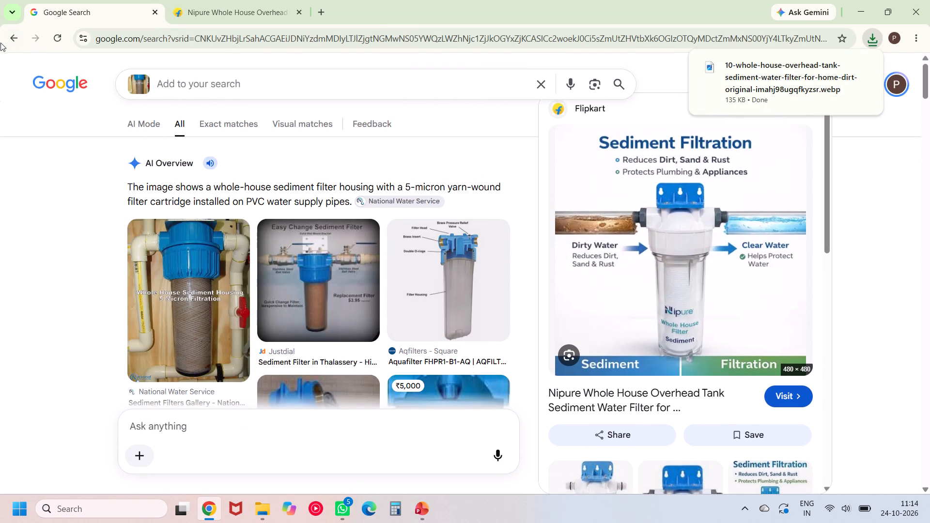
# Return to the "water filterphoto" image results and examine them along with the related images of the sediment housing photo.
pyautogui.click(8, 38)
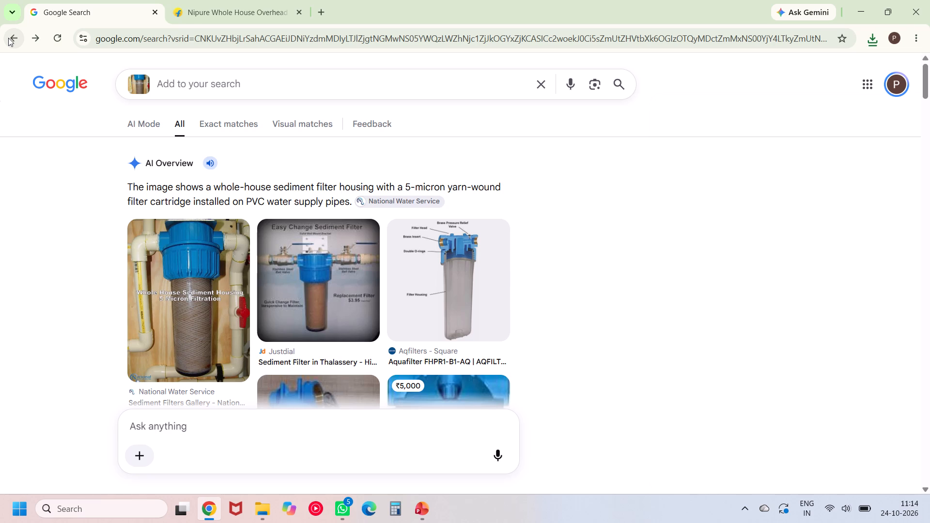
pyautogui.click(8, 38)
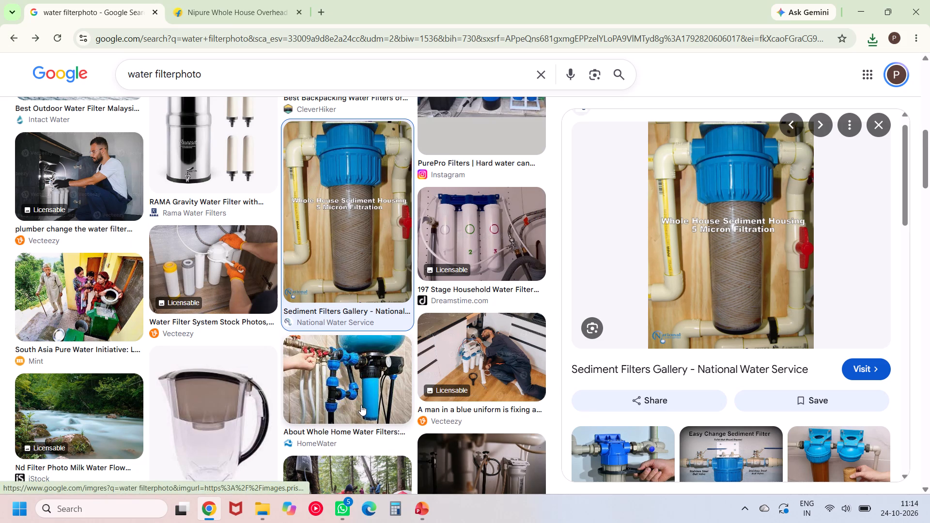
pyautogui.scroll(-4, 361, 405)
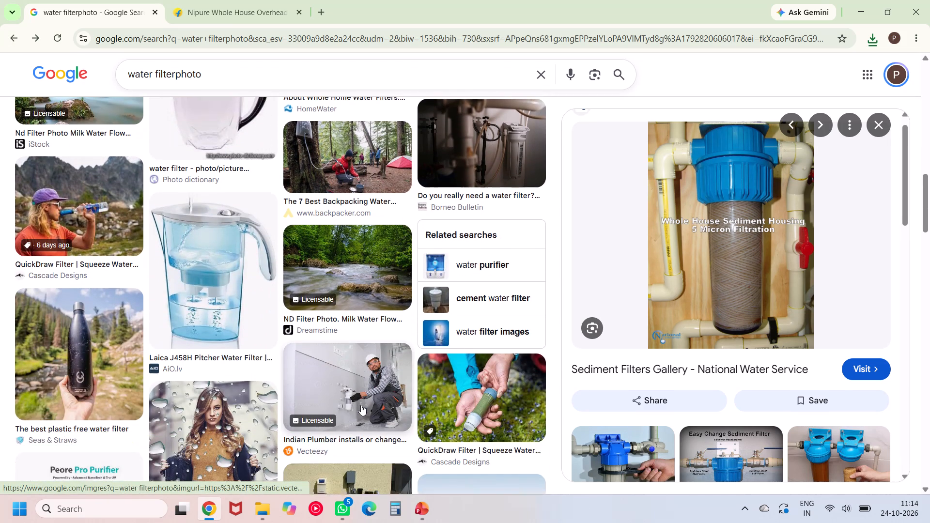
pyautogui.scroll(-4, 361, 405)
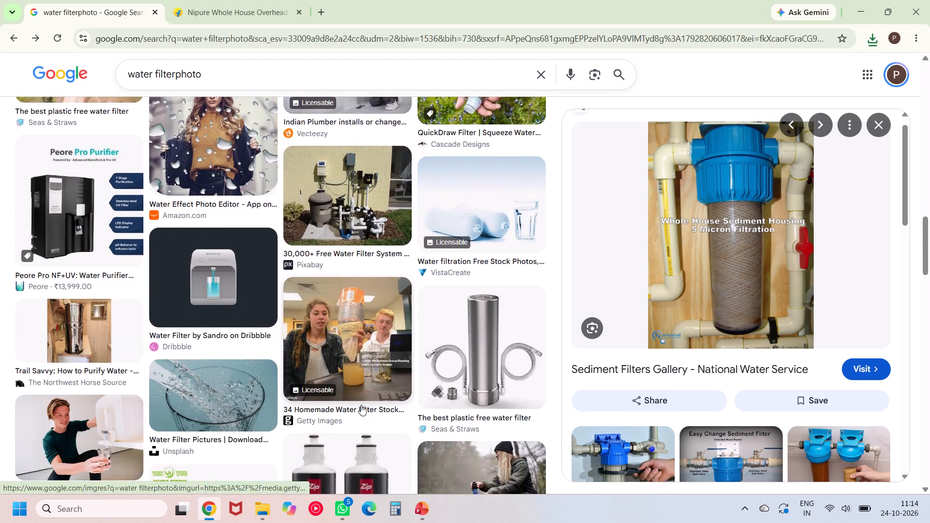
pyautogui.scroll(-4, 361, 405)
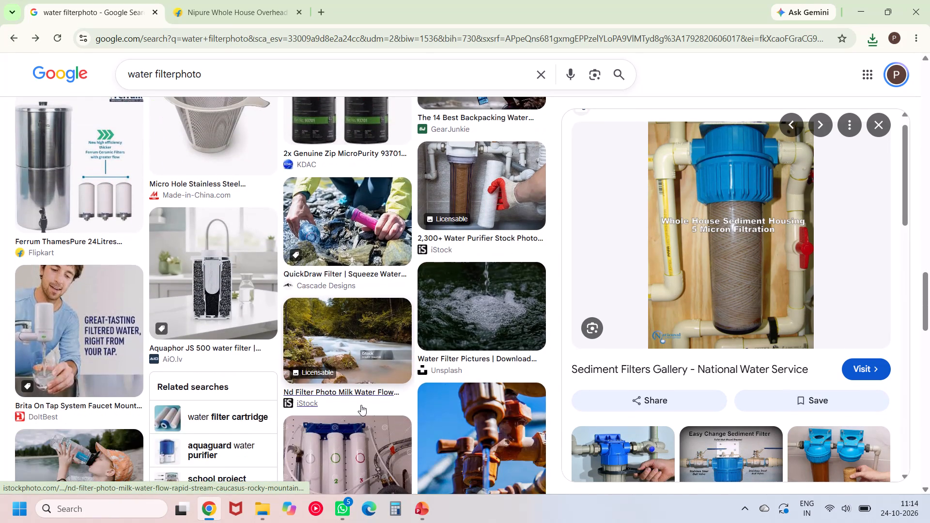
pyautogui.scroll(-3, 361, 405)
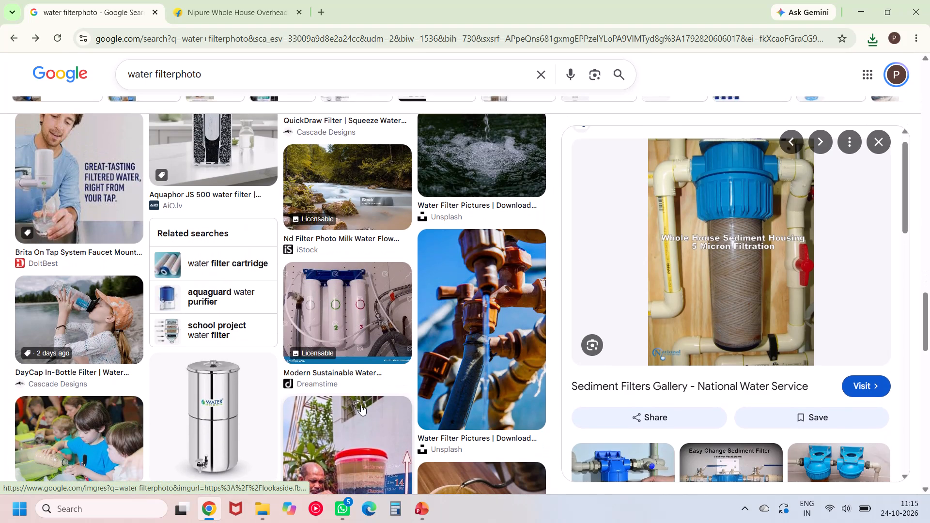
pyautogui.scroll(-1, 361, 405)
pyautogui.scroll(-3, 648, 485)
pyautogui.scroll(-4, 646, 390)
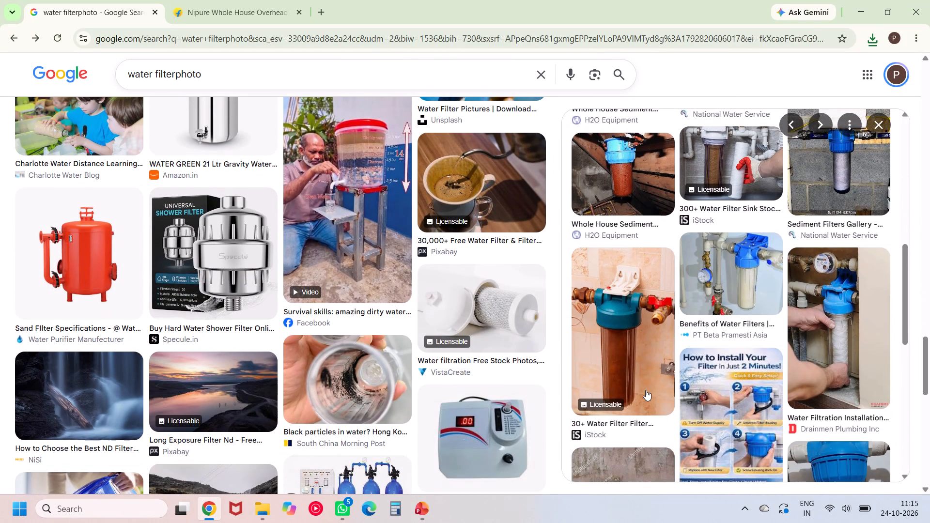
pyautogui.scroll(1, 646, 390)
pyautogui.scroll(-1, 646, 390)
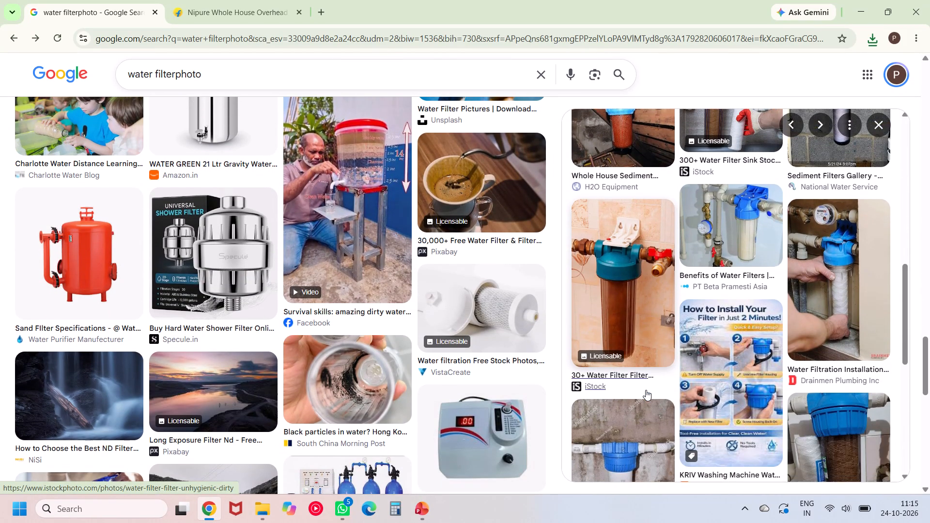
pyautogui.scroll(-1, 646, 390)
pyautogui.scroll(-5, 439, 397)
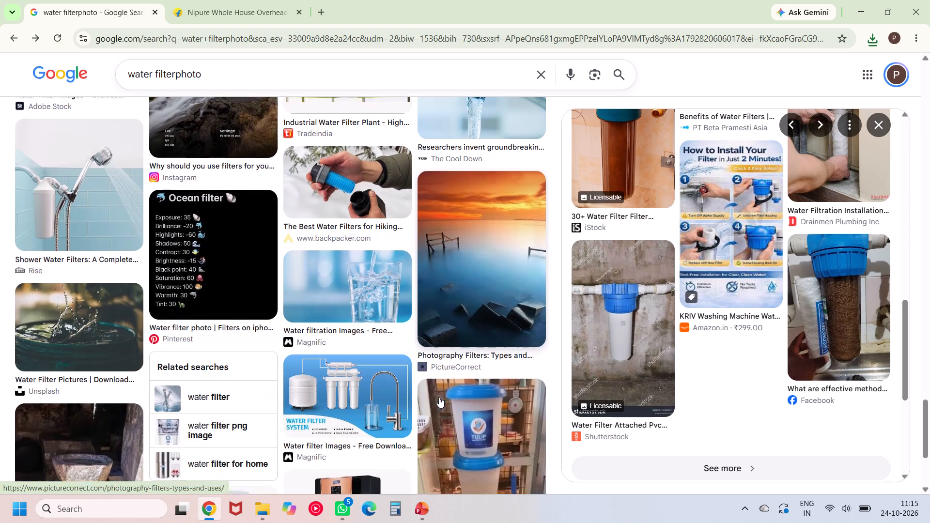
pyautogui.scroll(-2, 439, 397)
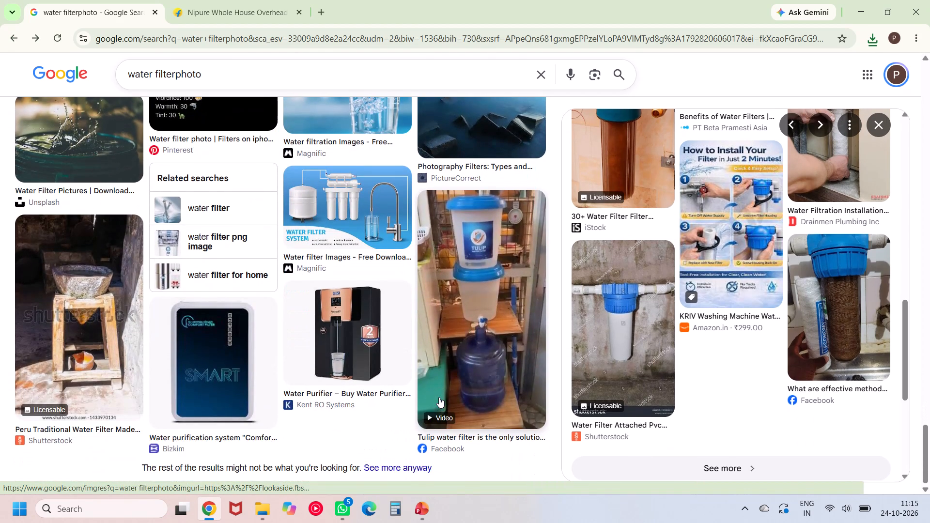
pyautogui.scroll(-6, 439, 397)
pyautogui.scroll(2, 439, 397)
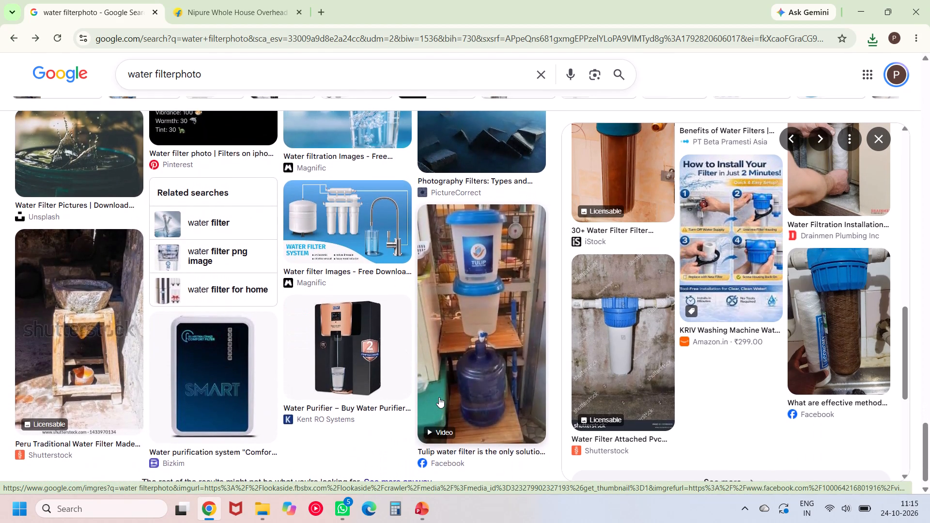
pyautogui.scroll(13, 439, 397)
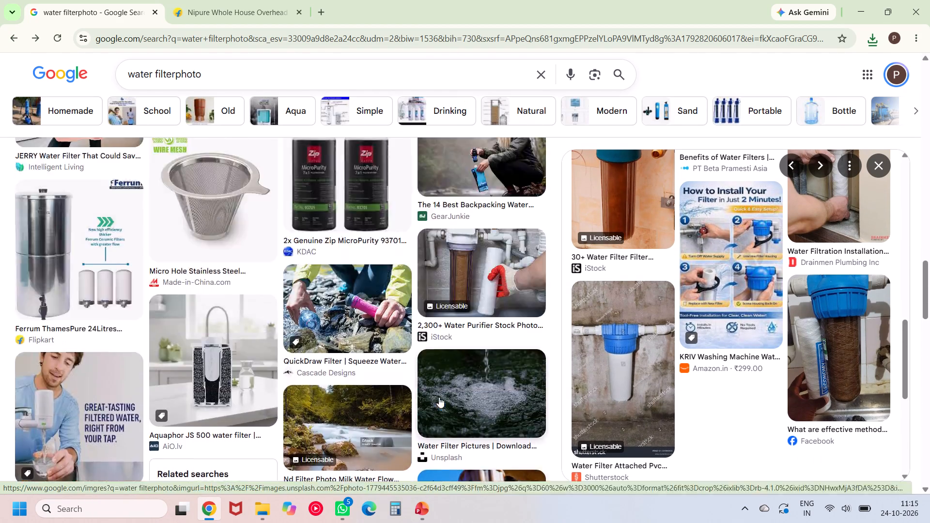
pyautogui.scroll(1, 439, 397)
# Narrow the water filter image search to "Natural" and examine the resulting pictures.
pyautogui.click(509, 97)
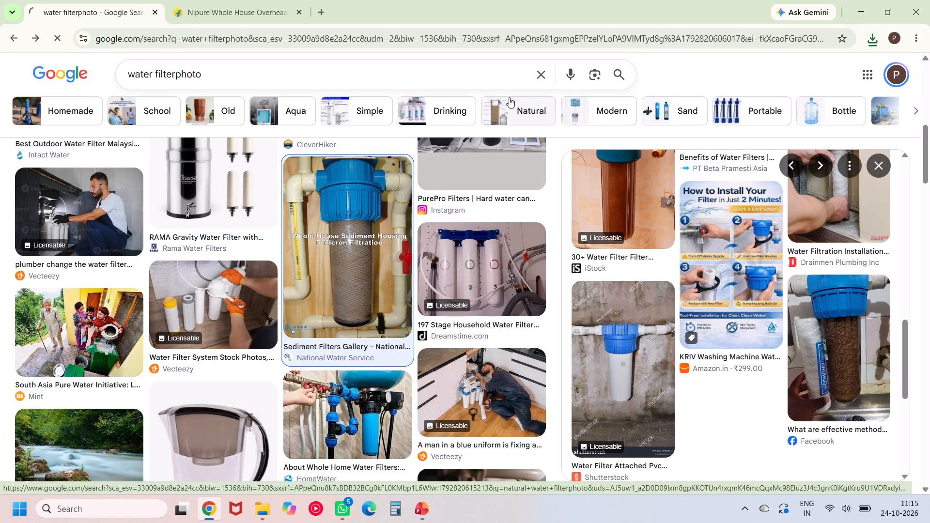
pyautogui.click(504, 118)
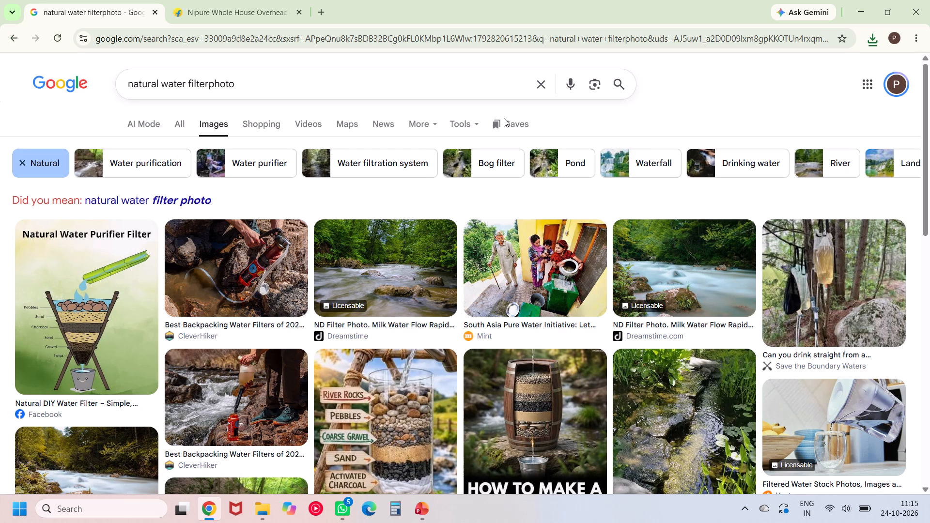
pyautogui.scroll(-1, 558, 384)
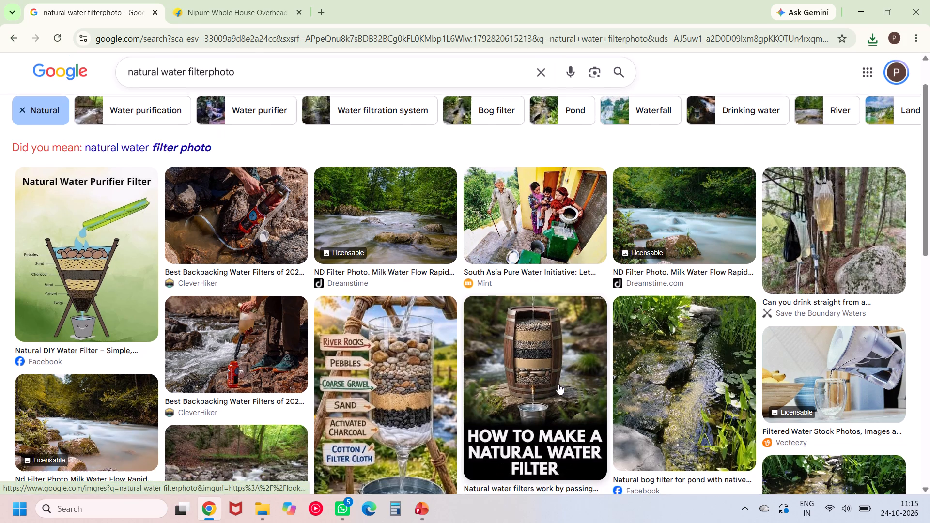
pyautogui.scroll(-7, 558, 384)
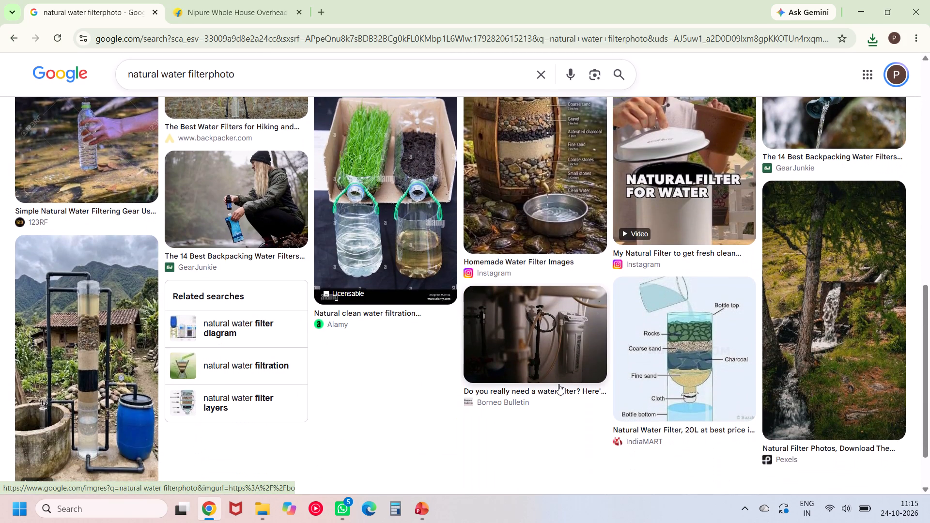
pyautogui.scroll(-5, 558, 384)
pyautogui.scroll(10, 558, 384)
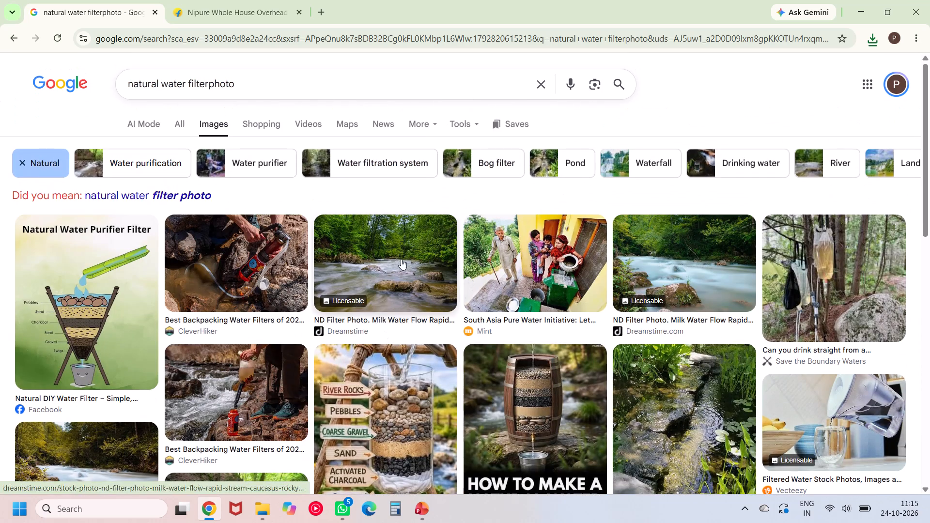
# Return to the unfiltered "water filterphoto" image results and examine them again for a suitable filter picture.
pyautogui.click(14, 38)
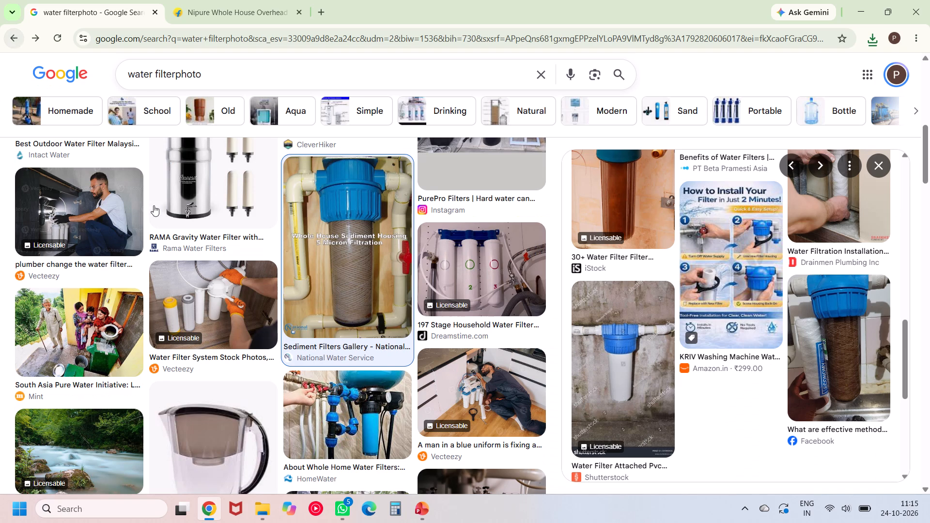
pyautogui.scroll(-1, 562, 297)
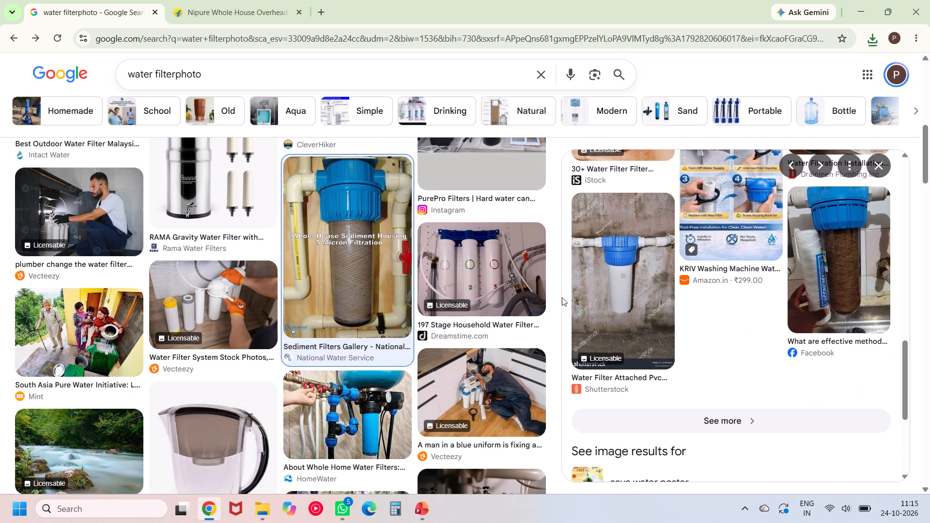
pyautogui.scroll(-1, 562, 297)
pyautogui.scroll(-2, 339, 300)
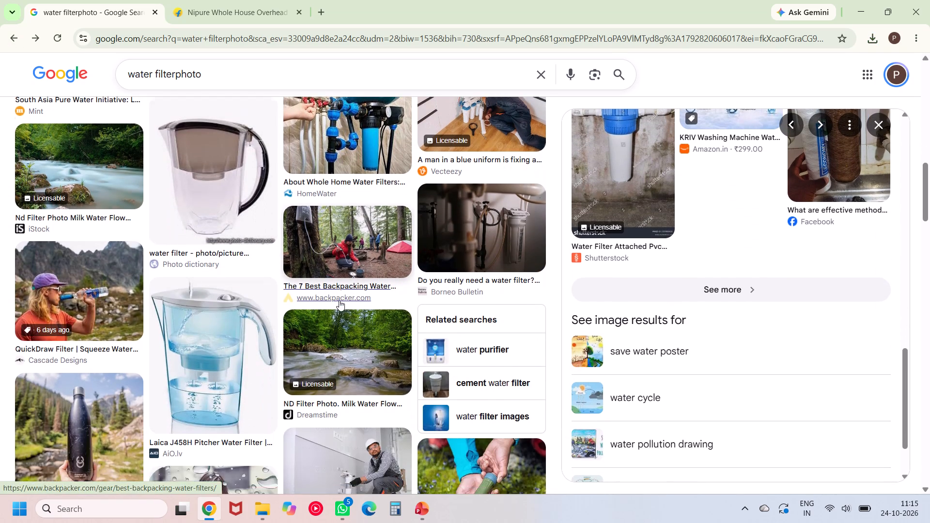
pyautogui.scroll(-3, 339, 300)
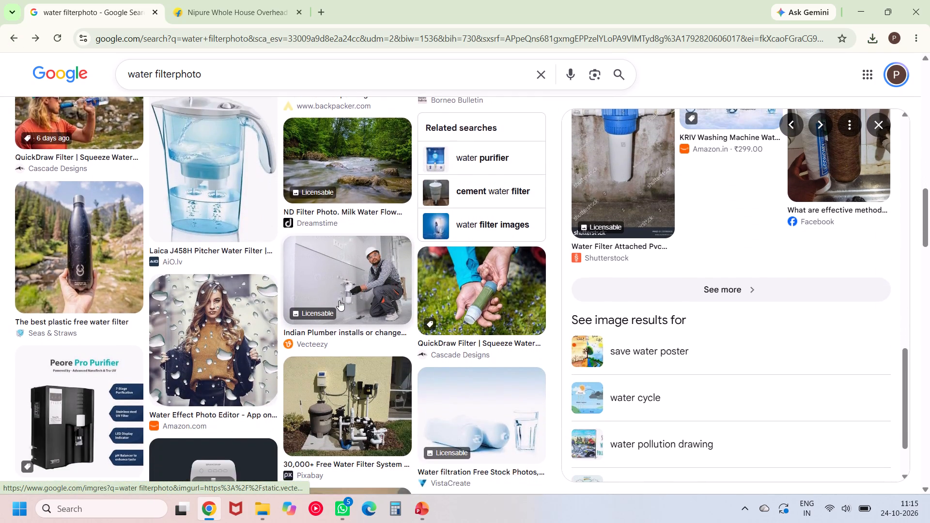
pyautogui.scroll(-4, 339, 300)
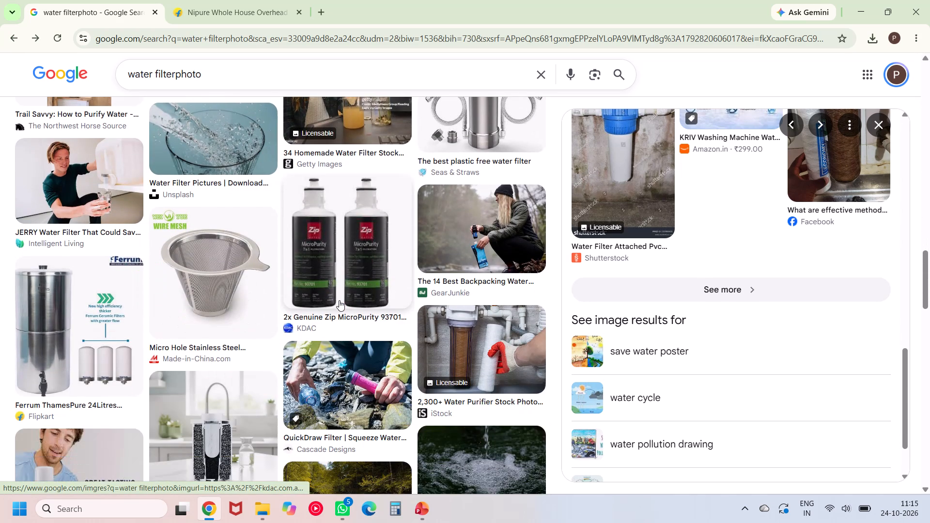
pyautogui.scroll(-2, 339, 300)
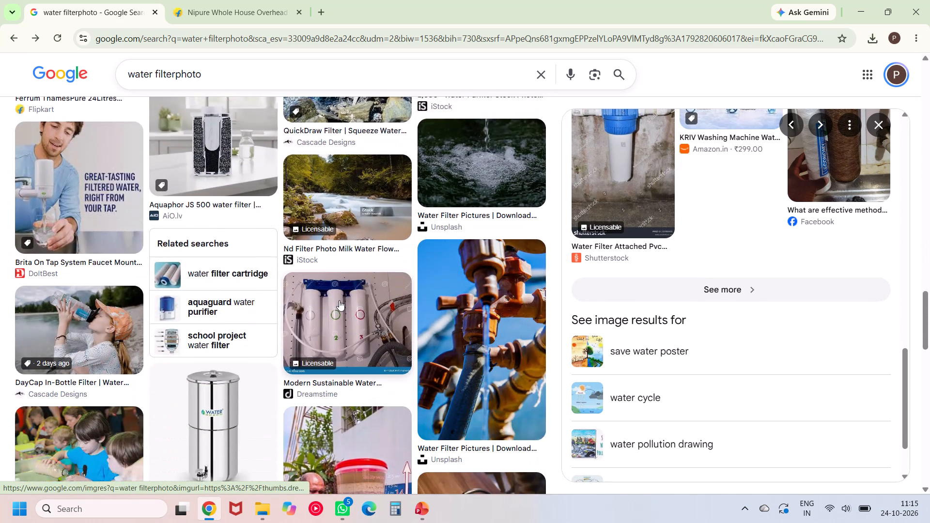
pyautogui.scroll(-4, 339, 300)
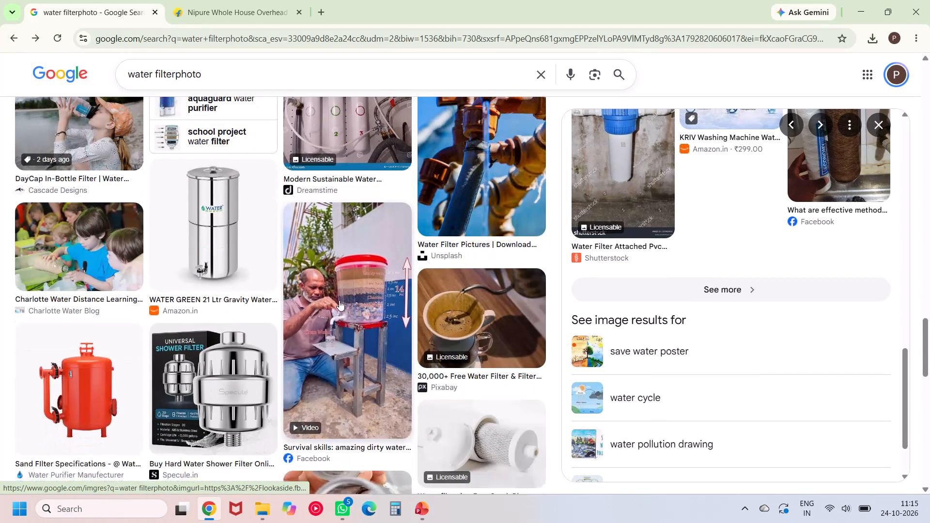
pyautogui.scroll(-6, 339, 300)
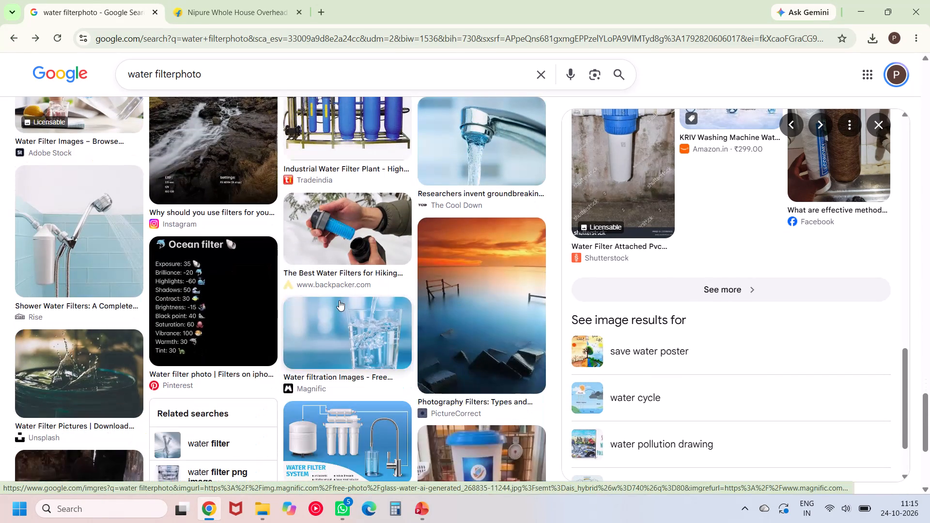
pyautogui.scroll(-2, 339, 300)
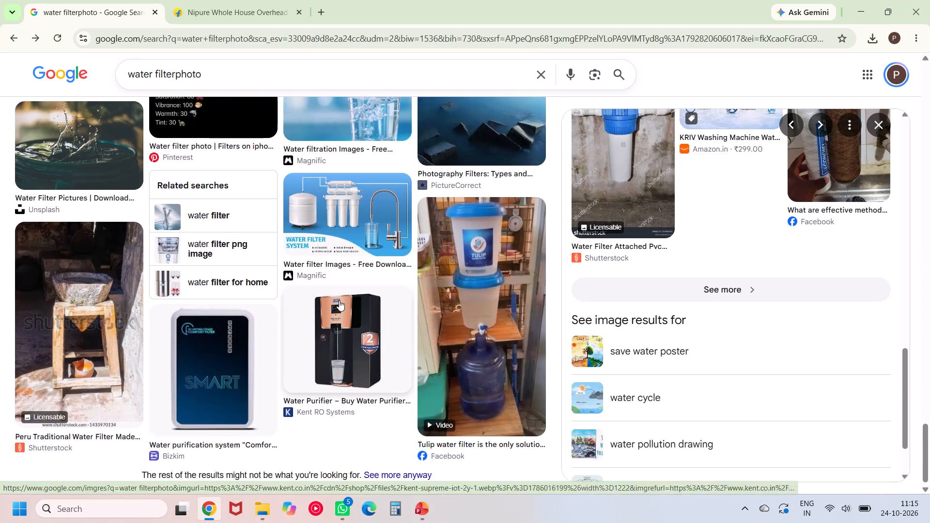
pyautogui.scroll(-1, 339, 300)
pyautogui.scroll(6, 339, 300)
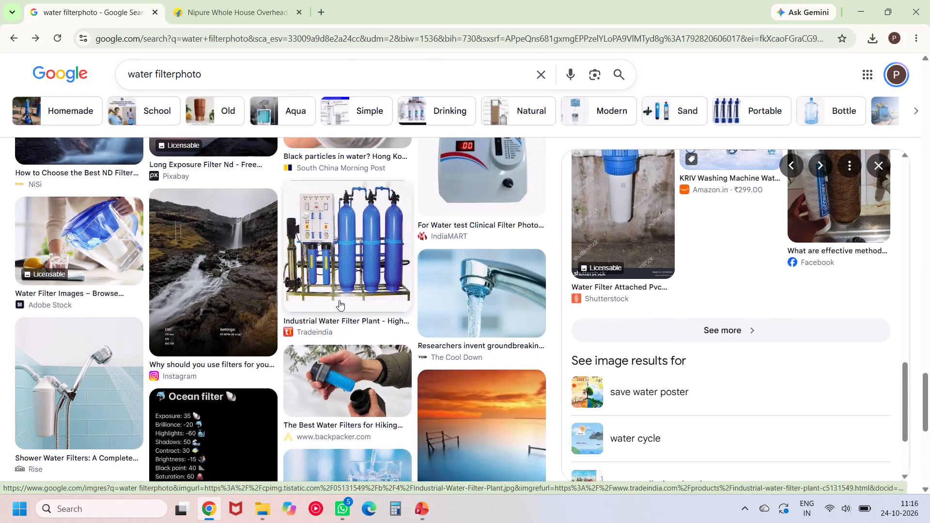
pyautogui.scroll(7, 339, 300)
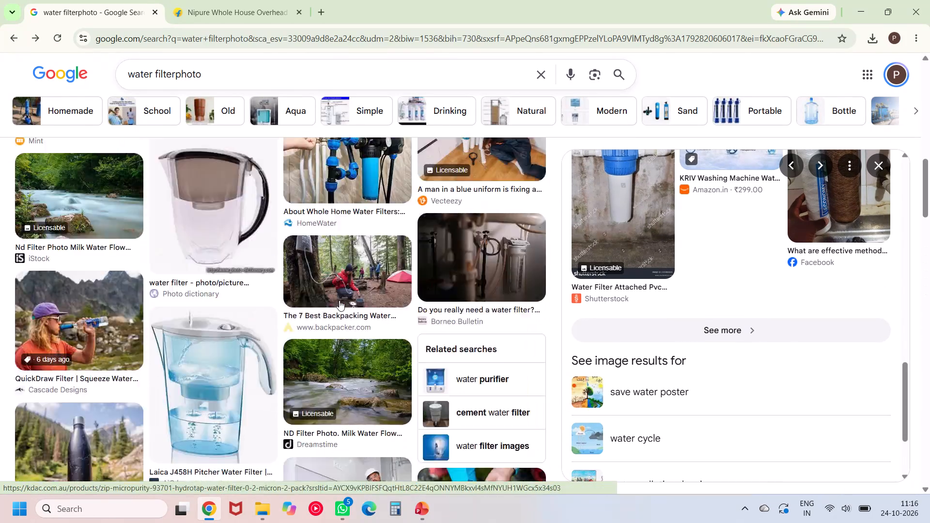
pyautogui.scroll(2, 339, 300)
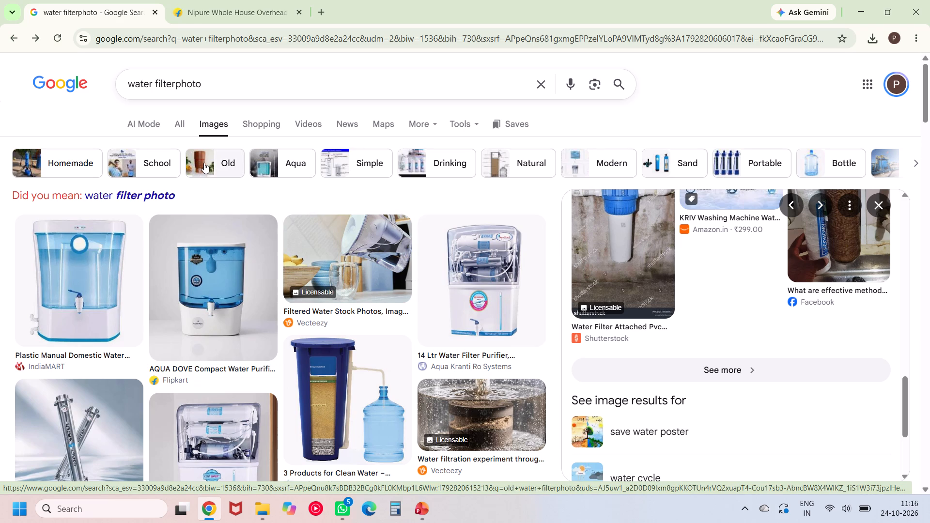
# Narrow the water filter image search to "Modern".
pyautogui.hscroll(1, 204, 163)
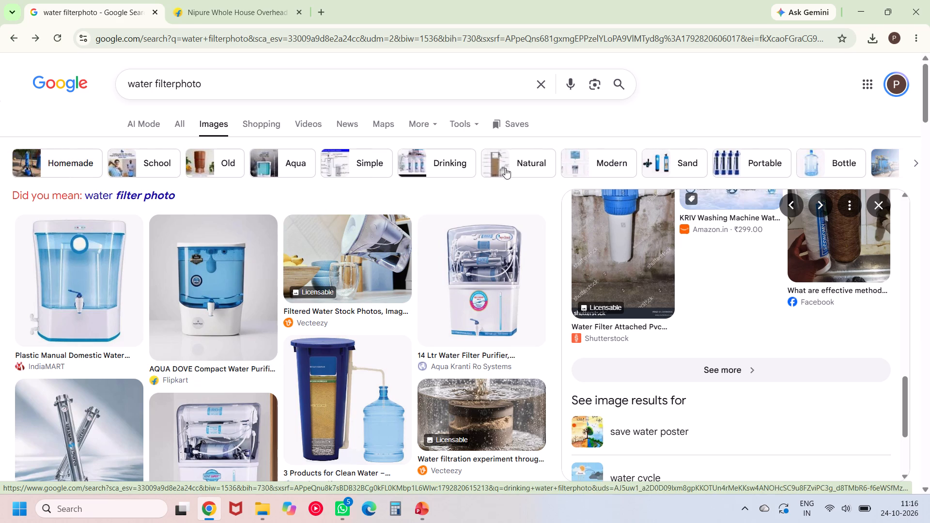
pyautogui.click(592, 171)
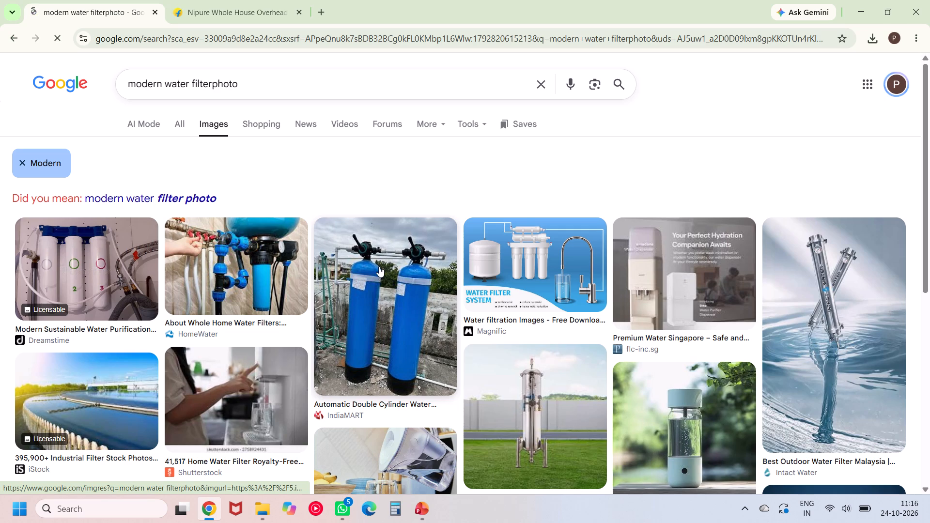
# Examine the "Modern" water filter image results for a suitable filter picture.
pyautogui.scroll(-1, 473, 277)
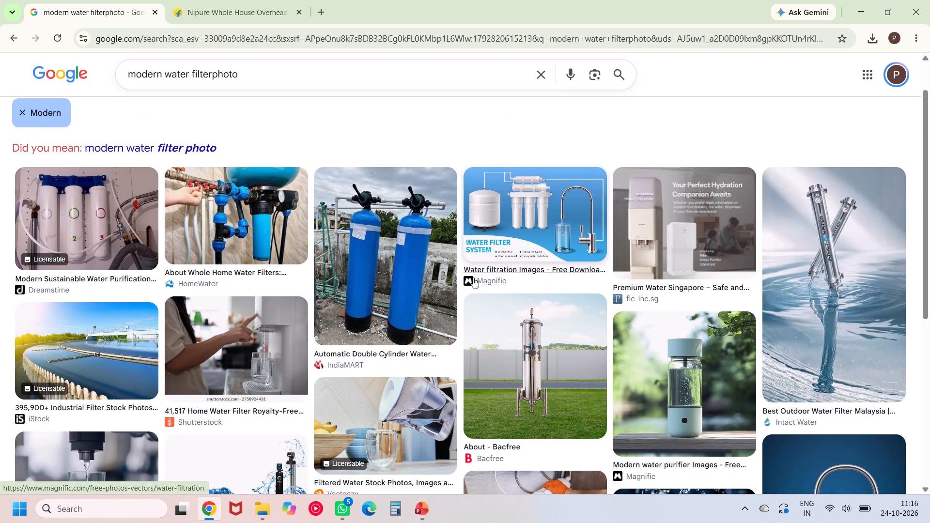
pyautogui.scroll(-2, 473, 277)
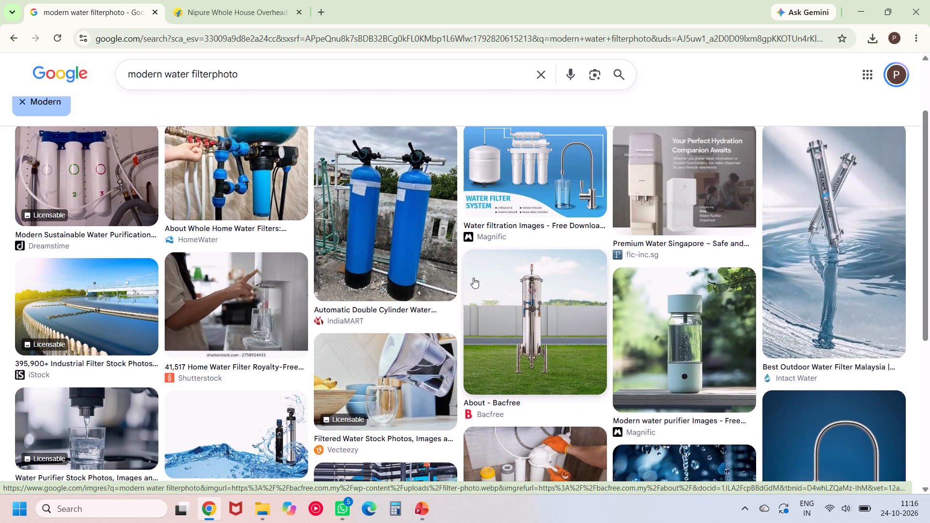
pyautogui.scroll(-2, 473, 277)
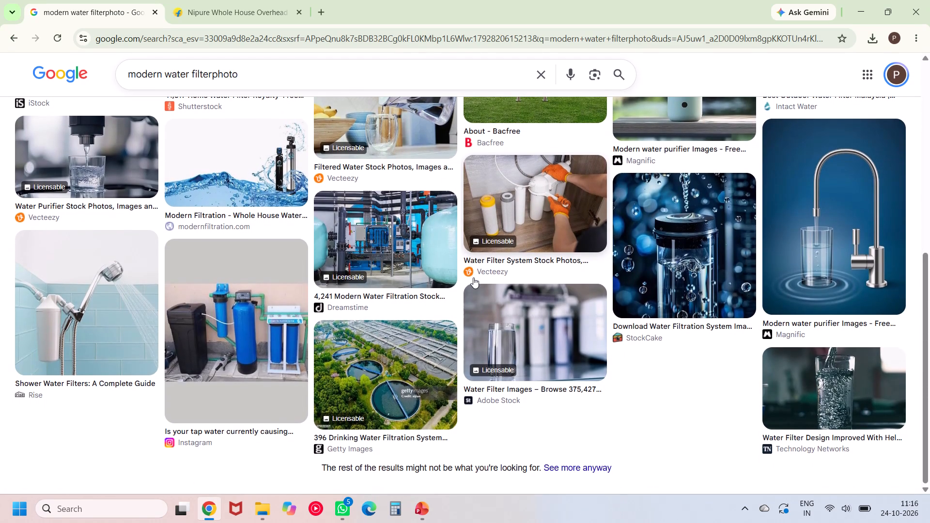
pyautogui.scroll(1, 473, 277)
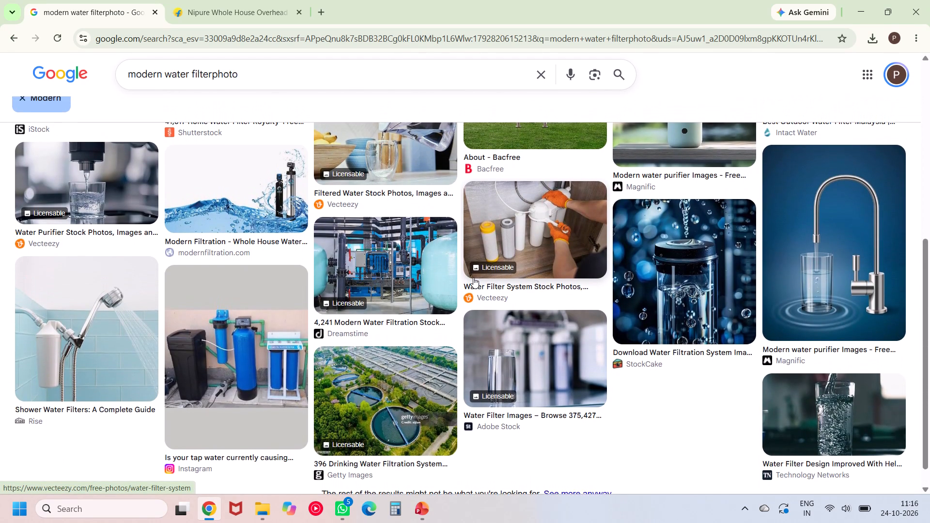
pyautogui.scroll(6, 473, 277)
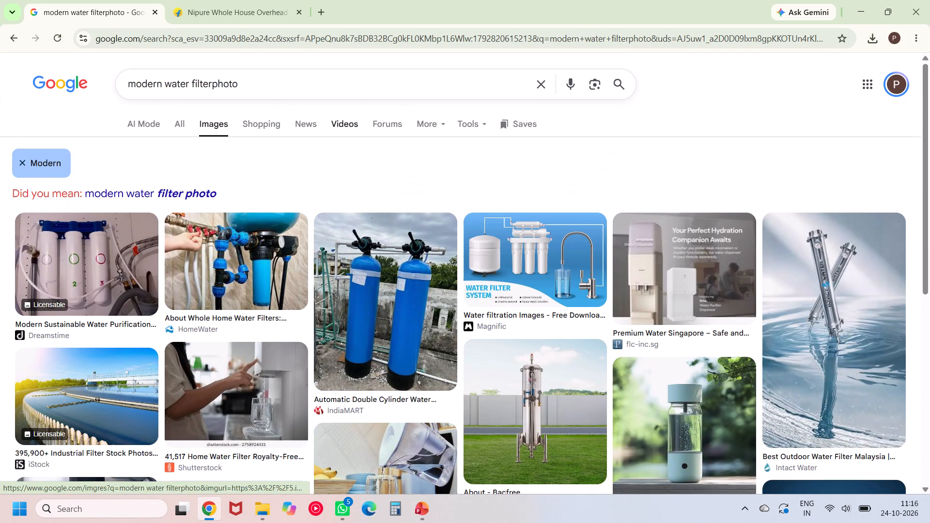
pyautogui.scroll(-9, 238, 198)
pyautogui.scroll(7, 238, 198)
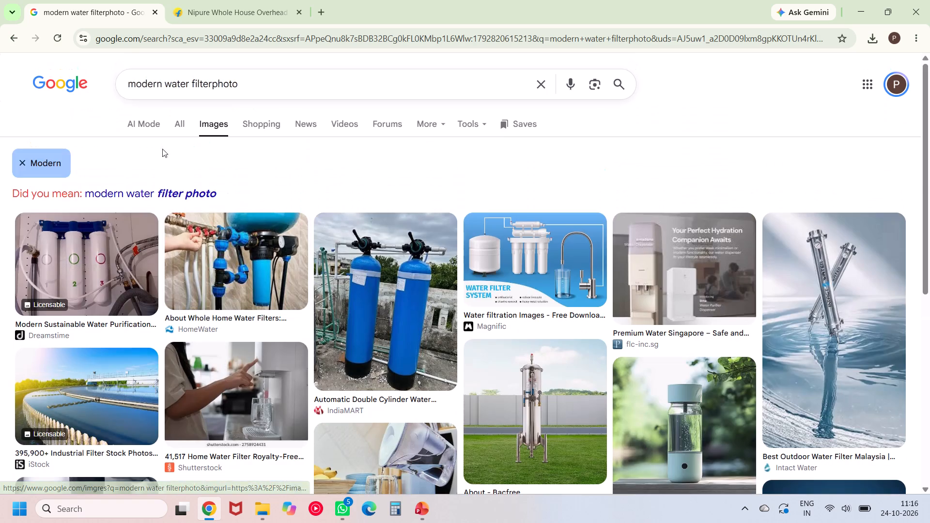
# Return to the unfiltered "water filterphoto" image results and look through them for a suitable filter picture.
pyautogui.click(18, 30)
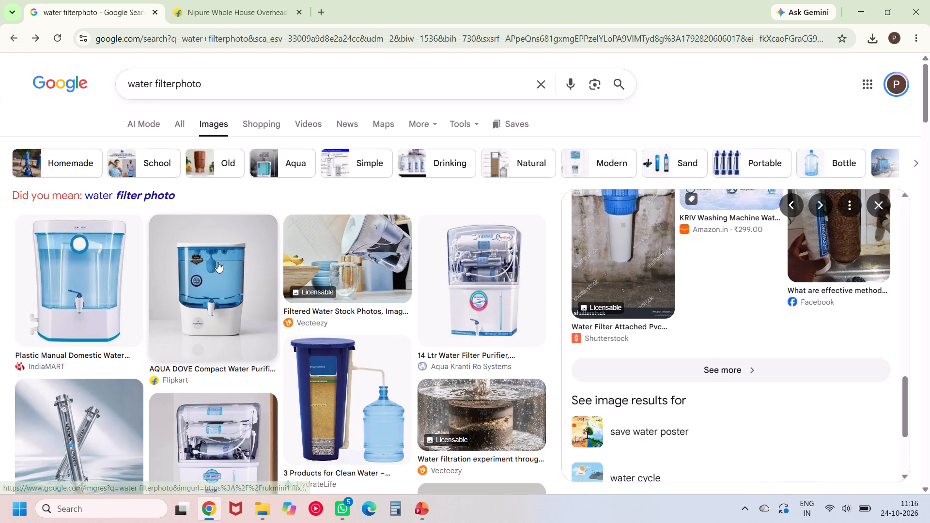
pyautogui.scroll(-1, 442, 416)
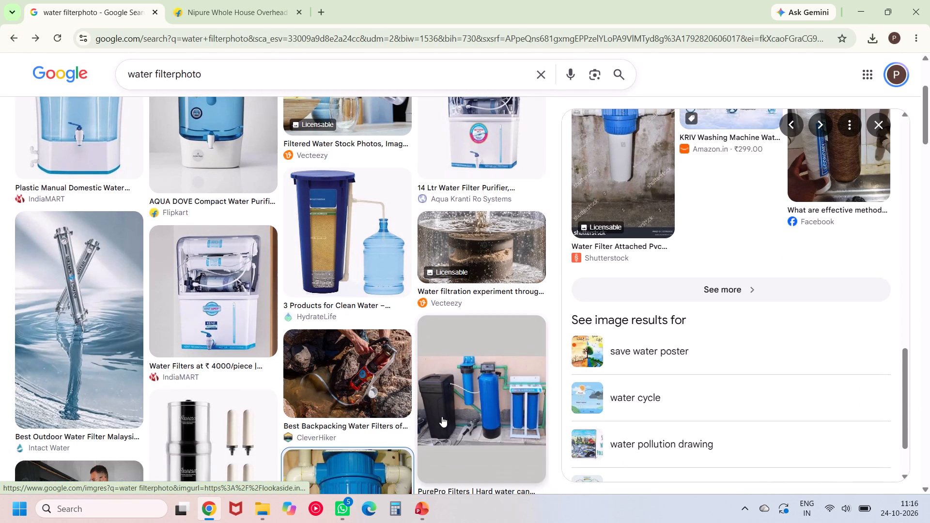
pyautogui.scroll(-4, 442, 416)
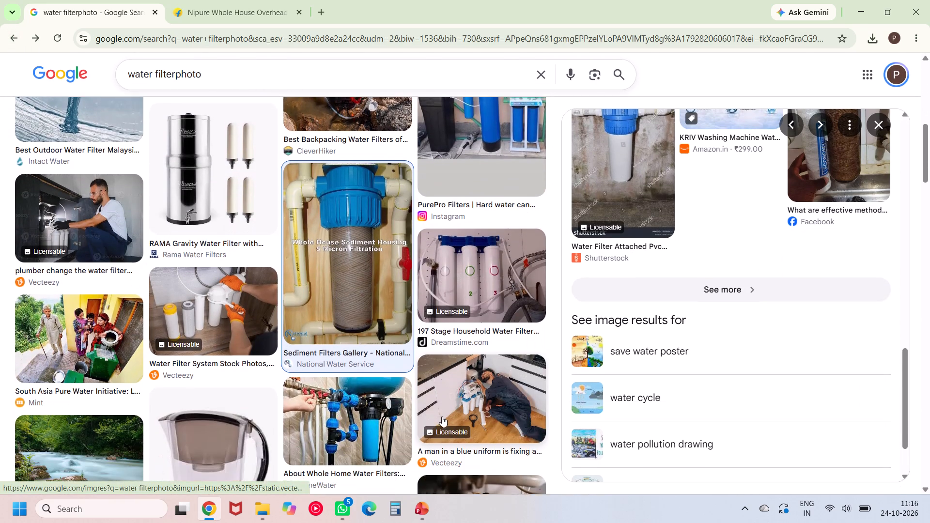
pyautogui.scroll(-3, 442, 416)
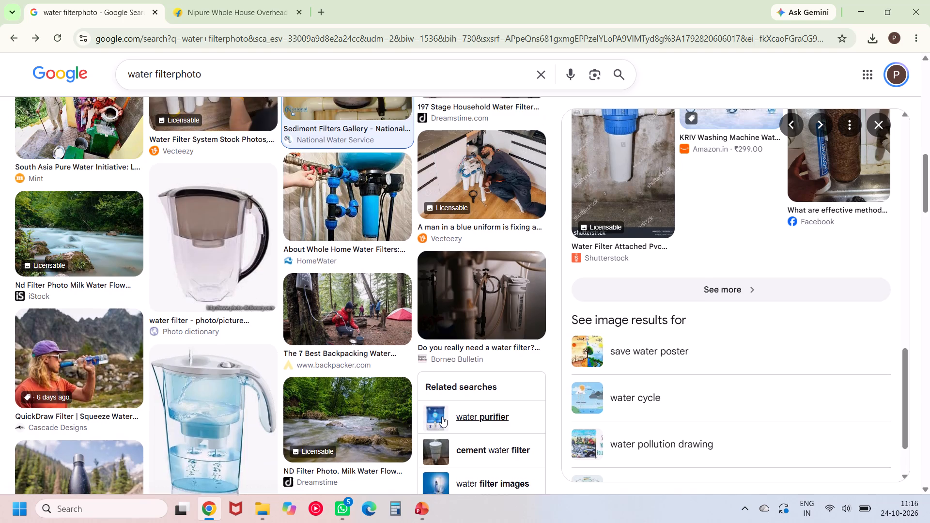
pyautogui.scroll(-3, 442, 416)
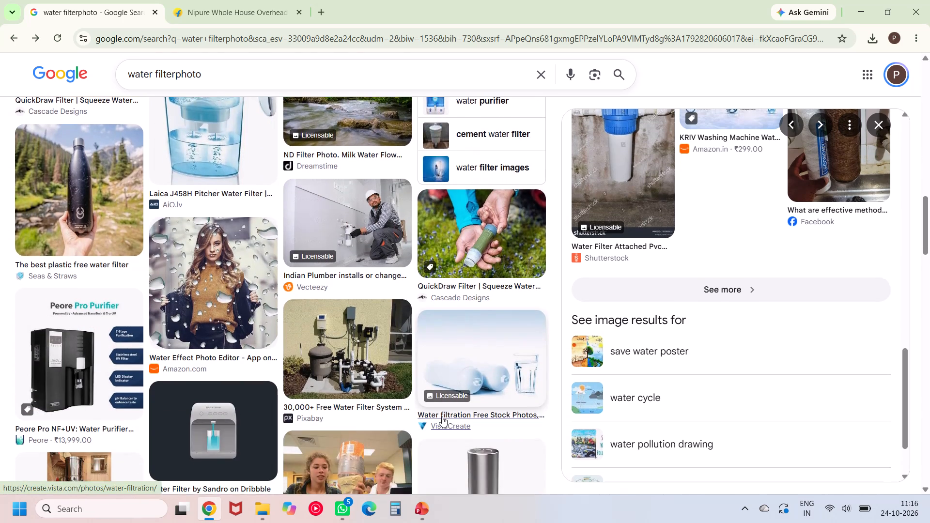
pyautogui.scroll(-3, 442, 416)
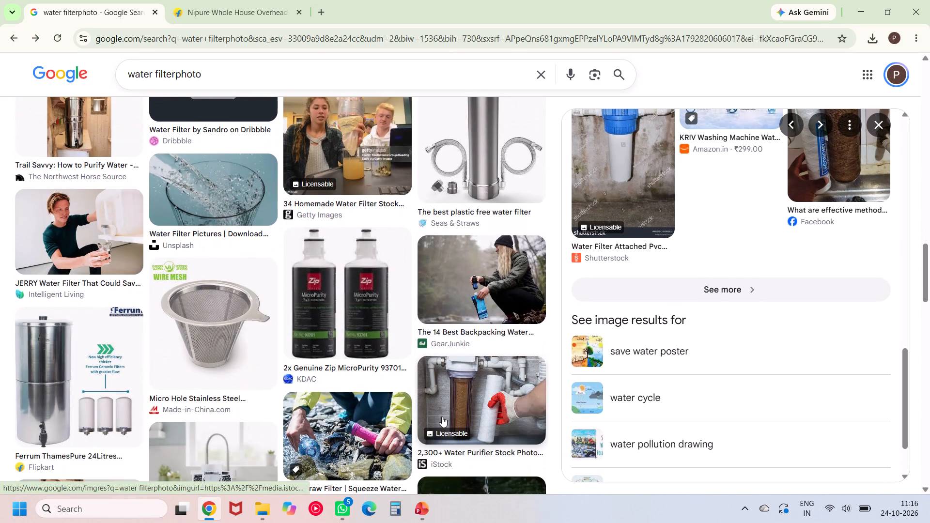
pyautogui.scroll(-3, 442, 416)
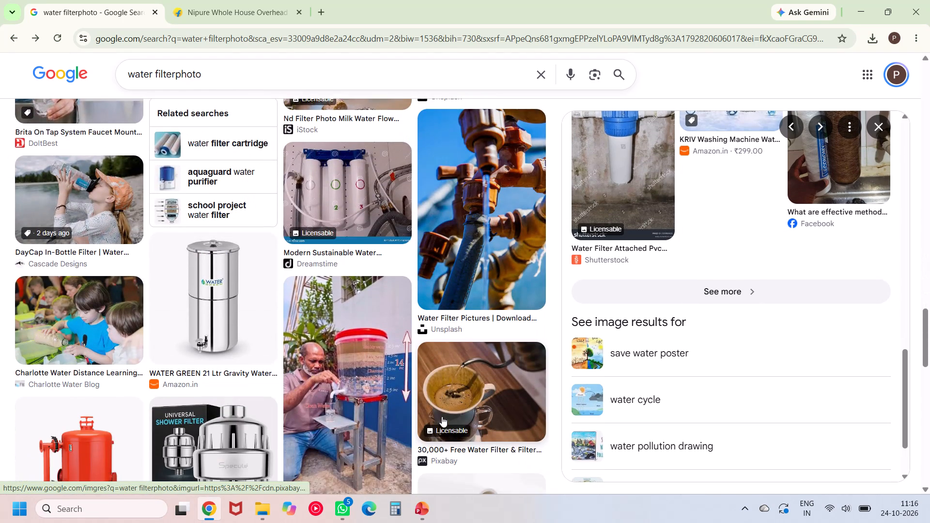
pyautogui.scroll(-3, 442, 416)
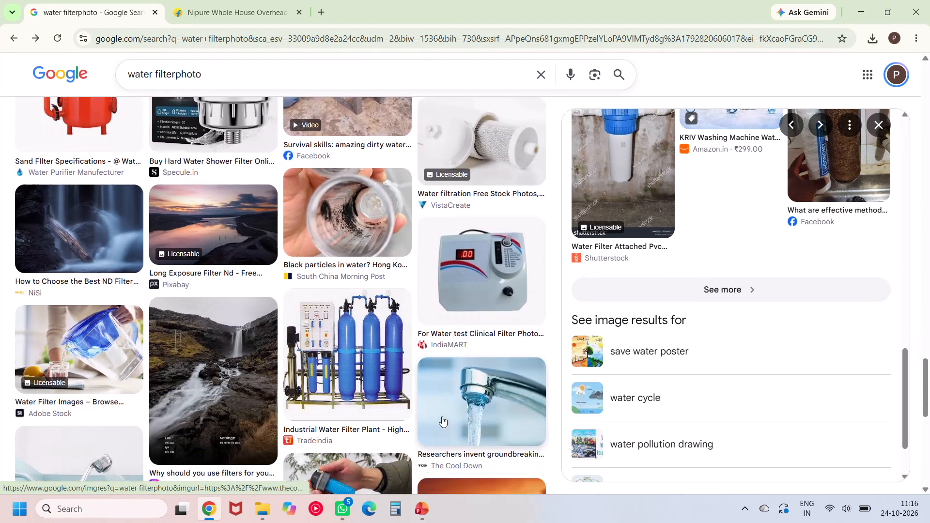
pyautogui.scroll(-5, 442, 416)
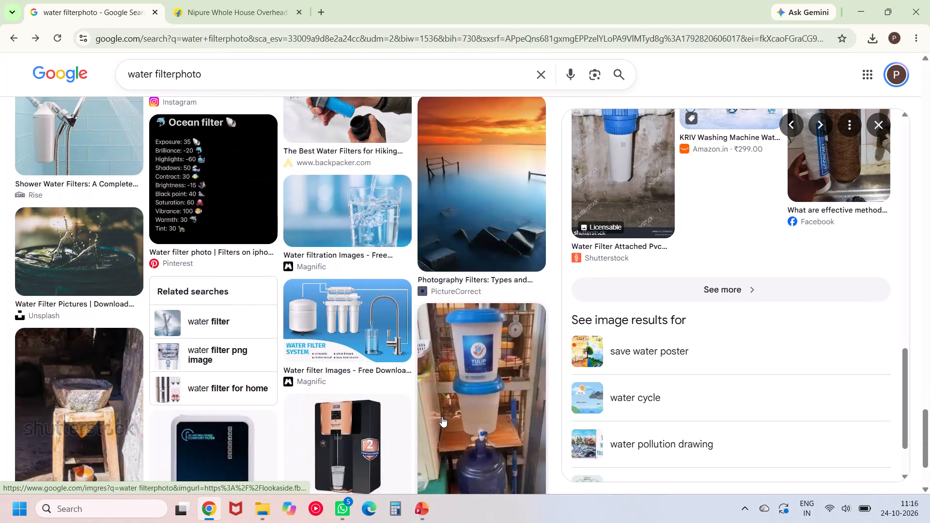
pyautogui.scroll(-1, 442, 416)
pyautogui.scroll(17, 442, 416)
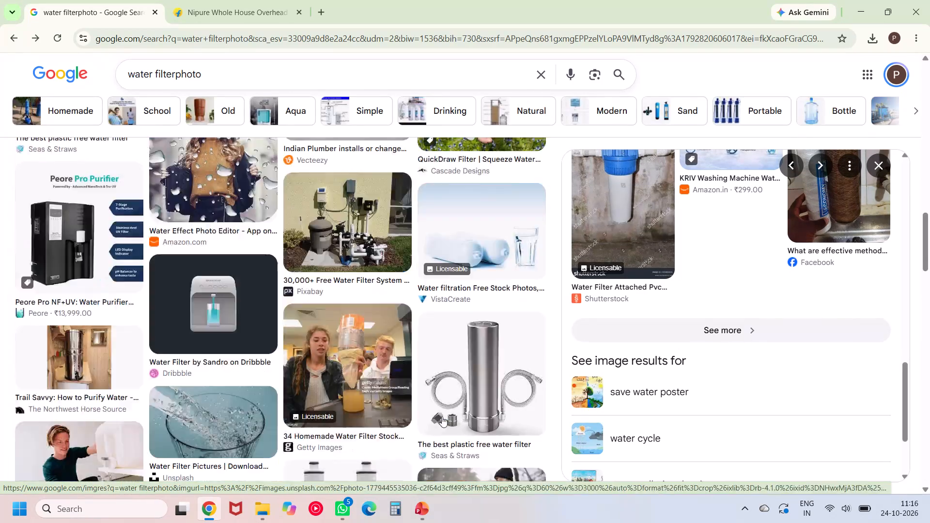
pyautogui.scroll(5, 165, 166)
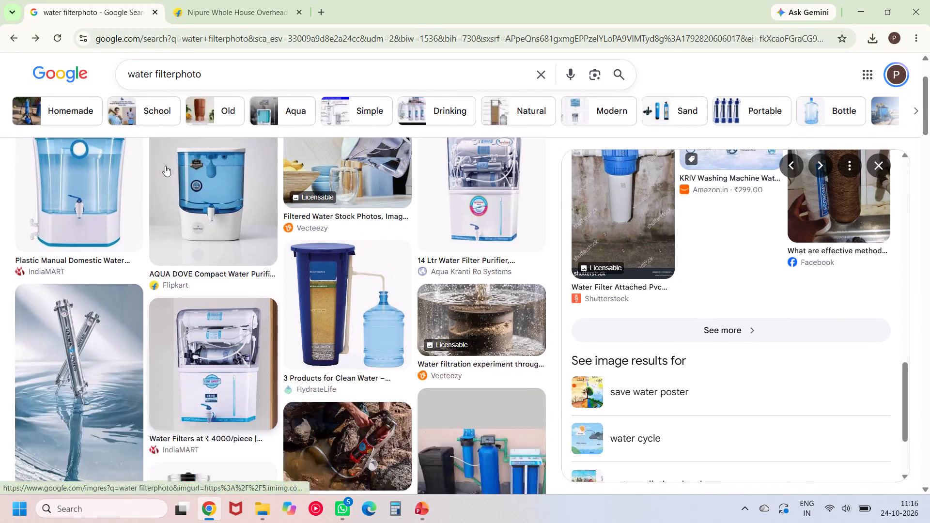
pyautogui.scroll(7, 165, 166)
# Close the sediment housing photo's preview and examine the full-width "water filterphoto" image results for a suitable picture.
pyautogui.click(9, 40)
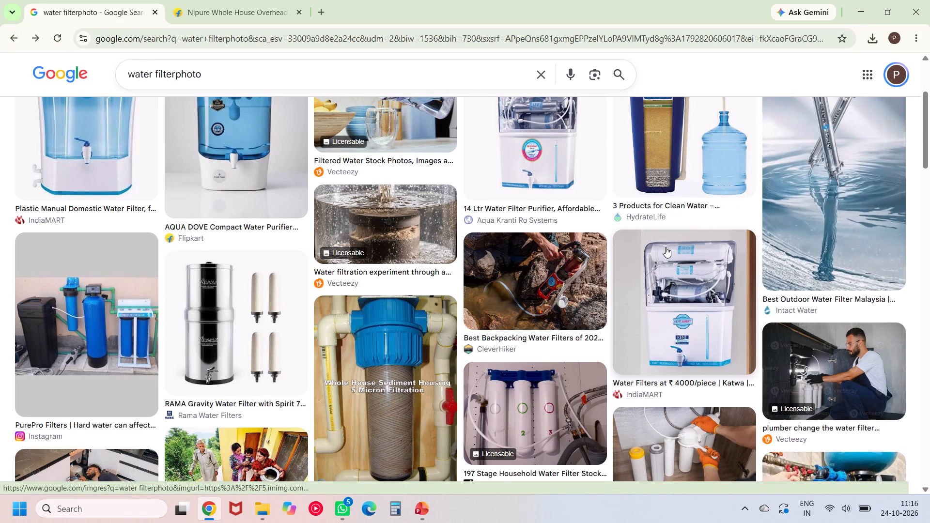
pyautogui.scroll(-3, 666, 247)
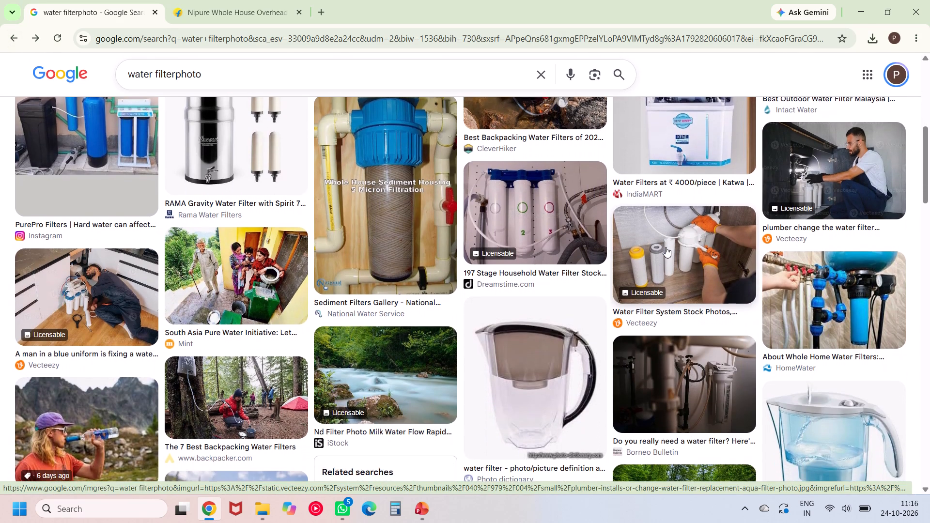
pyautogui.scroll(-3, 666, 247)
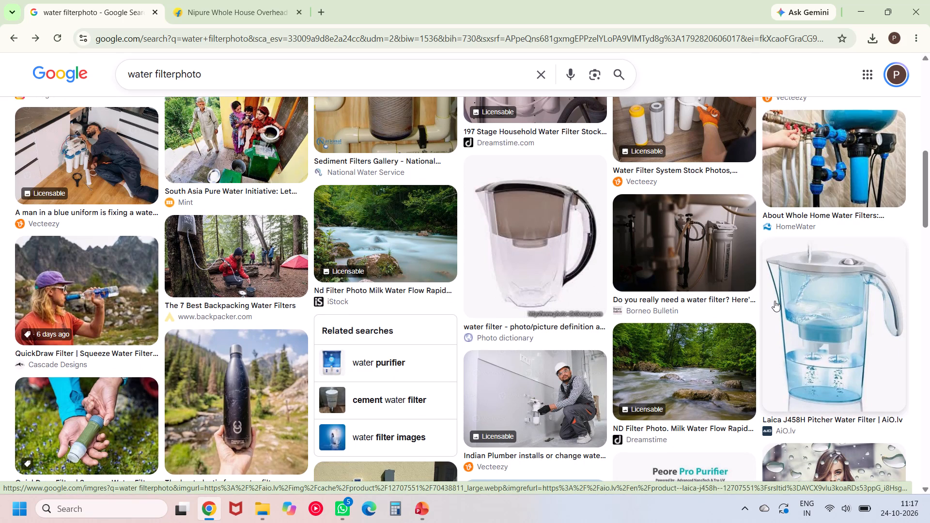
pyautogui.scroll(-2, 775, 301)
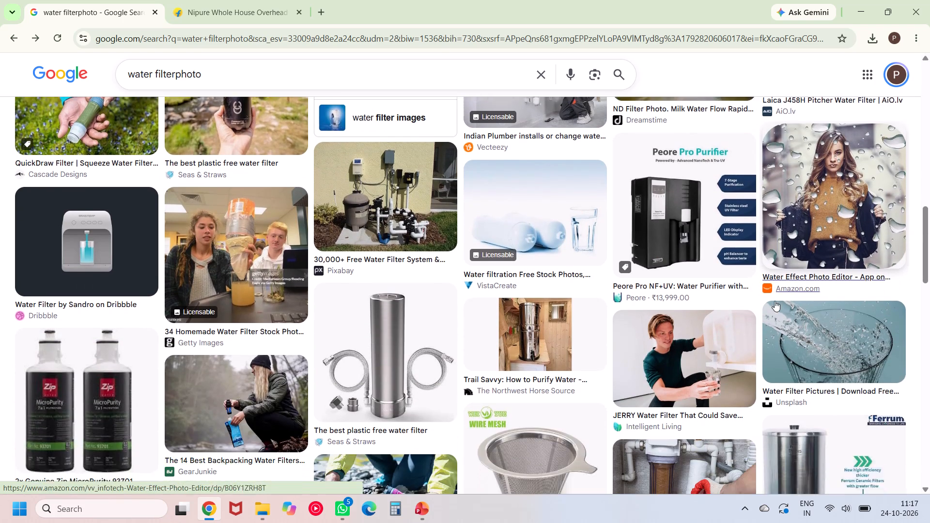
pyautogui.scroll(-1, 775, 301)
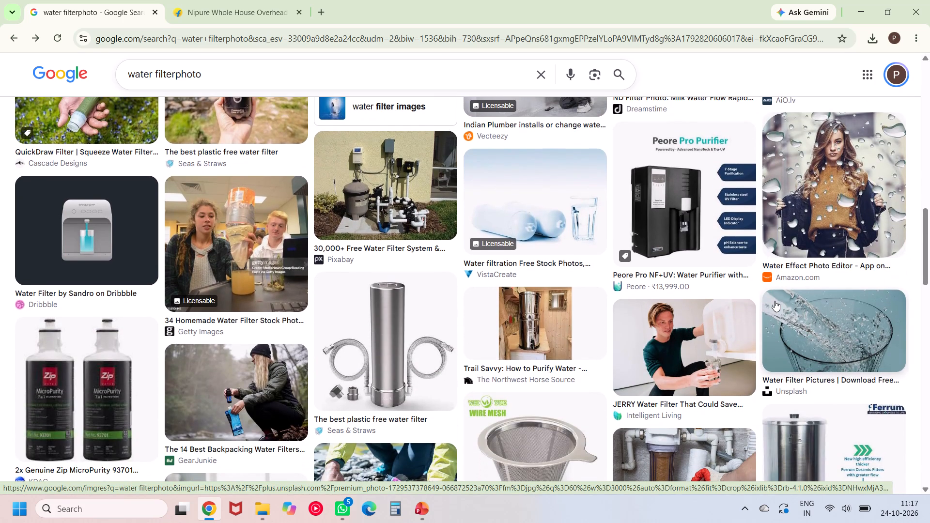
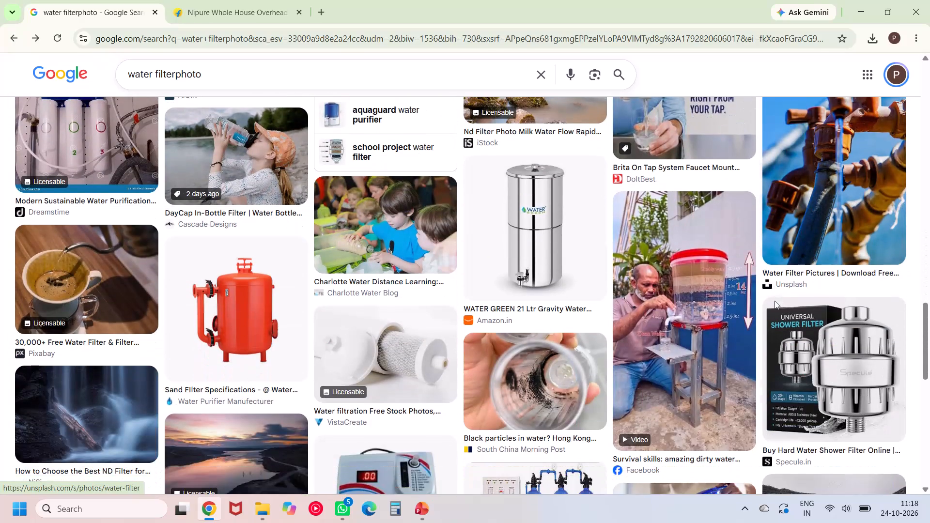
# Examine the remaining "water filterphoto" image results, down to the end and back up, for a suitable filter picture.
pyautogui.scroll(-2, 775, 301)
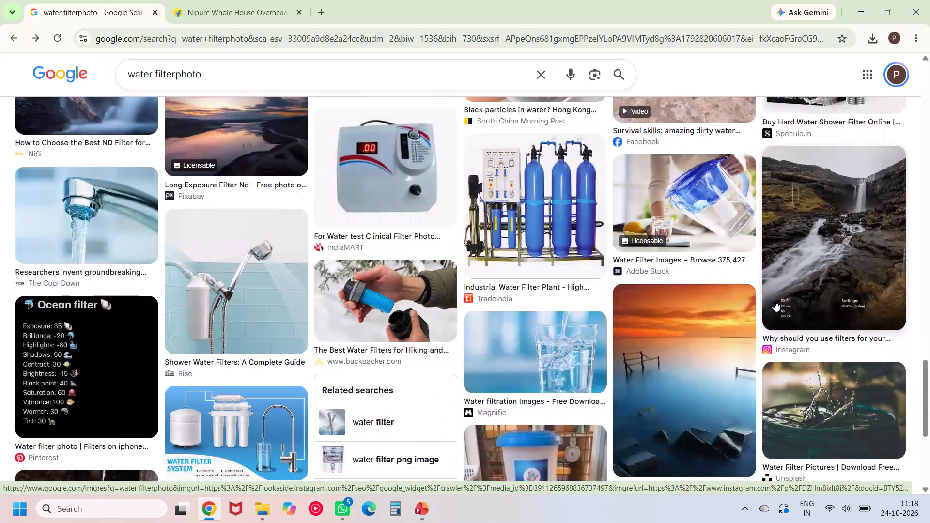
pyautogui.scroll(-4, 775, 301)
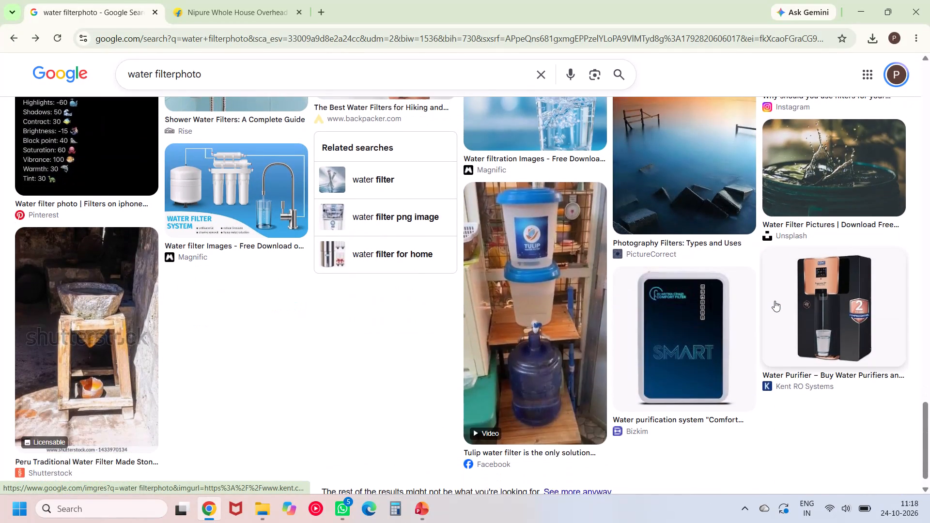
pyautogui.hscroll(1, 775, 301)
pyautogui.scroll(1, 775, 301)
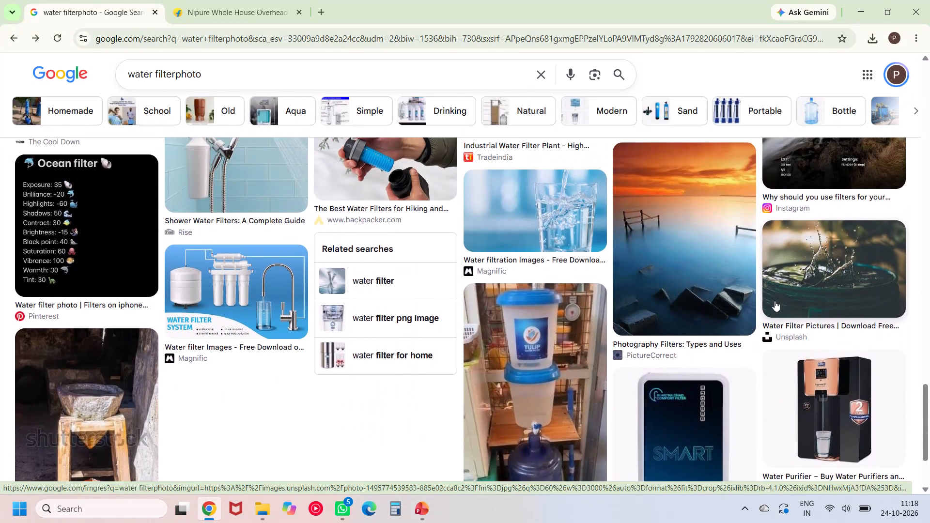
pyautogui.scroll(3, 775, 301)
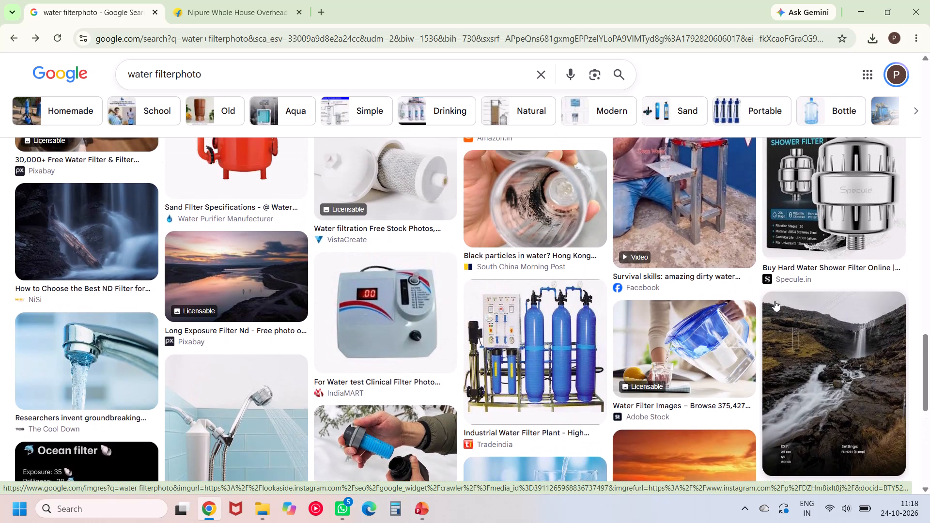
pyautogui.scroll(4, 775, 301)
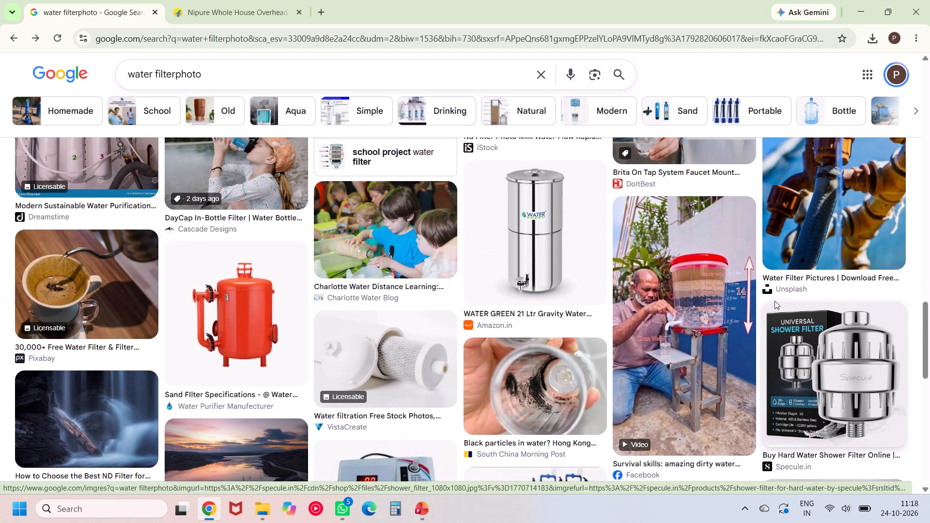
pyautogui.scroll(5, 775, 301)
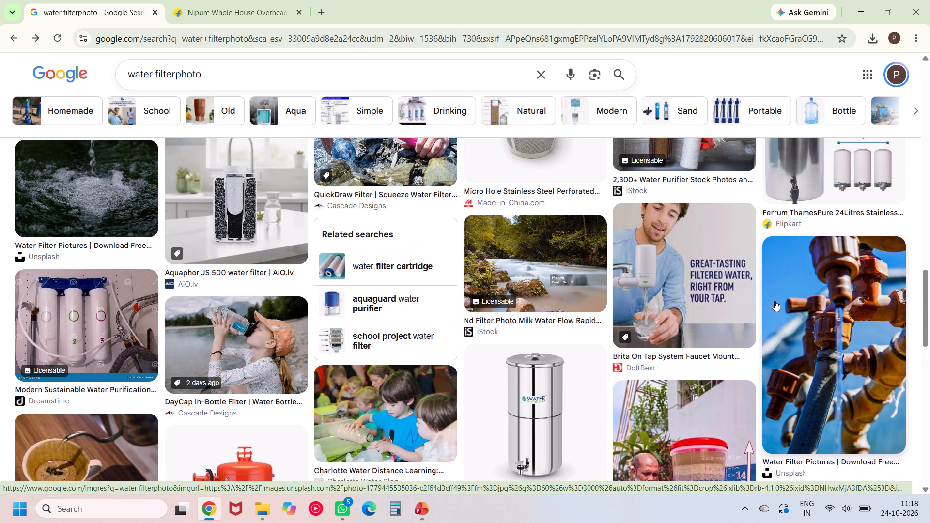
pyautogui.scroll(3, 775, 301)
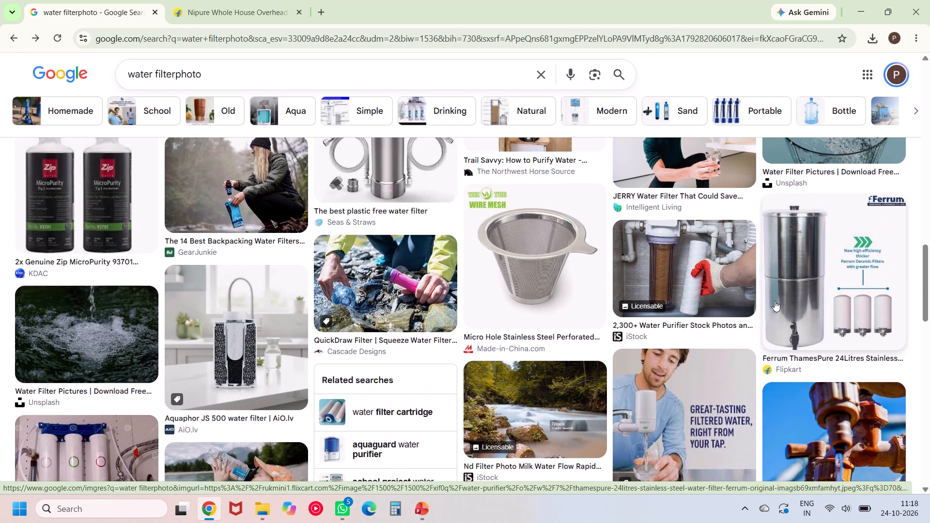
pyautogui.scroll(4, 775, 301)
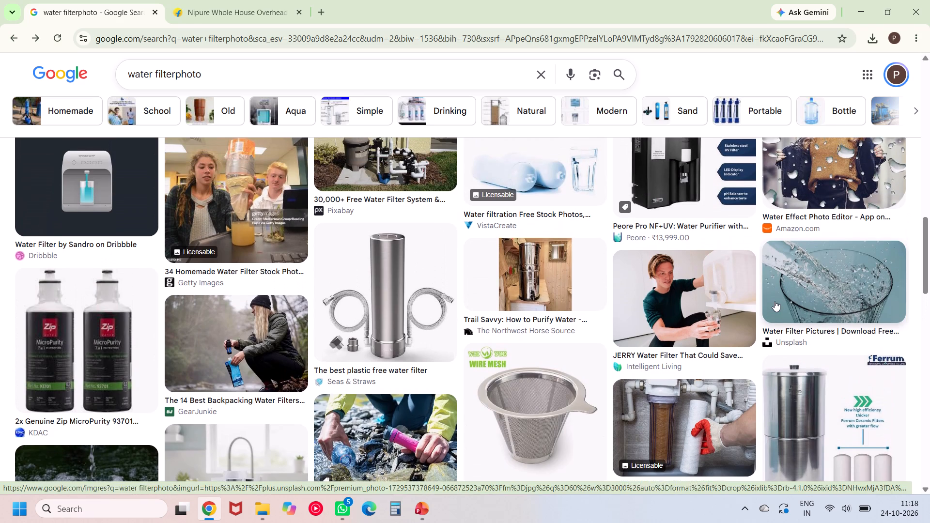
pyautogui.scroll(3, 775, 301)
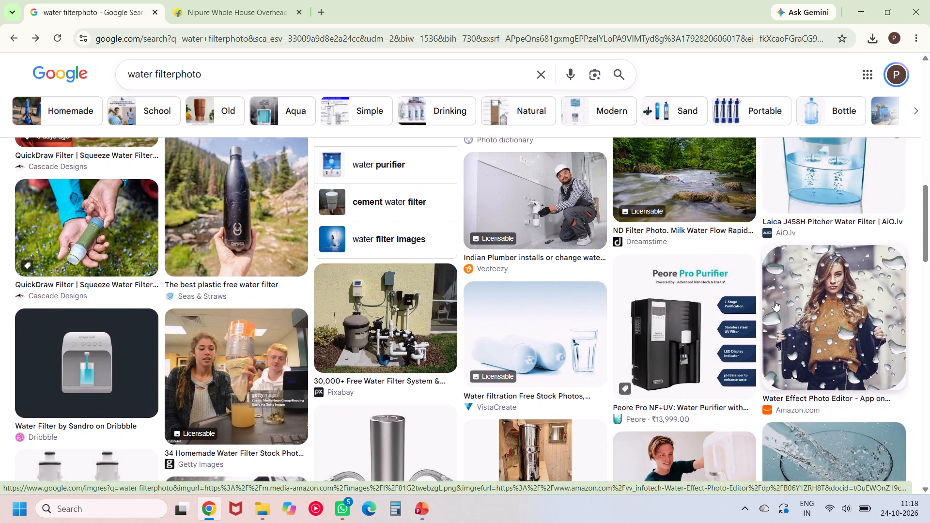
pyautogui.scroll(5, 775, 301)
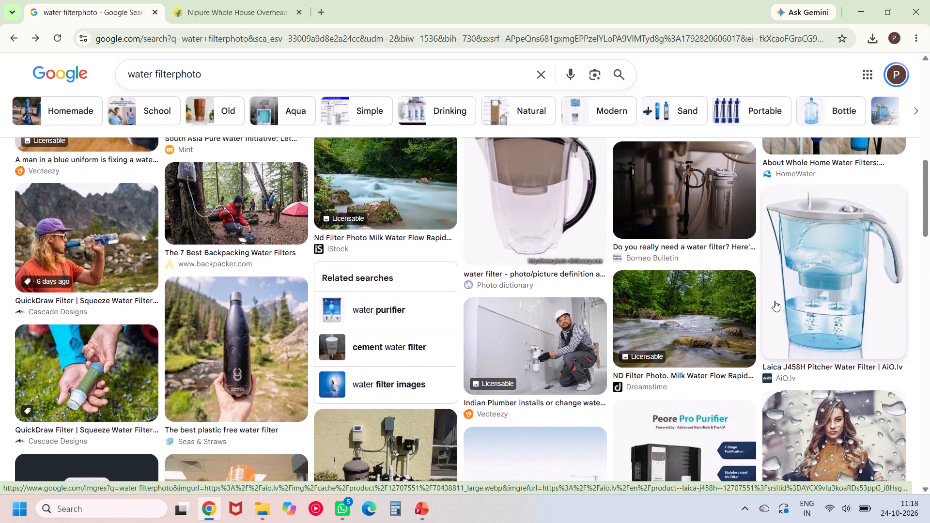
pyautogui.scroll(2, 775, 301)
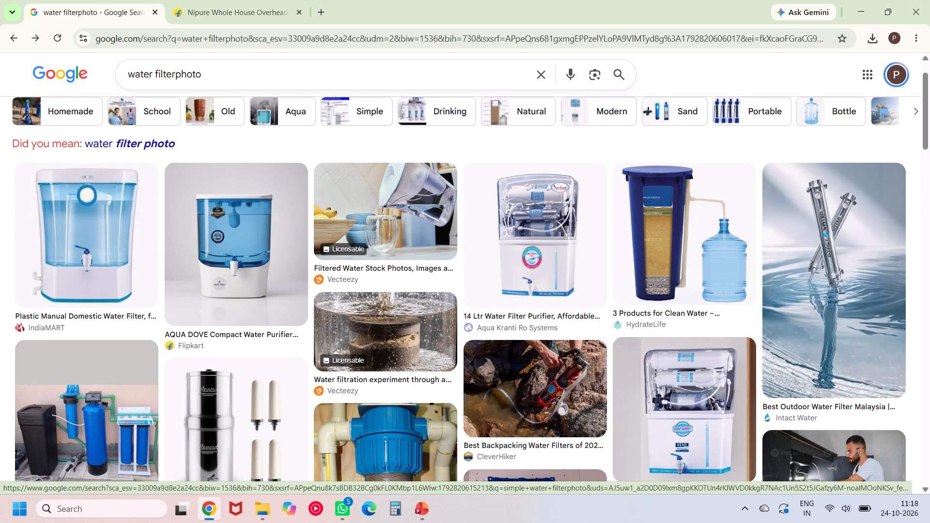
pyautogui.hscroll(3, 173, 106)
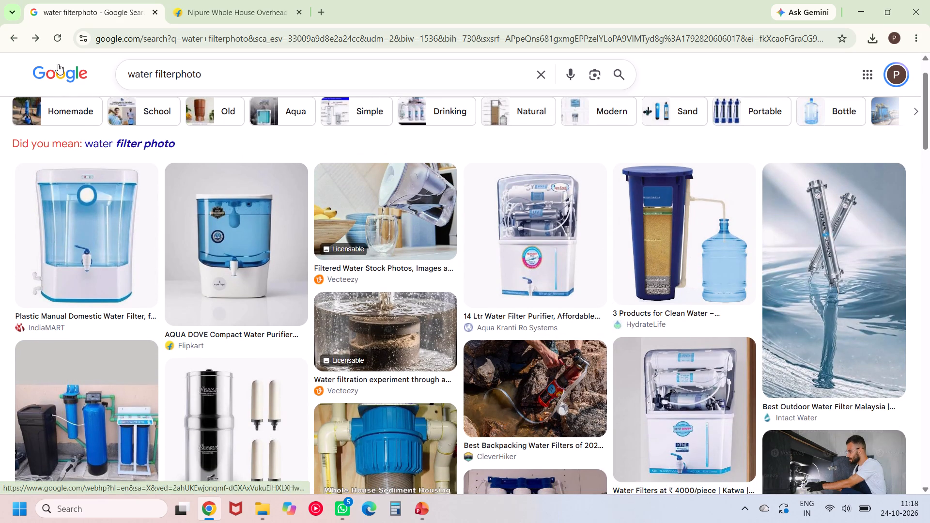
# Return to the earlier "filter photo" image search and replace its query with "water filter photo".
pyautogui.click(11, 36)
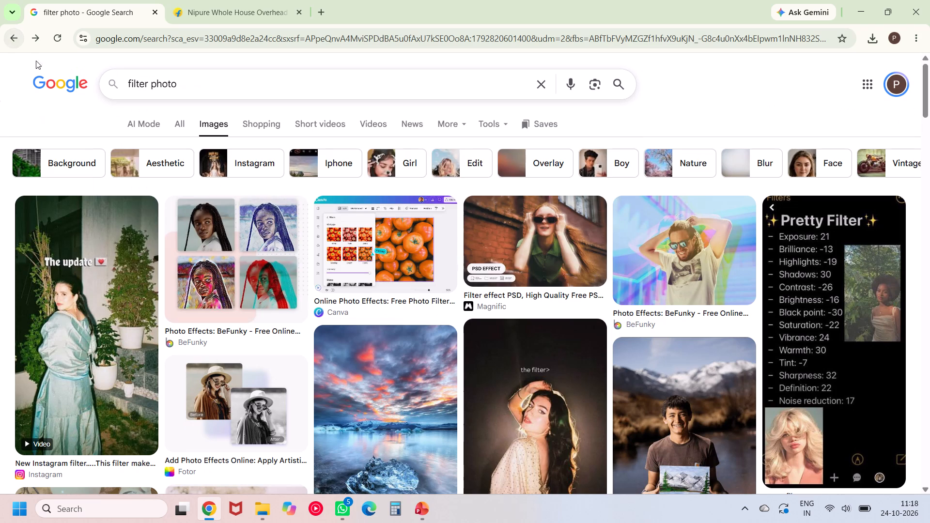
pyautogui.click(234, 85)
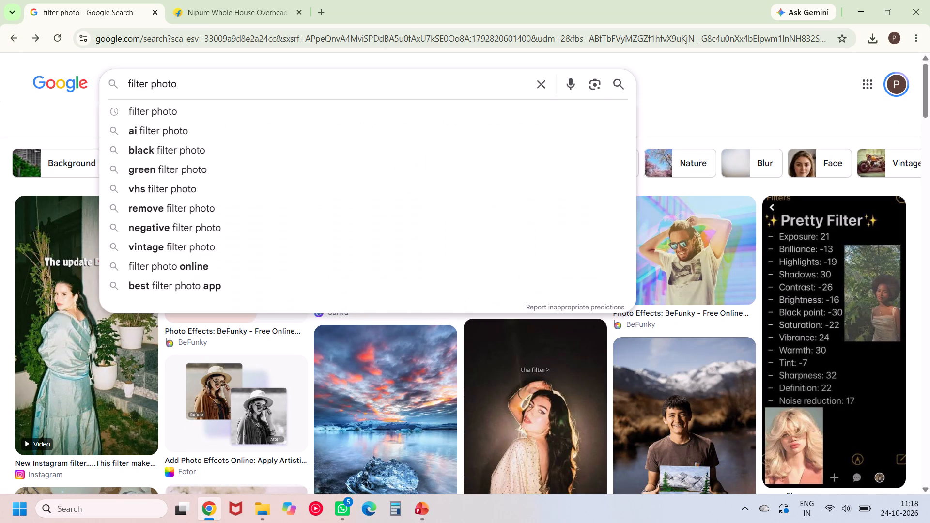
pyautogui.press('BackSpace')
pyautogui.press('BackSpace')
pyautogui.press('BackSpace')
pyautogui.press('BackSpace')
pyautogui.press('BackSpace')
pyautogui.press('BackSpace')
pyautogui.press('BackSpace')
pyautogui.press('BackSpace')
pyautogui.press('BackSpace')
pyautogui.press('BackSpace')
pyautogui.press('BackSpace')
pyautogui.press('BackSpace')
pyautogui.press('BackSpace')
pyautogui.press('BackSpace')
pyautogui.press('BackSpace')
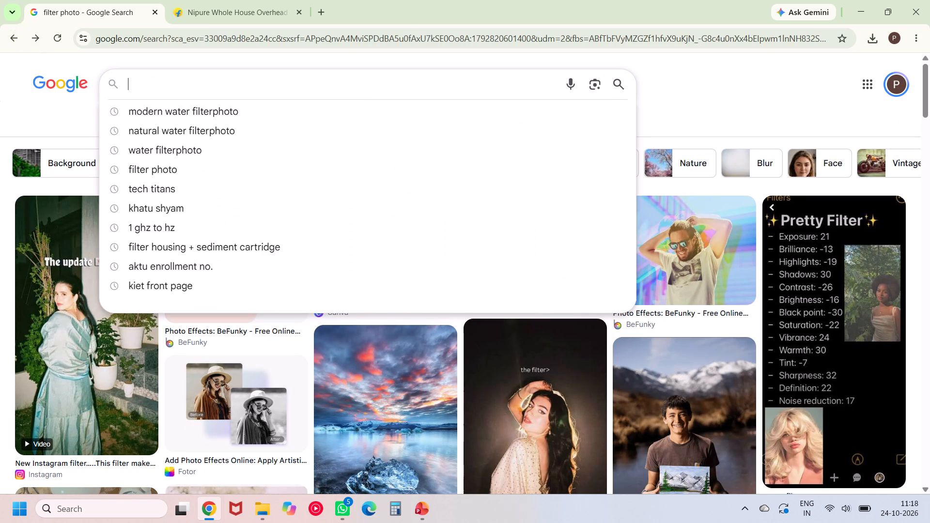
pyautogui.write('water')
pyautogui.press('space')
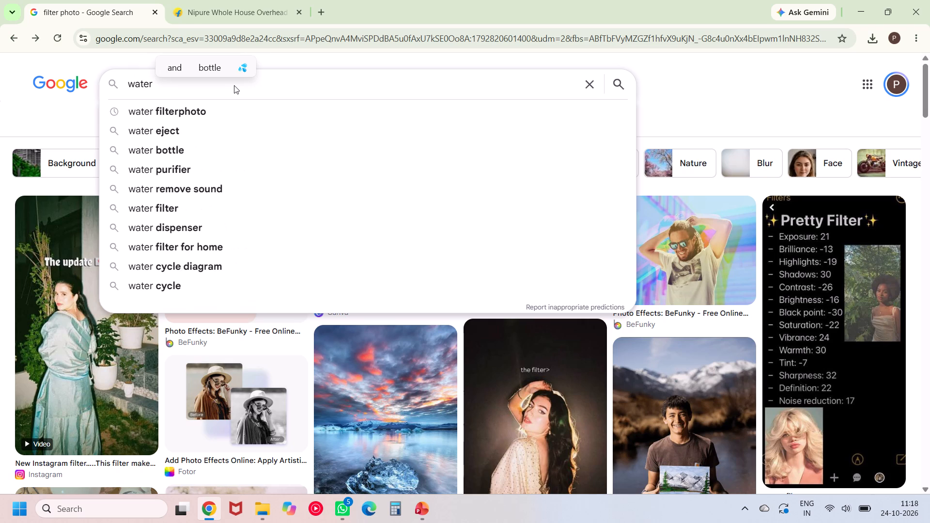
pyautogui.write('filter')
pyautogui.press('space')
pyautogui.write('photo')
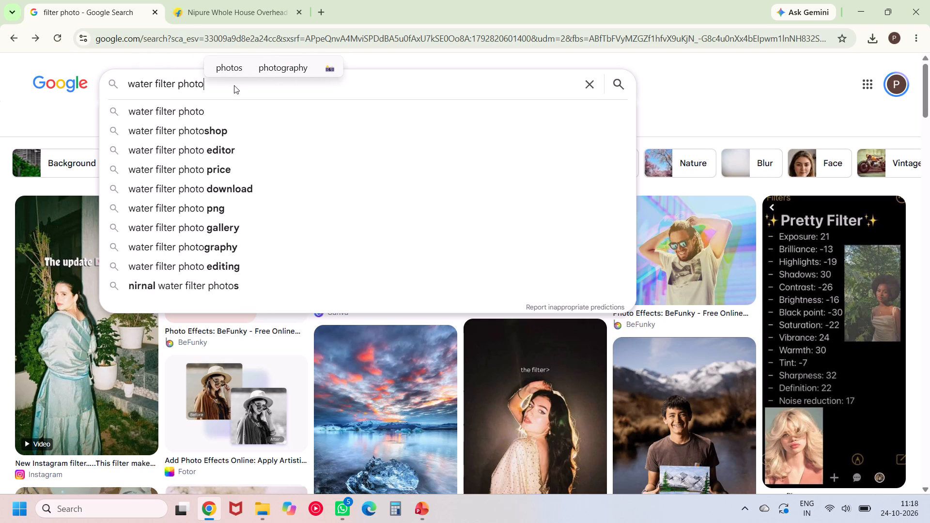
pyautogui.press('Return')
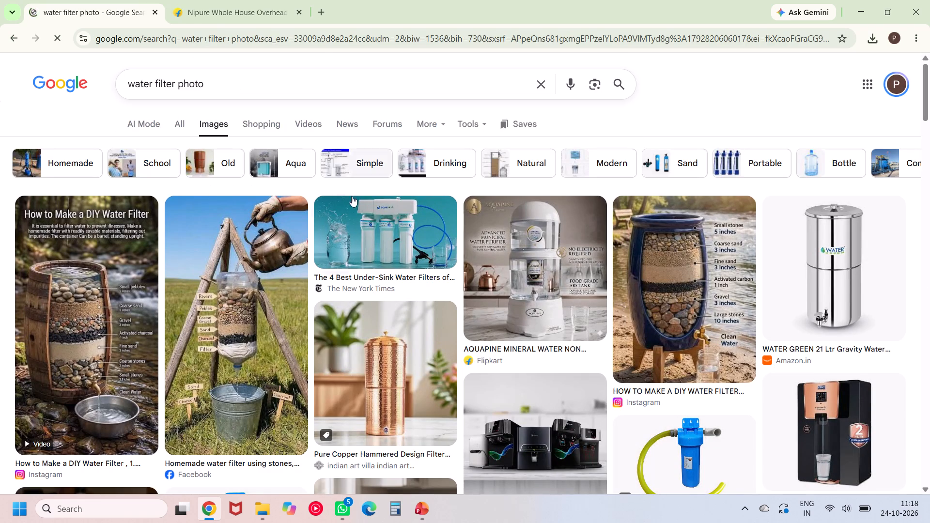
# Preview The New York Times under-sink water filter image and examine the related pictures beneath it.
pyautogui.click(373, 216)
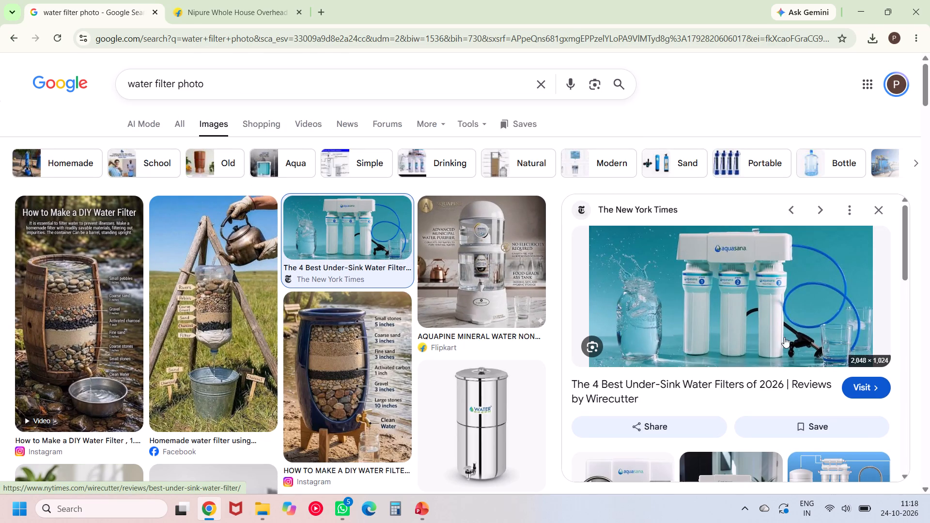
pyautogui.click(837, 328)
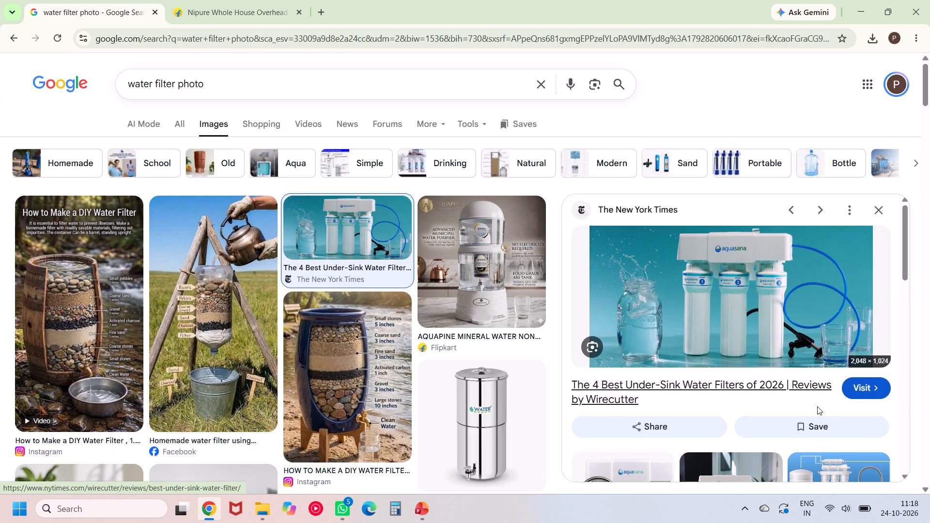
pyautogui.scroll(-1, 816, 407)
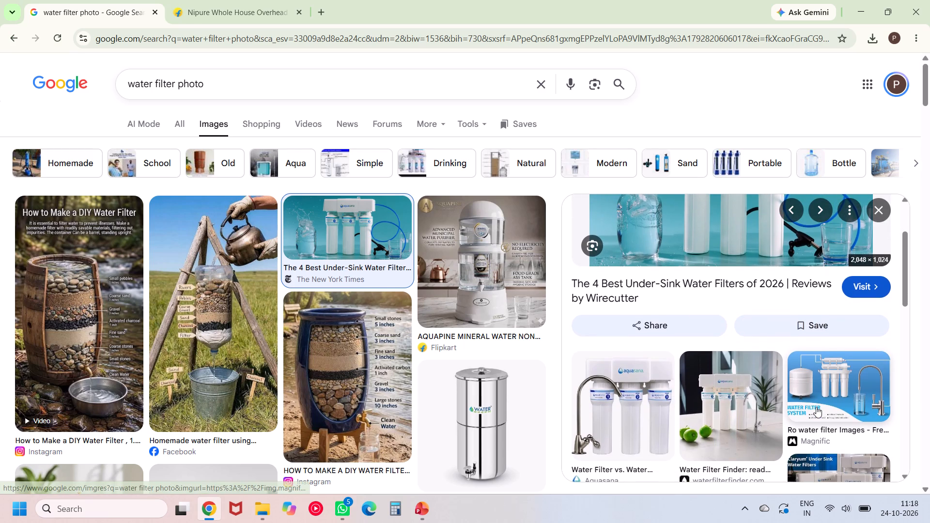
pyautogui.scroll(-2, 816, 407)
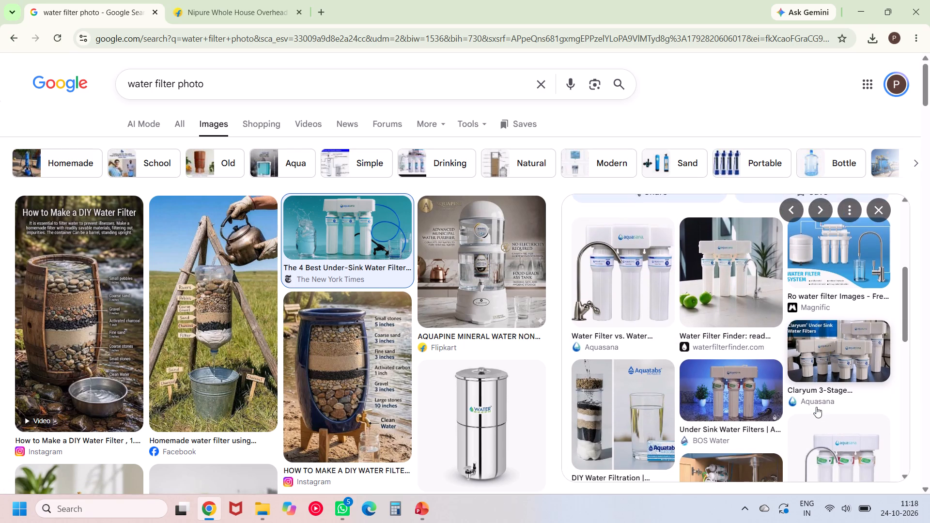
pyautogui.scroll(-2, 816, 407)
pyautogui.scroll(1, 816, 407)
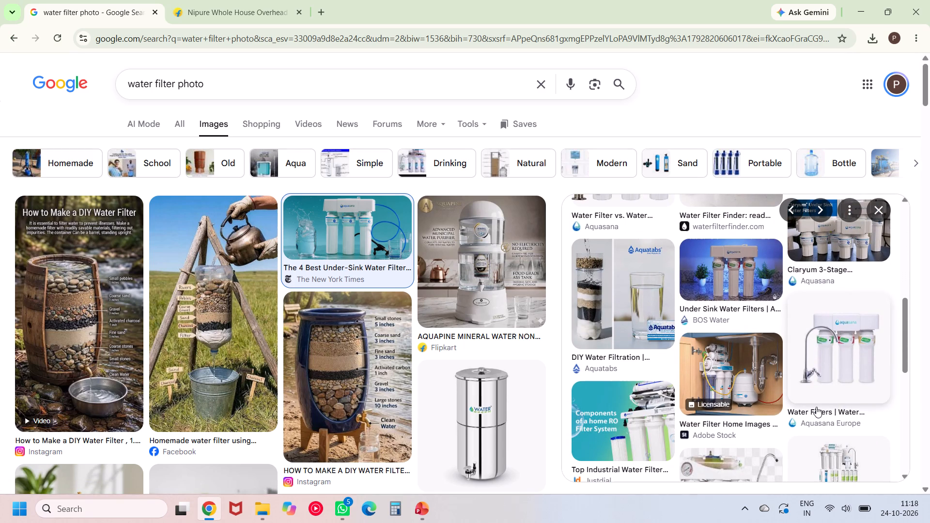
pyautogui.scroll(1, 816, 407)
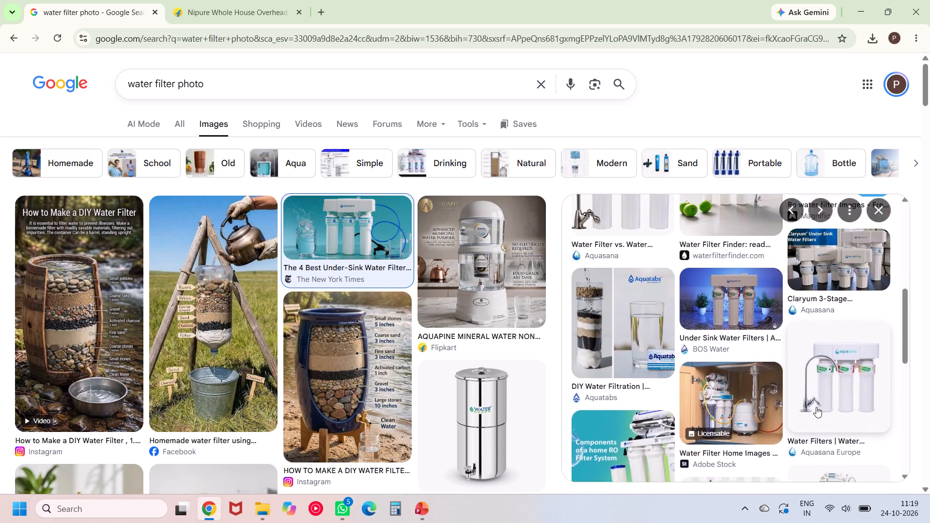
pyautogui.scroll(2, 816, 407)
# Save the previewed under-sink water filter image to the Downloads folder as BEST-UNDER-SINK-WATER-FILTERS-2142-1-2x1-1.webp.
pyautogui.rightClick(821, 270)
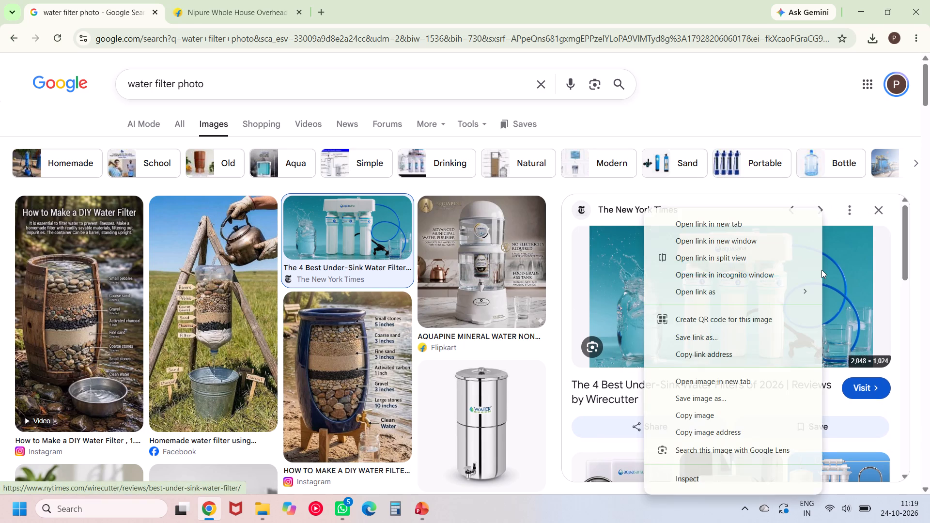
pyautogui.click(729, 400)
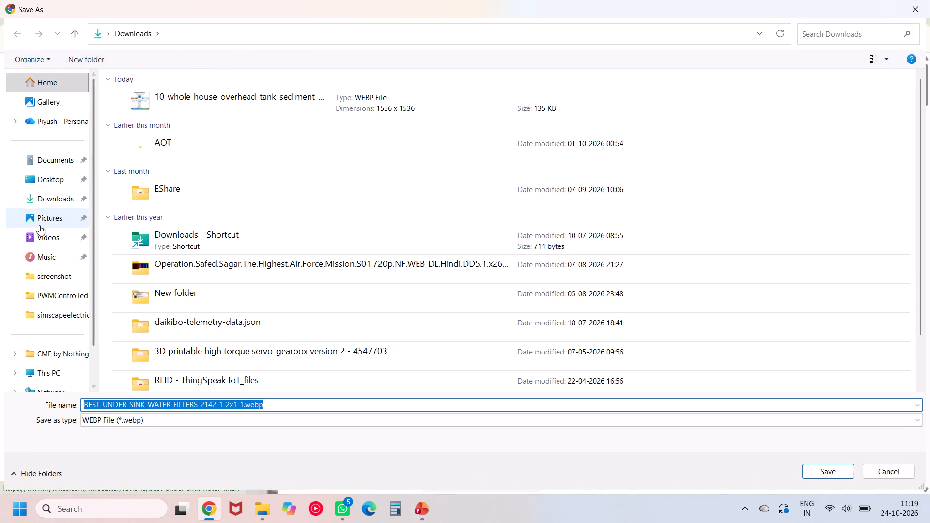
pyautogui.click(51, 192)
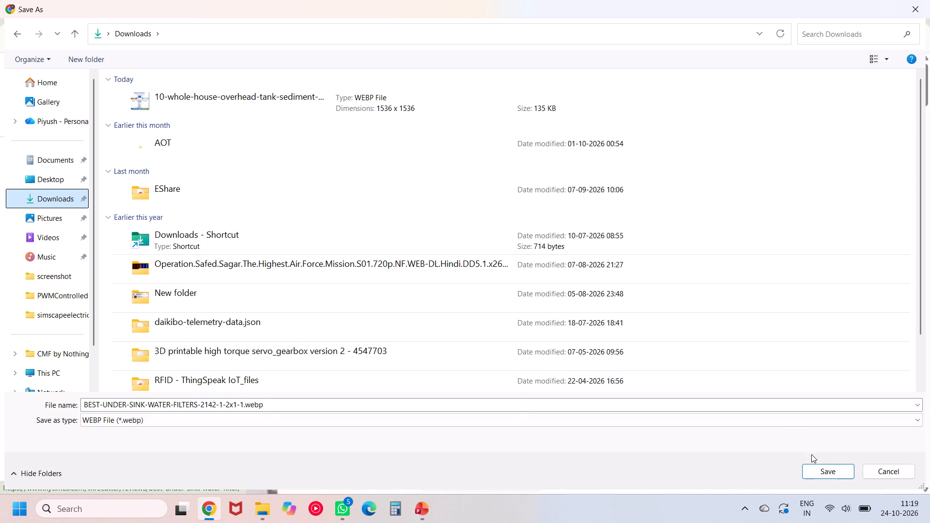
pyautogui.click(823, 465)
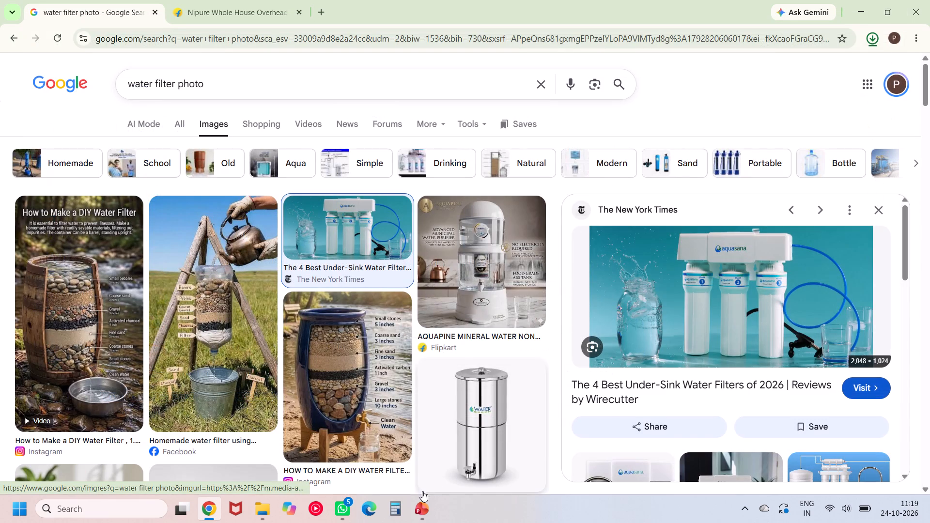
# Switch to PowerPoint and insert BEST-UNDER-SINK-WATER-FILTERS-2142-1-2x1-1.webp from the Downloads folder onto the title slide.
pyautogui.click(411, 508)
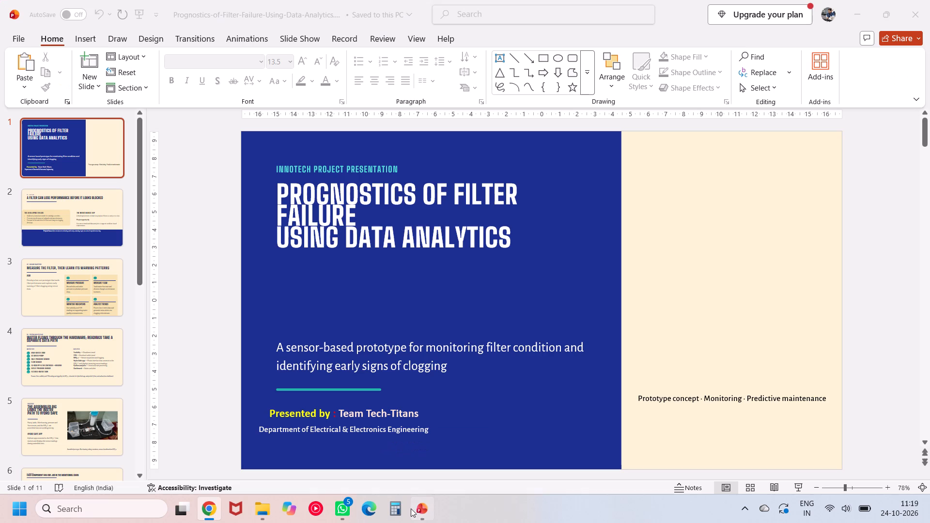
pyautogui.click(719, 277)
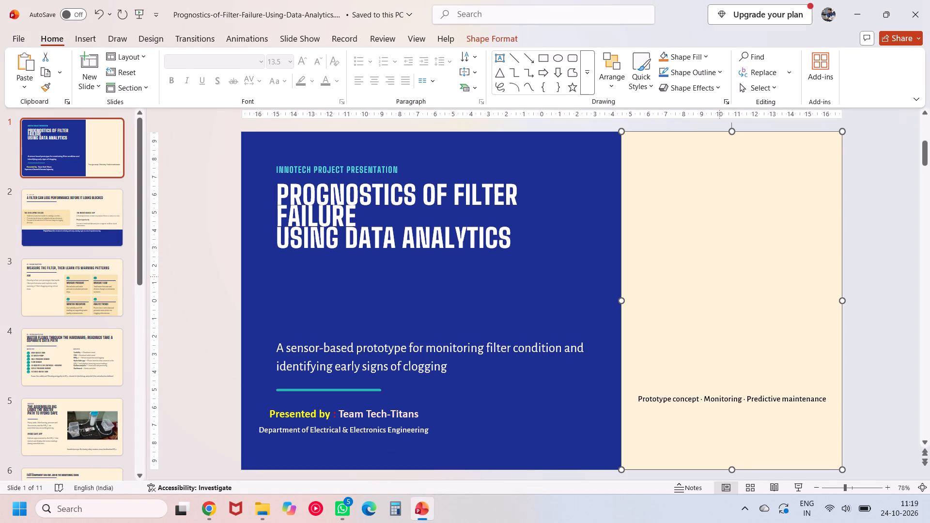
pyautogui.click(80, 32)
pyautogui.click(19, 34)
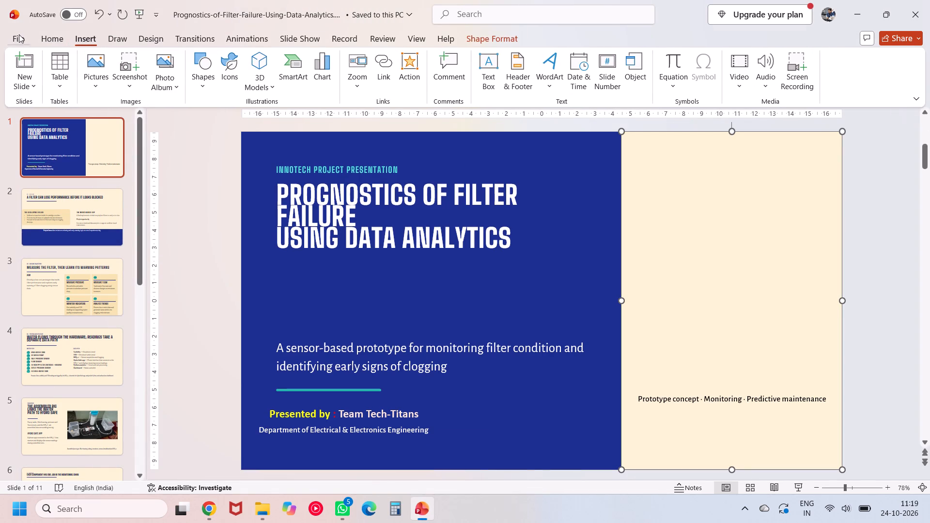
pyautogui.click(16, 40)
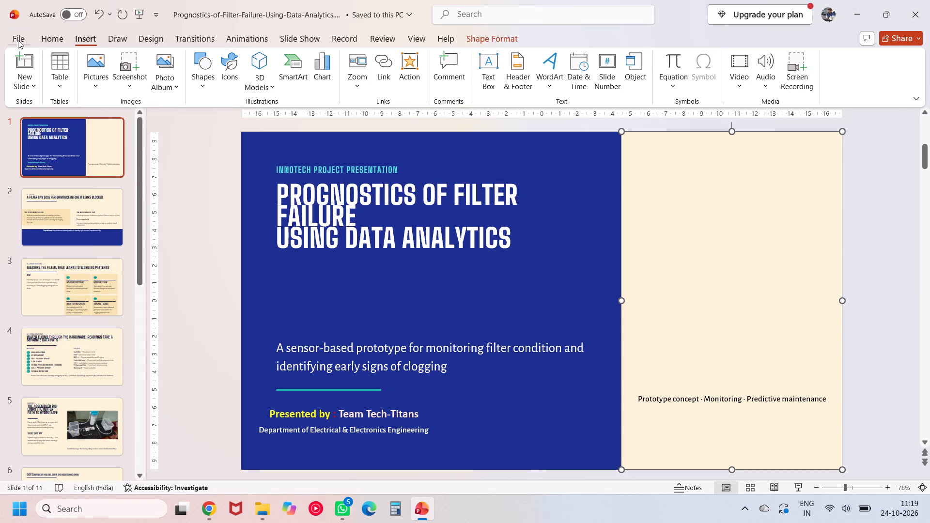
pyautogui.click(100, 79)
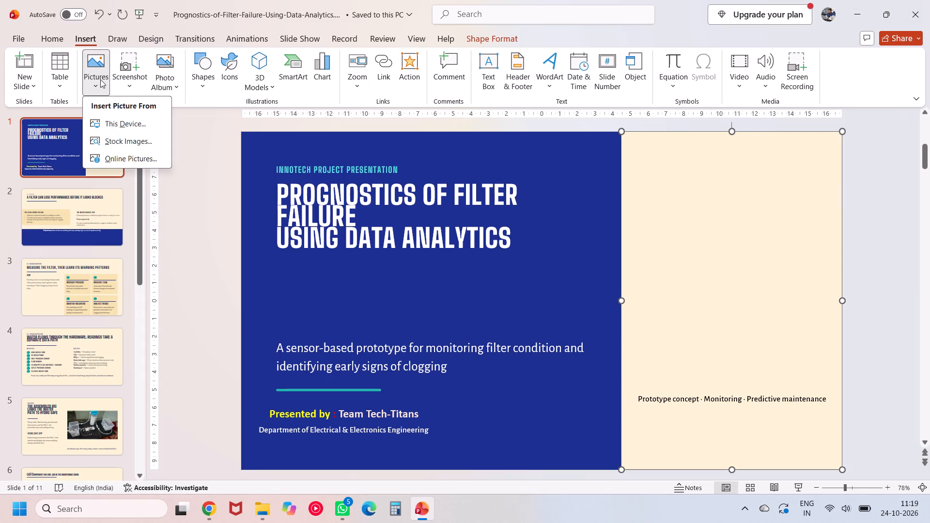
pyautogui.click(127, 127)
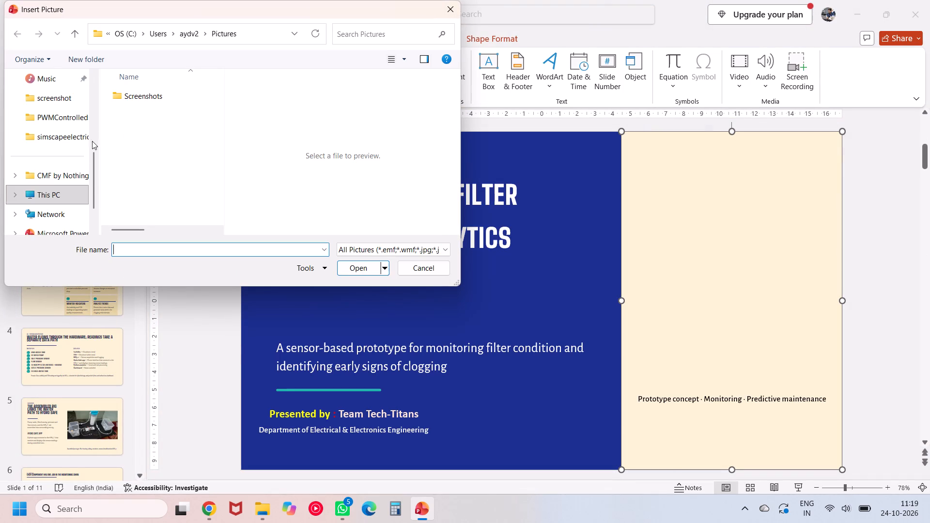
pyautogui.scroll(2, 59, 144)
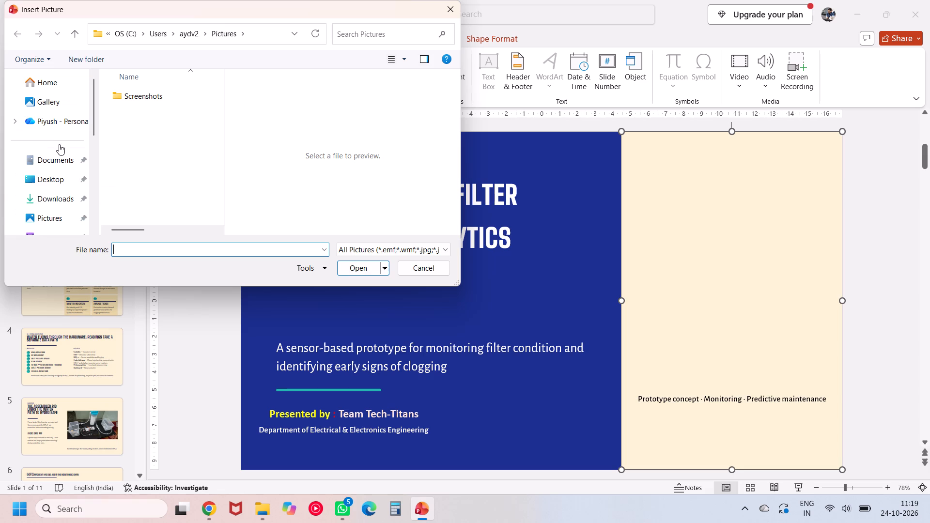
pyautogui.scroll(-1, 59, 144)
pyautogui.click(61, 137)
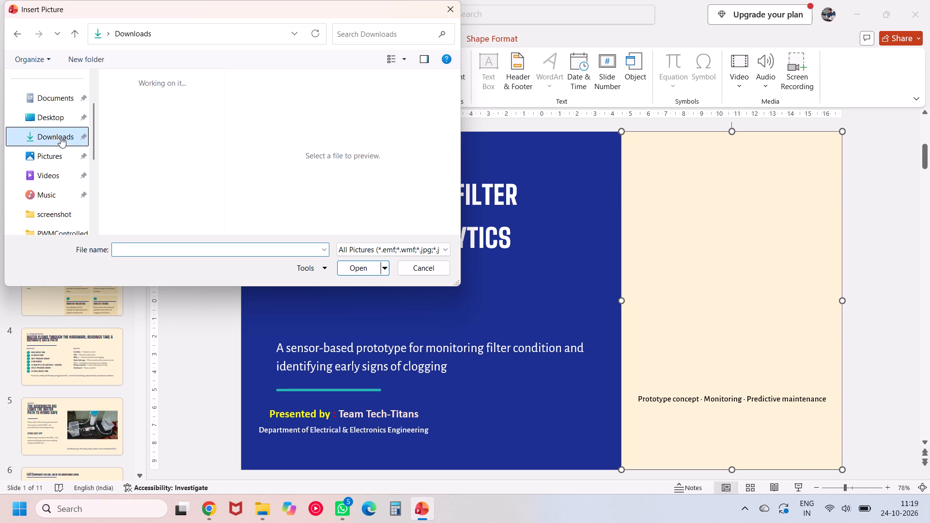
pyautogui.click(170, 111)
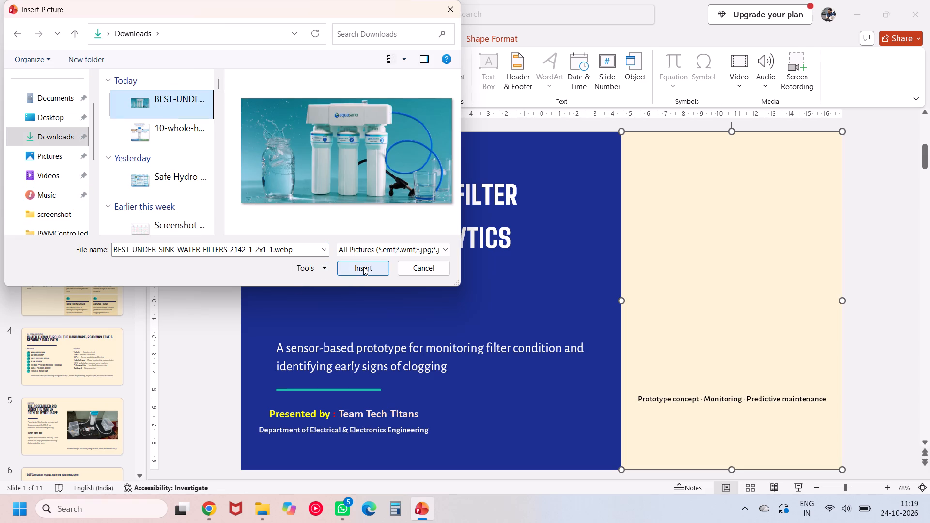
pyautogui.click(363, 267)
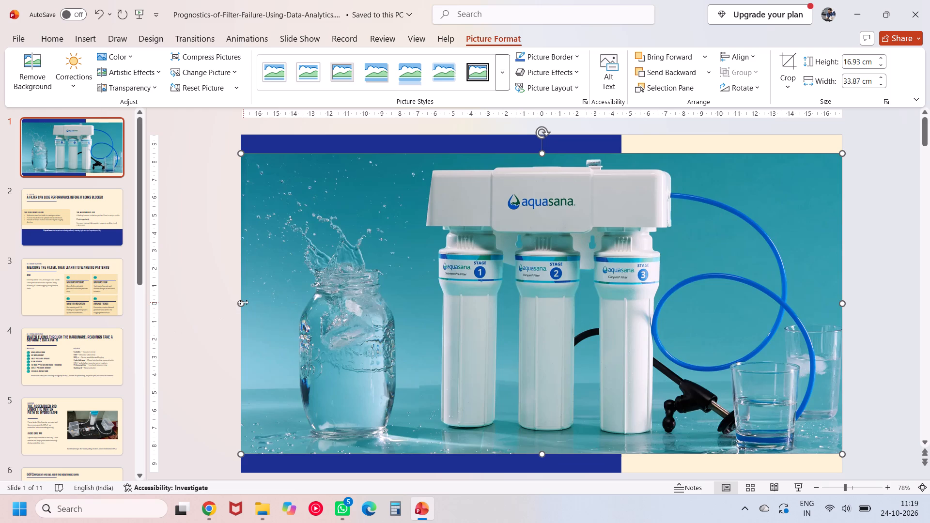
# Resize the water filter picture to about 12.42 cm wide and full slide height, covering the cream panel beside the blue title area.
pyautogui.moveTo(243, 302); pyautogui.dragTo(668, 322)
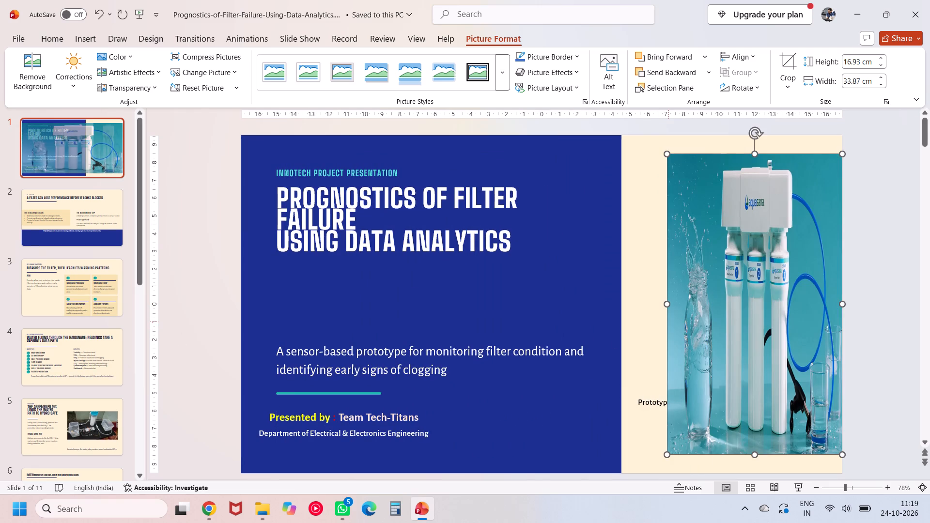
pyautogui.moveTo(668, 304); pyautogui.dragTo(637, 299)
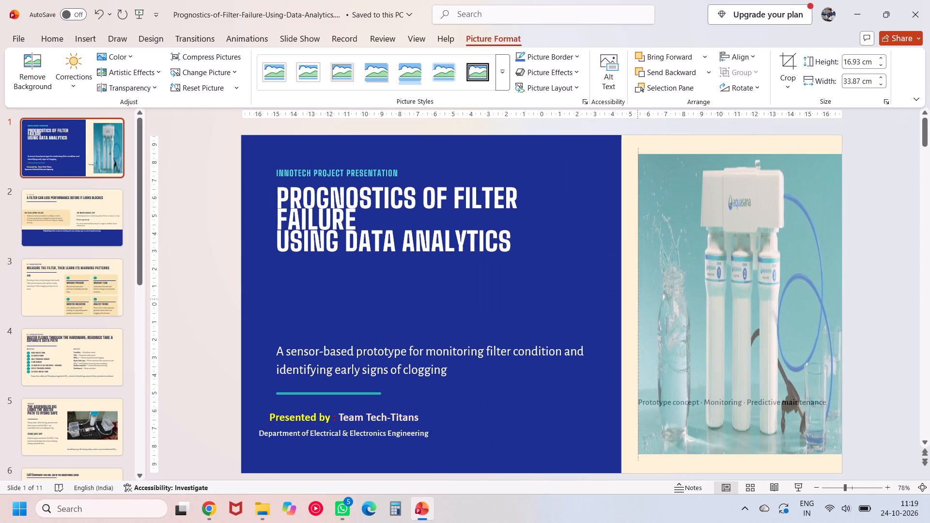
pyautogui.moveTo(637, 299); pyautogui.dragTo(621, 299)
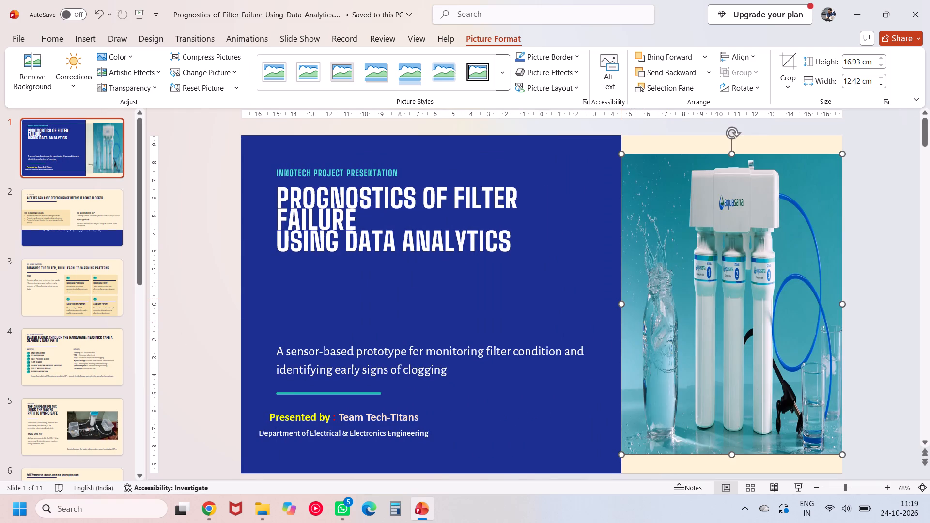
pyautogui.moveTo(731, 154); pyautogui.dragTo(728, 137)
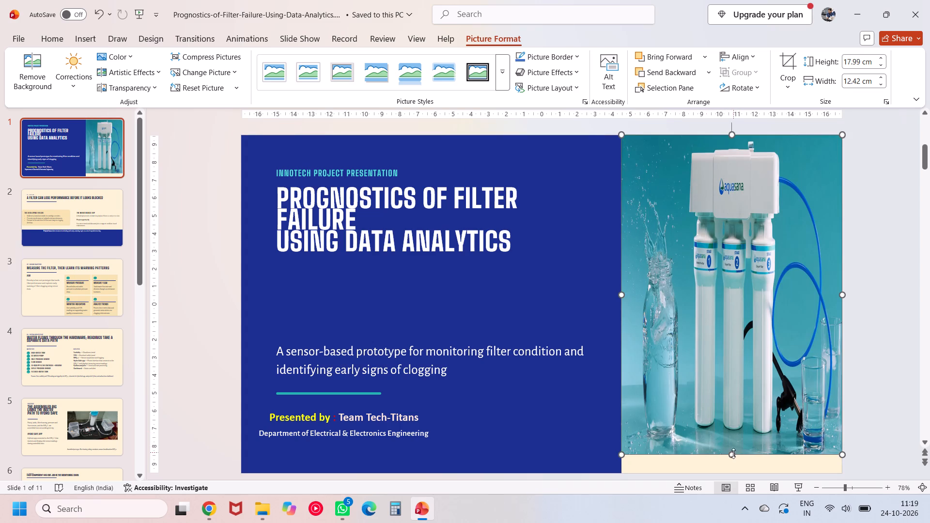
pyautogui.moveTo(732, 456); pyautogui.dragTo(730, 473)
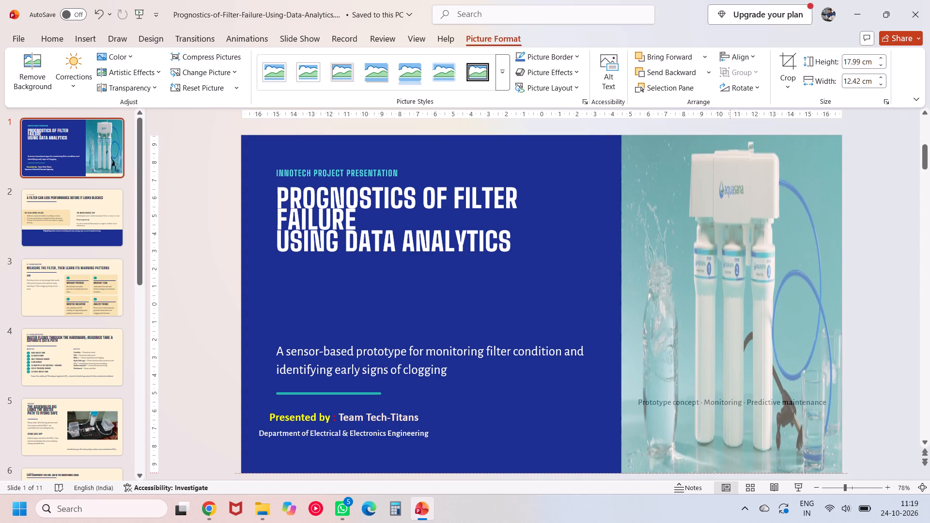
pyautogui.moveTo(730, 473); pyautogui.dragTo(730, 474)
pyautogui.click(879, 326)
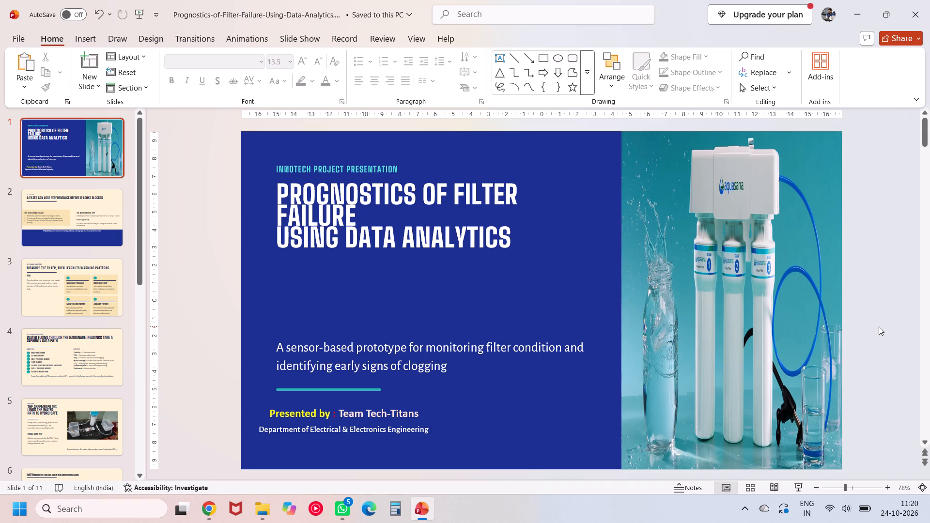
# Save the presentation under its current file name.
pyautogui.hotkey('ctrl', 's')
# Save a copy of the presentation in Downloads as Unit 1 _ Introduction_to_Electrical_Measurements.pptx, replacing the existing file.
pyautogui.click(17, 35)
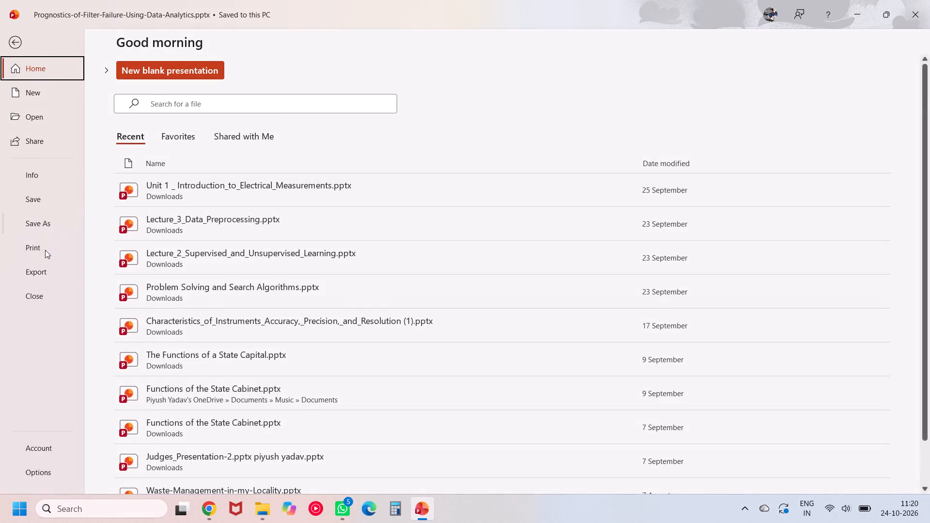
pyautogui.click(62, 220)
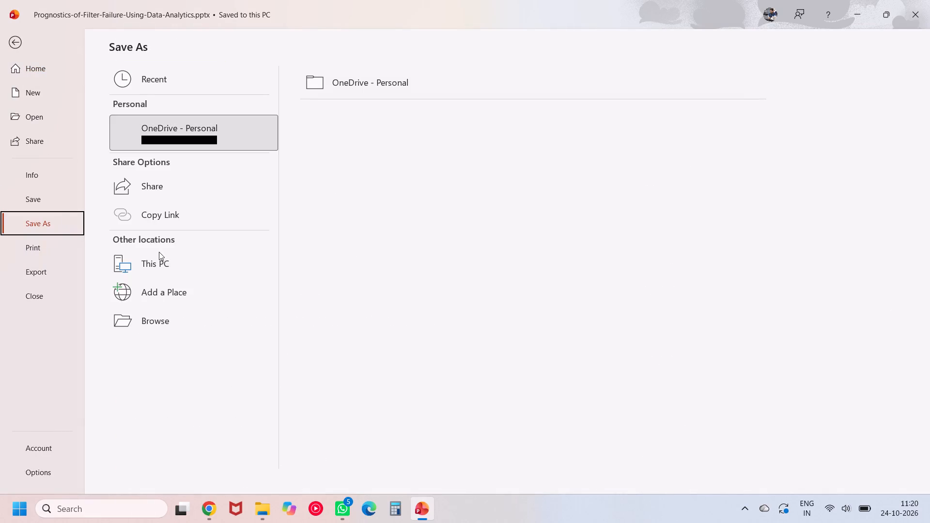
pyautogui.click(187, 260)
pyautogui.click(362, 138)
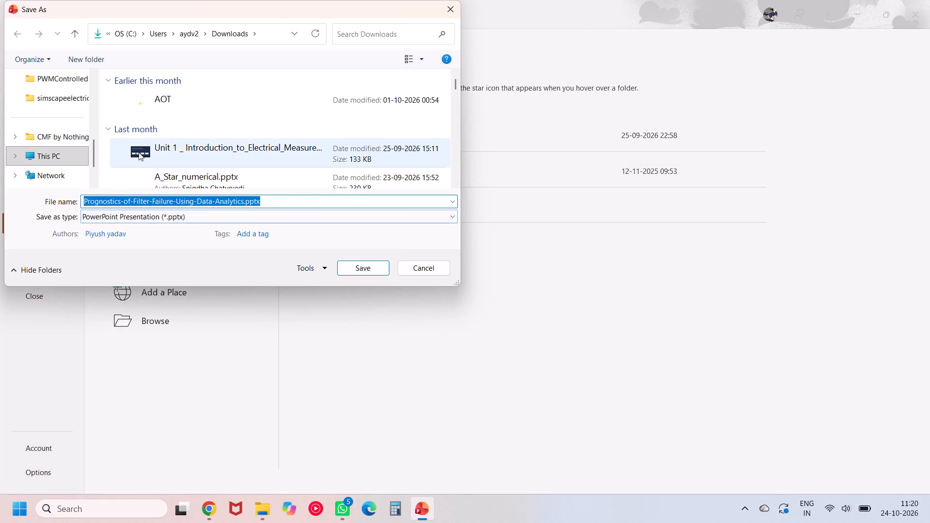
pyautogui.moveTo(139, 152); pyautogui.dragTo(170, 159)
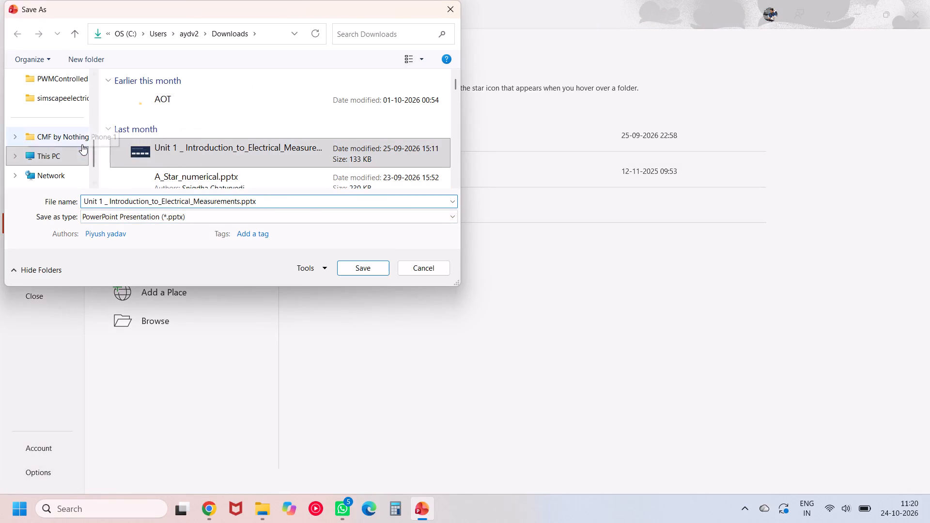
pyautogui.scroll(-1, 82, 144)
pyautogui.scroll(1, 63, 135)
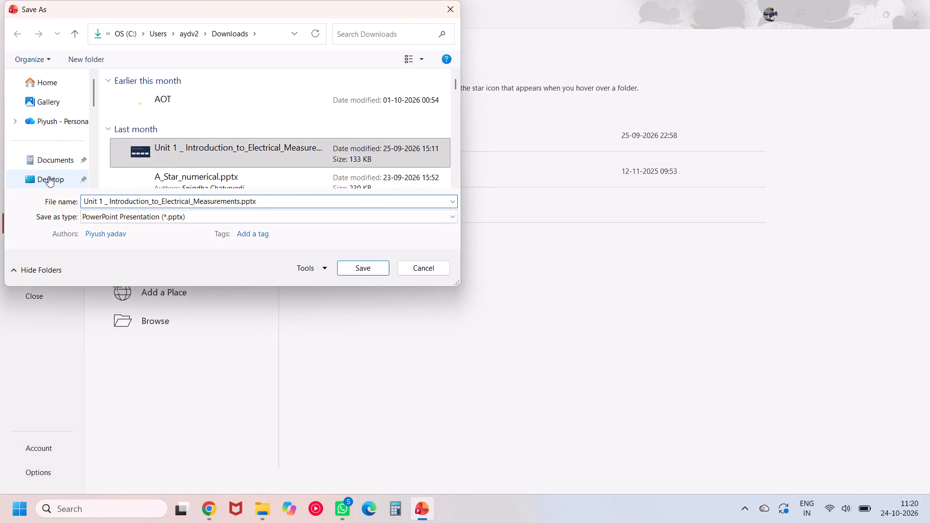
pyautogui.scroll(-1, 48, 176)
pyautogui.scroll(-1, 55, 135)
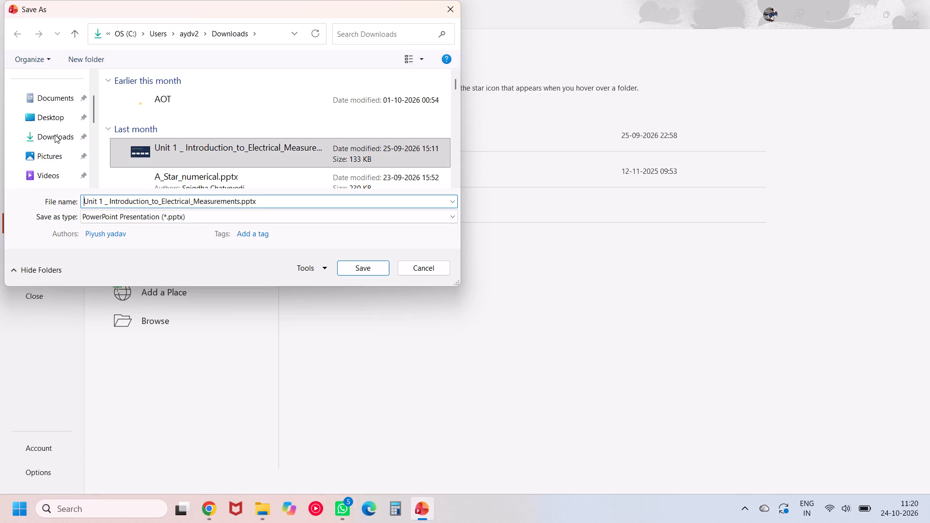
pyautogui.doubleClick(55, 135)
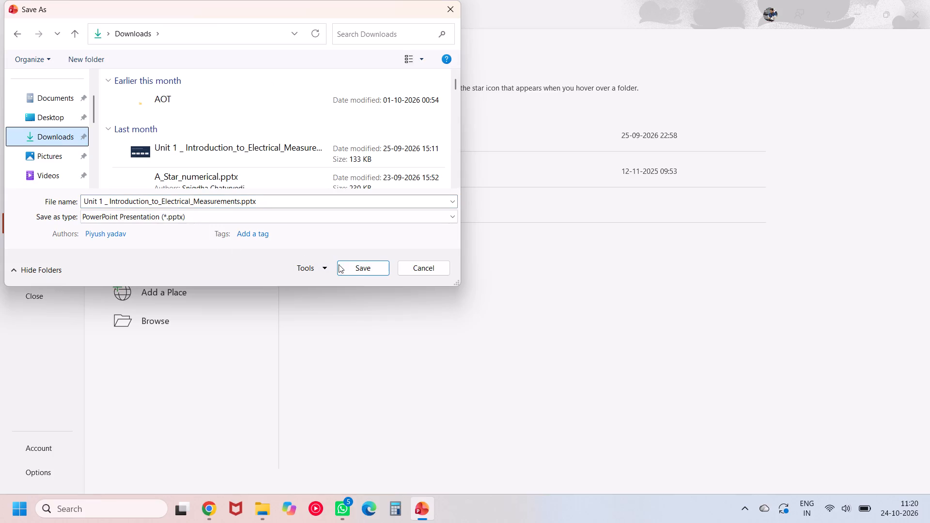
pyautogui.click(352, 266)
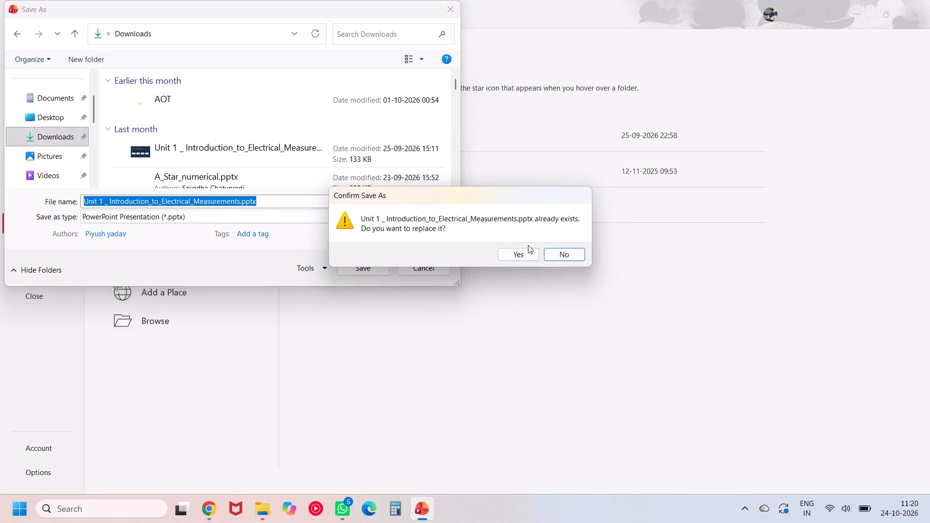
pyautogui.click(528, 258)
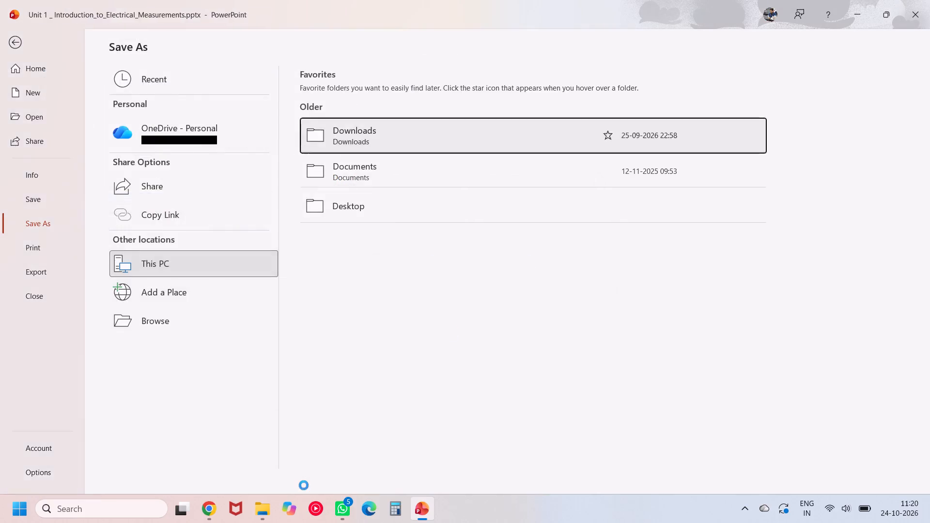
# Switch to File Explorer and share Unit 1 _ Introduction_to_Electrical_Measurements.pptx from the Downloads folder through the second suggested sharing app.
pyautogui.click(266, 505)
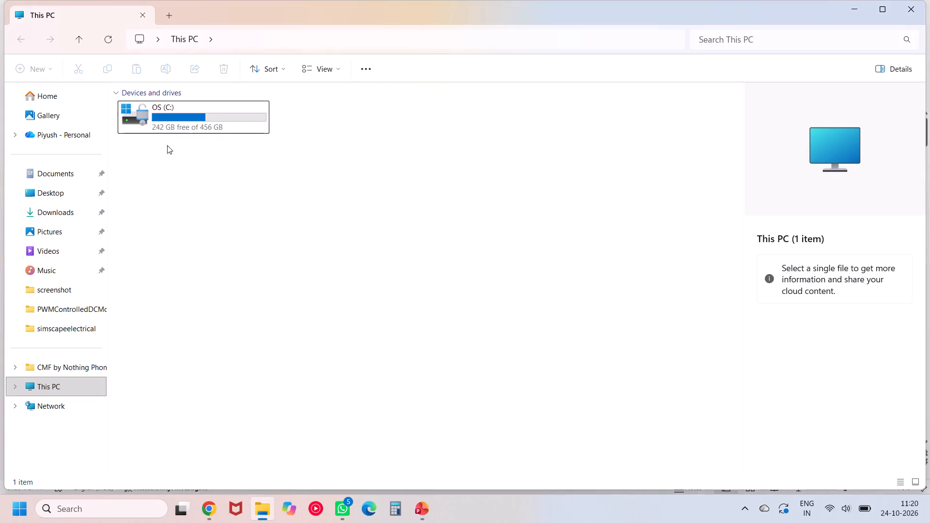
pyautogui.click(42, 215)
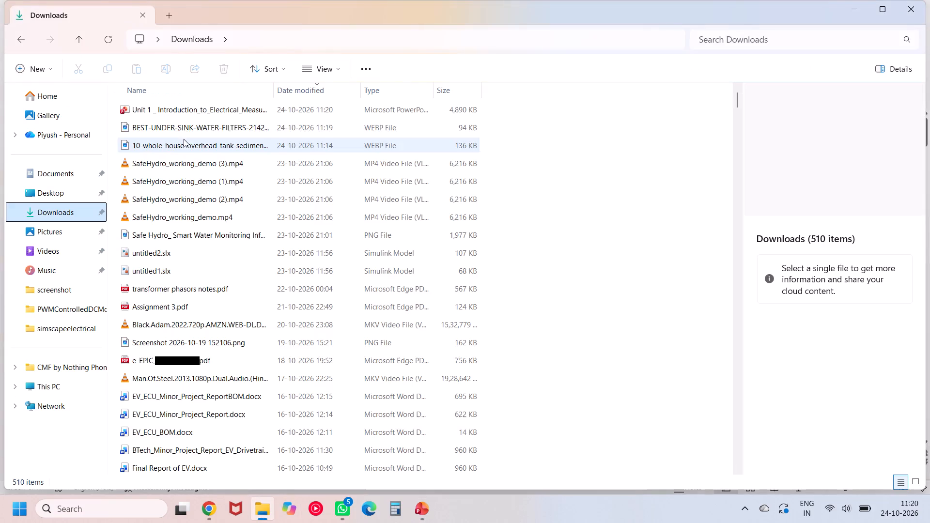
pyautogui.click(204, 107)
pyautogui.click(195, 70)
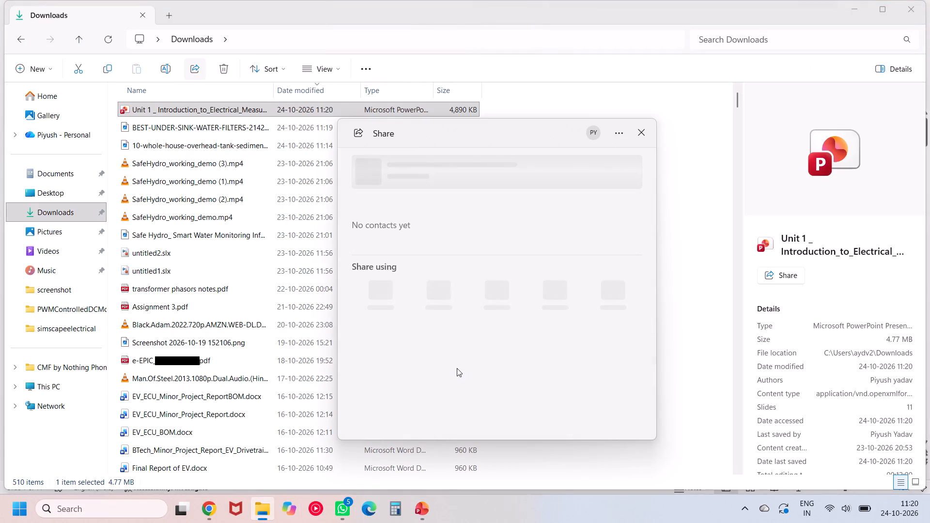
pyautogui.click(443, 308)
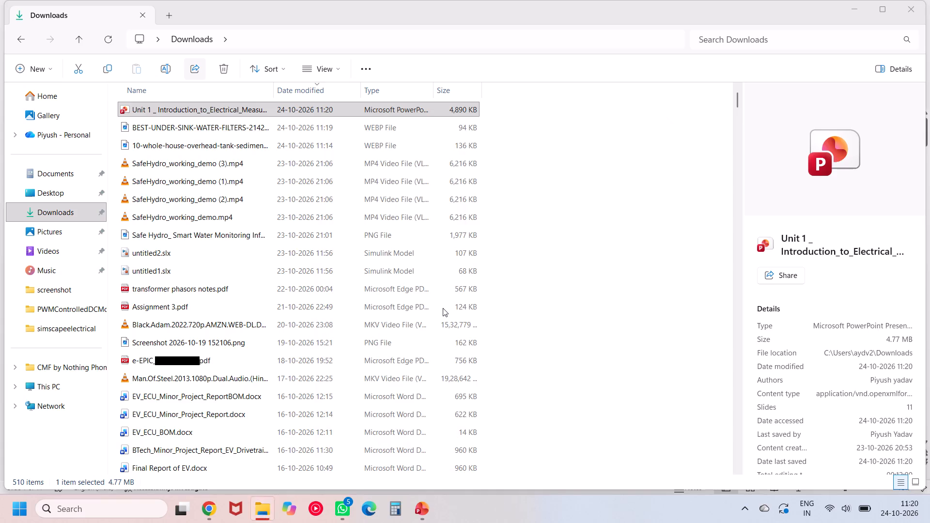
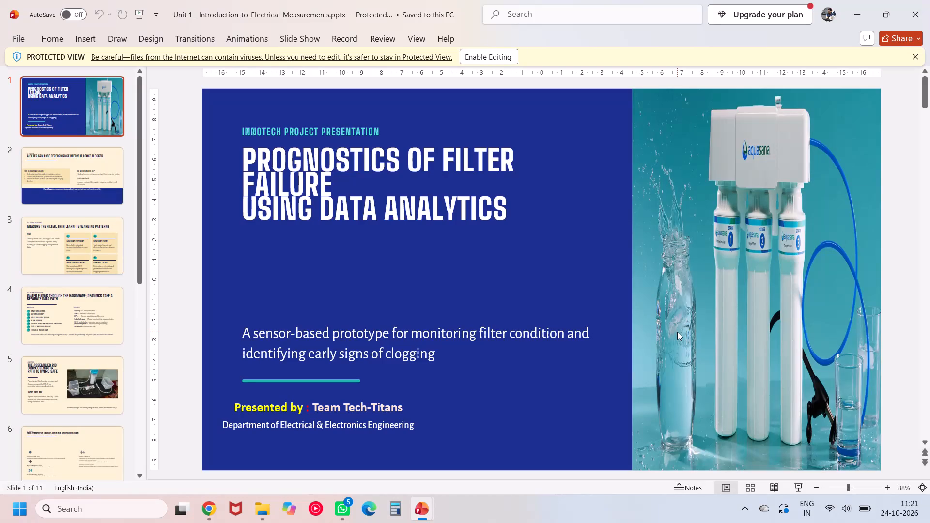
# Look through the first five slides of the saved presentation to check their content and layout, from the title slide to the prototype slide.
pyautogui.press('Right')
pyautogui.press('Right')
pyautogui.press('Right')
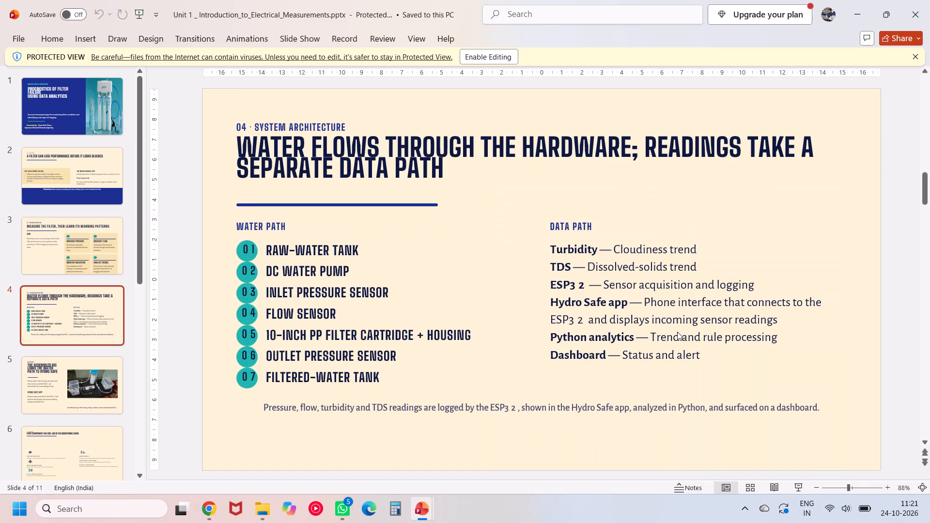
pyautogui.press('Left')
pyautogui.press('Down')
pyautogui.press('Left')
pyautogui.press('Left')
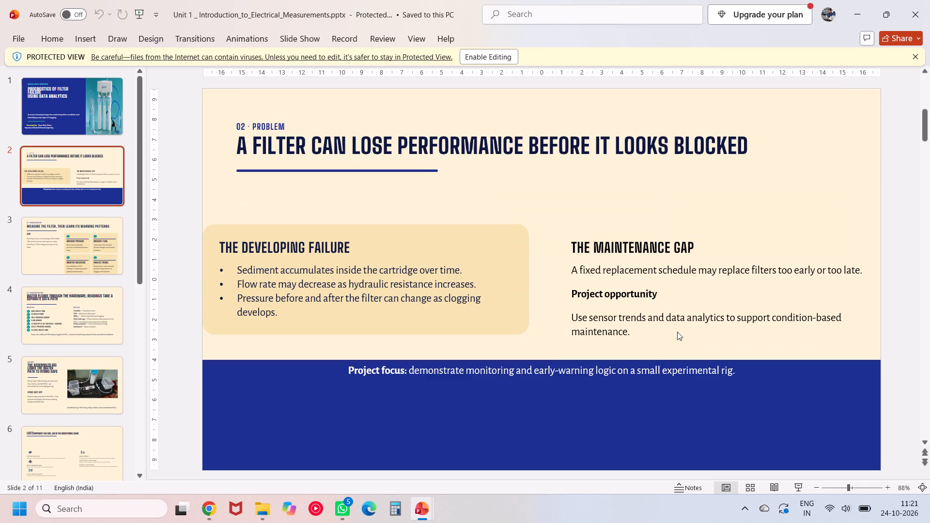
pyautogui.press('Left')
pyautogui.press('Right')
pyautogui.press('Right')
pyautogui.press('Right')
pyautogui.press('Right')
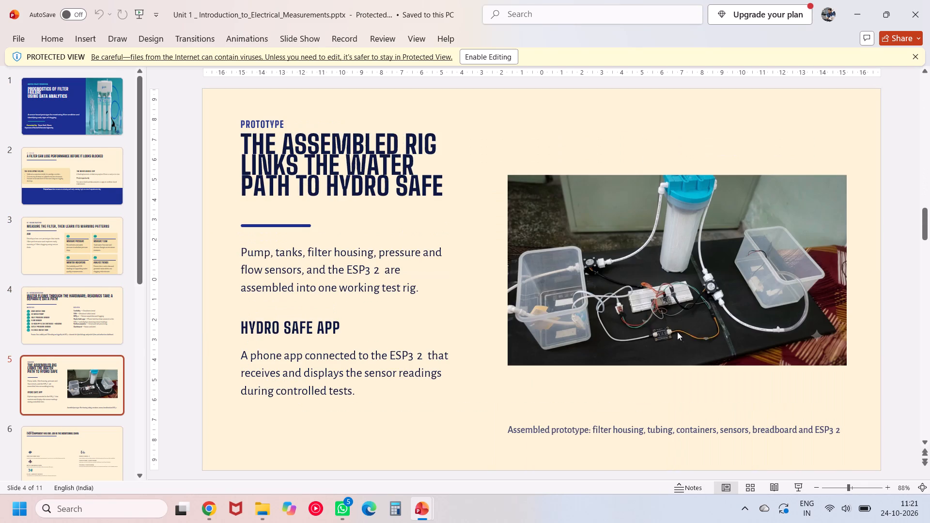
# Go to the conclusion slide and enable editing of the protected presentation.
pyautogui.press('Right')
pyautogui.press('Right')
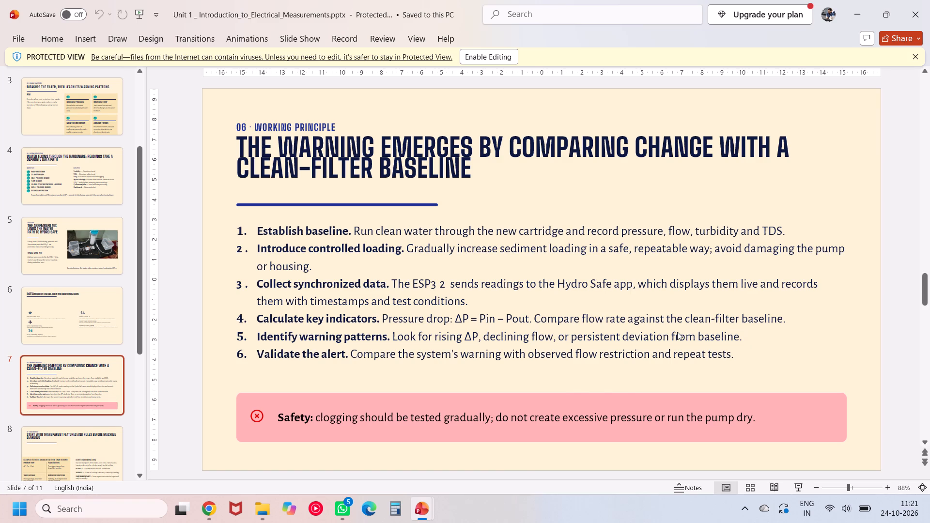
pyautogui.press('Right')
pyautogui.press('Right')
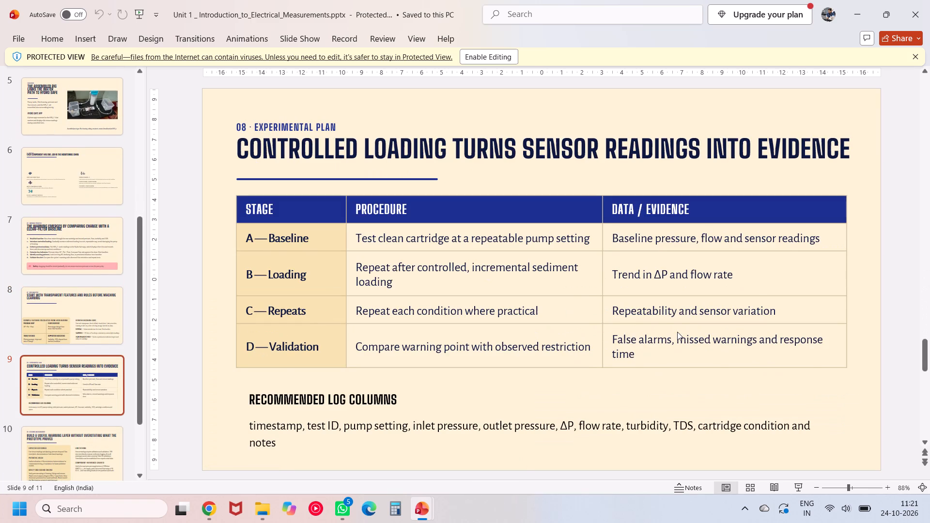
pyautogui.press('Right')
pyautogui.press('Right')
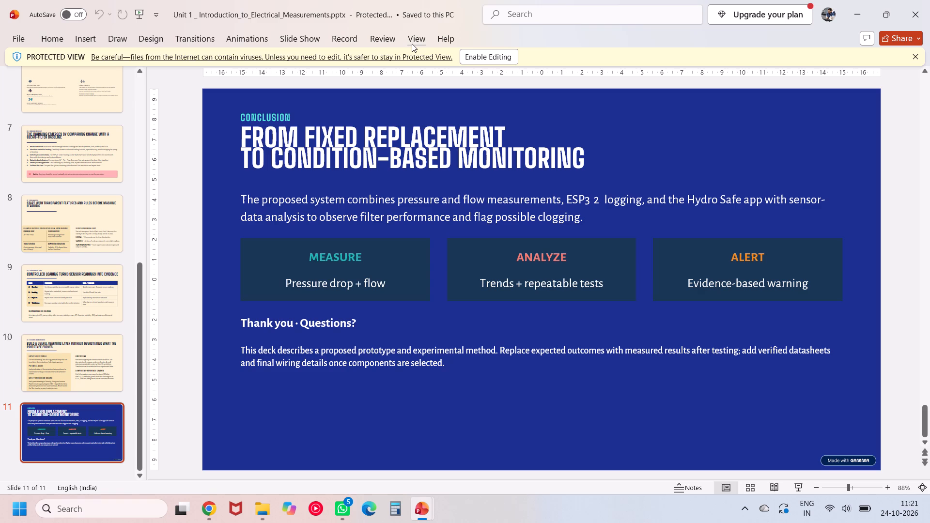
pyautogui.click(410, 153)
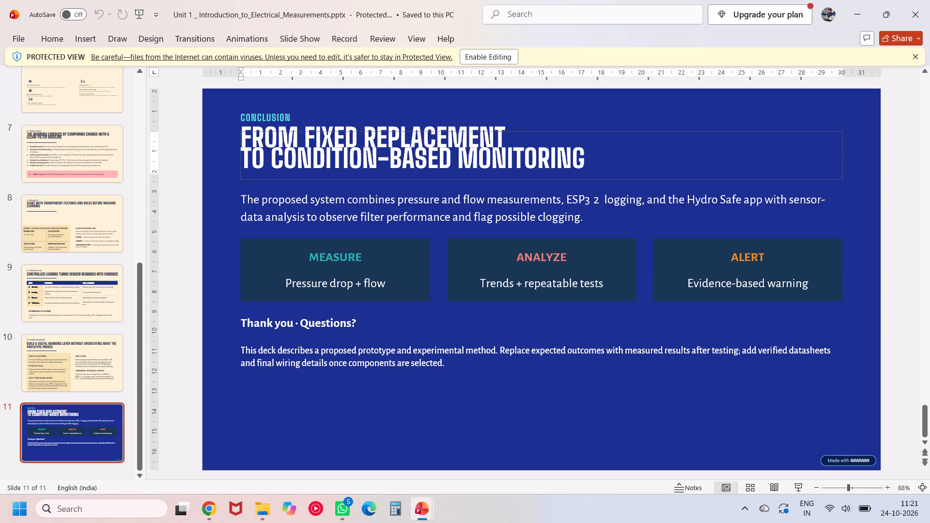
pyautogui.click(523, 132)
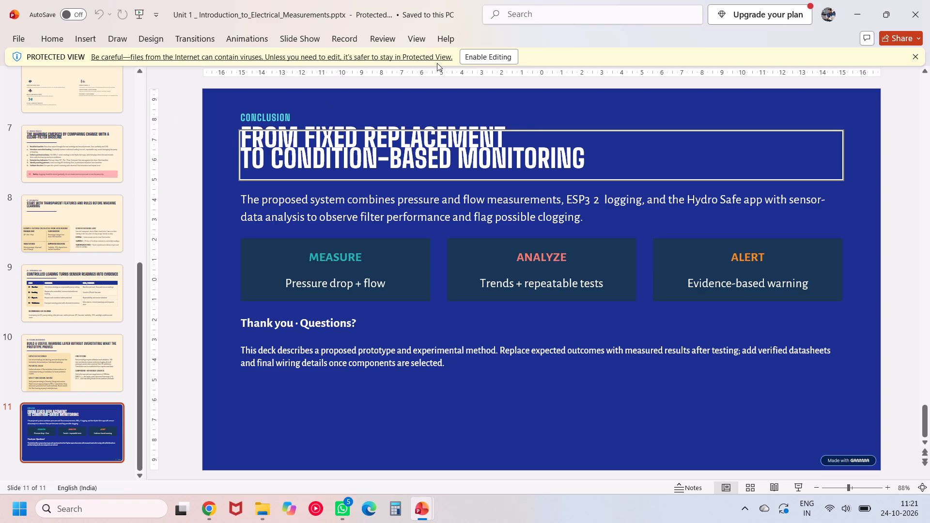
pyautogui.click(487, 55)
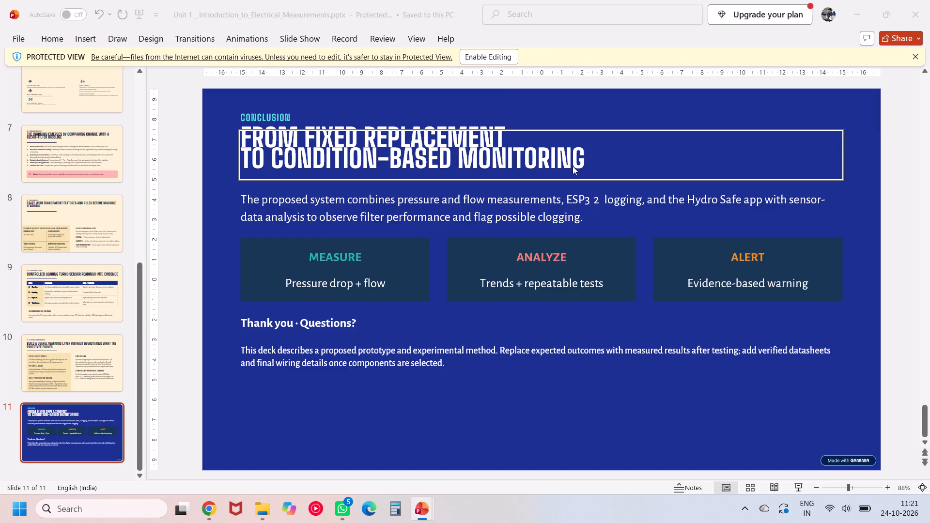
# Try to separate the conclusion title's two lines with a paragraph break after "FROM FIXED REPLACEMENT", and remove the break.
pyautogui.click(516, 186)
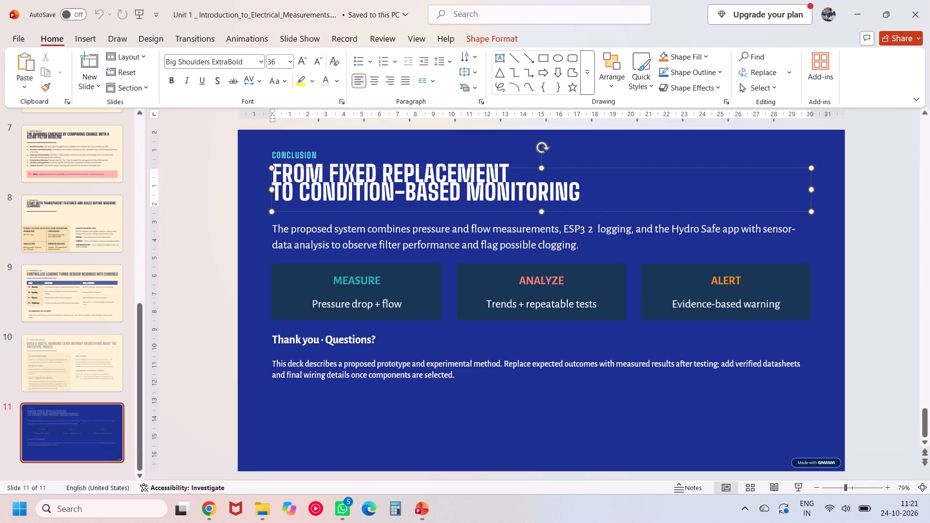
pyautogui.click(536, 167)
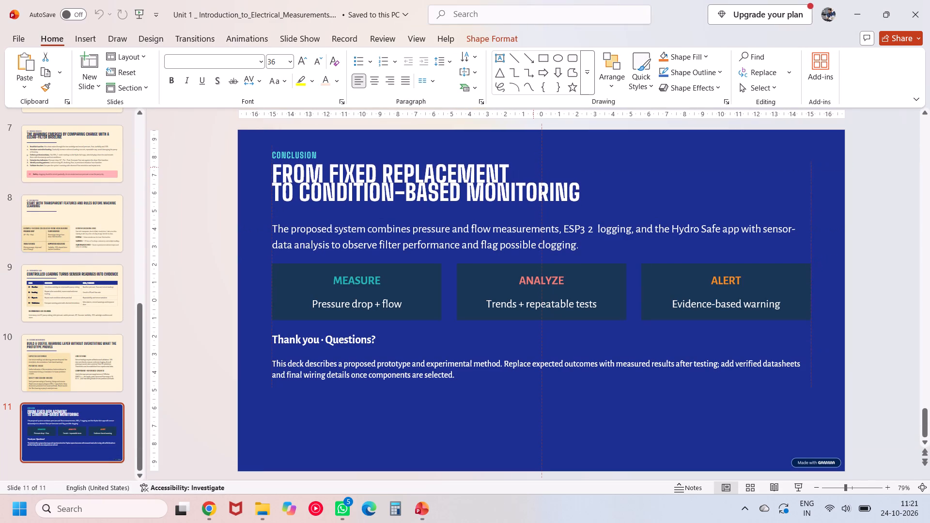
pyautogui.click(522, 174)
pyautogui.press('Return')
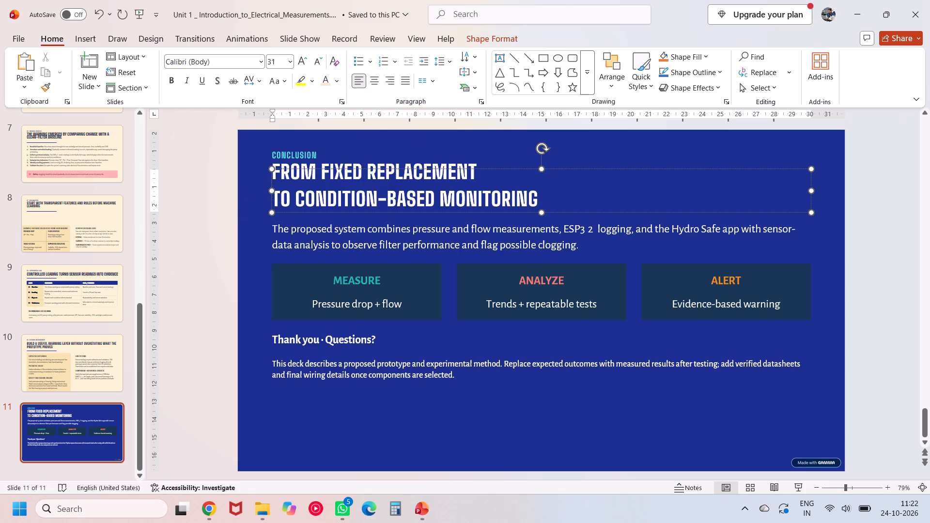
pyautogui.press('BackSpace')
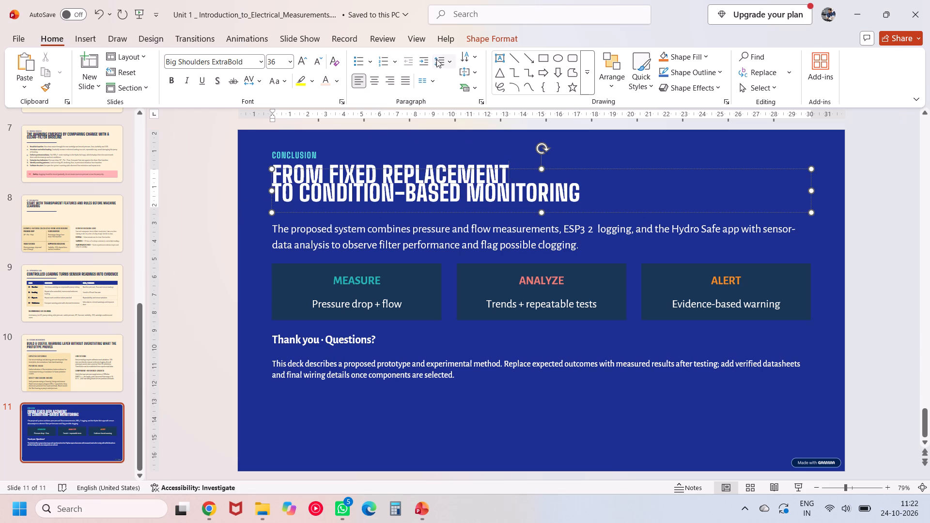
# Set the line spacing at the first line of the conclusion title to 1.5.
pyautogui.click(438, 59)
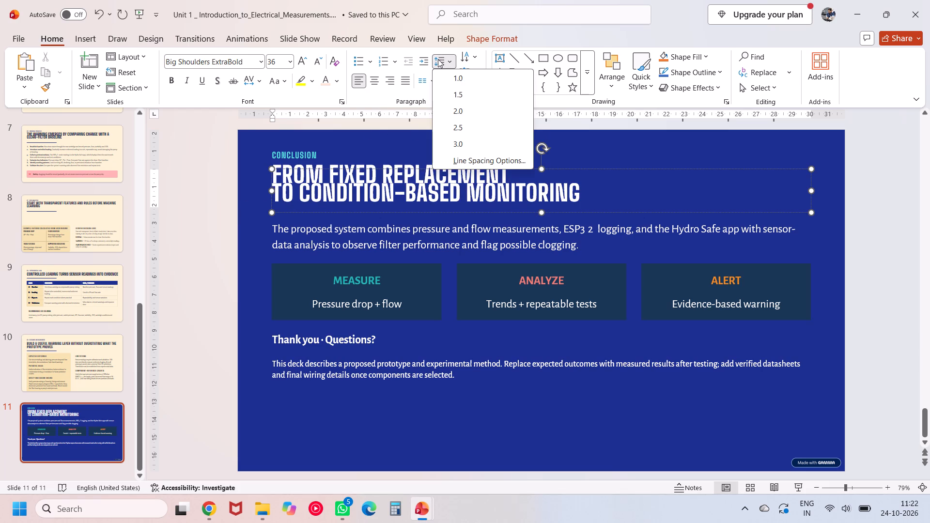
pyautogui.click(464, 84)
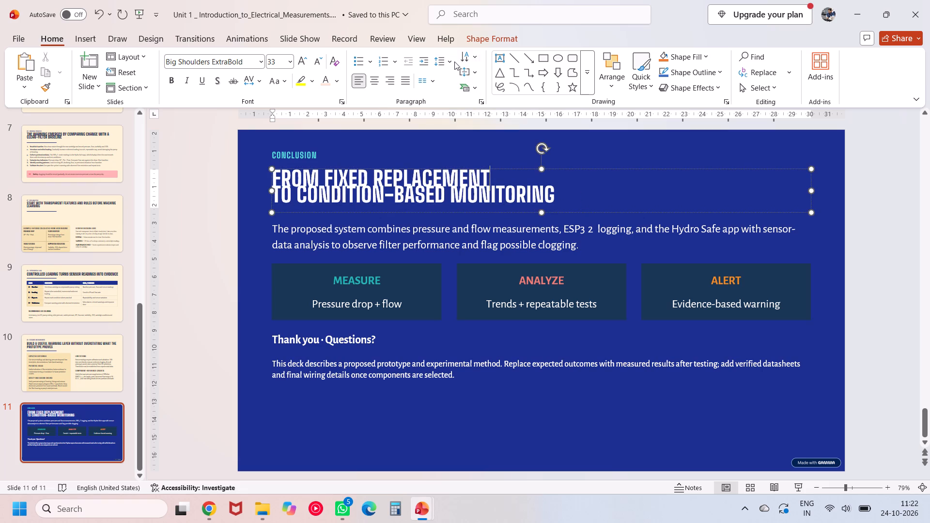
pyautogui.click(450, 63)
pyautogui.click(454, 92)
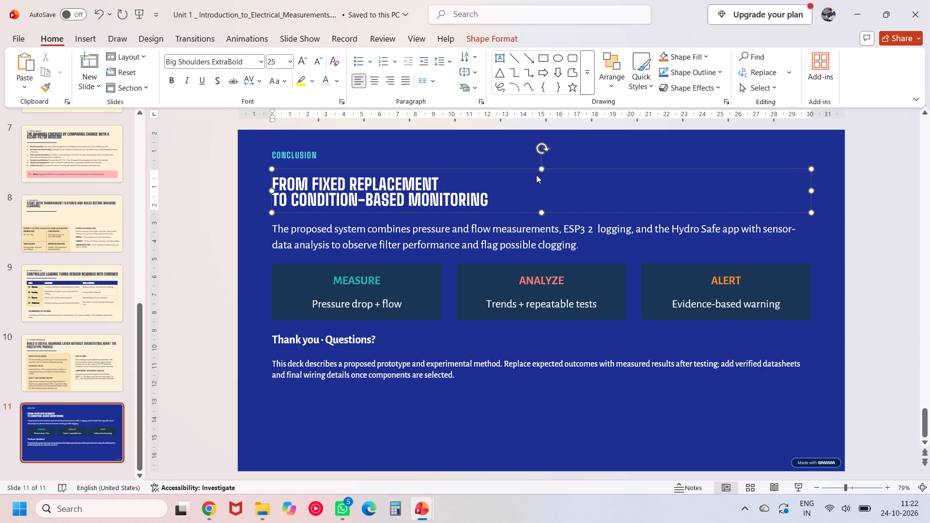
# Move the conclusion title up to just below the CONCLUSION label, and shift the description paragraph beneath it slightly upward.
pyautogui.moveTo(538, 173); pyautogui.dragTo(538, 162)
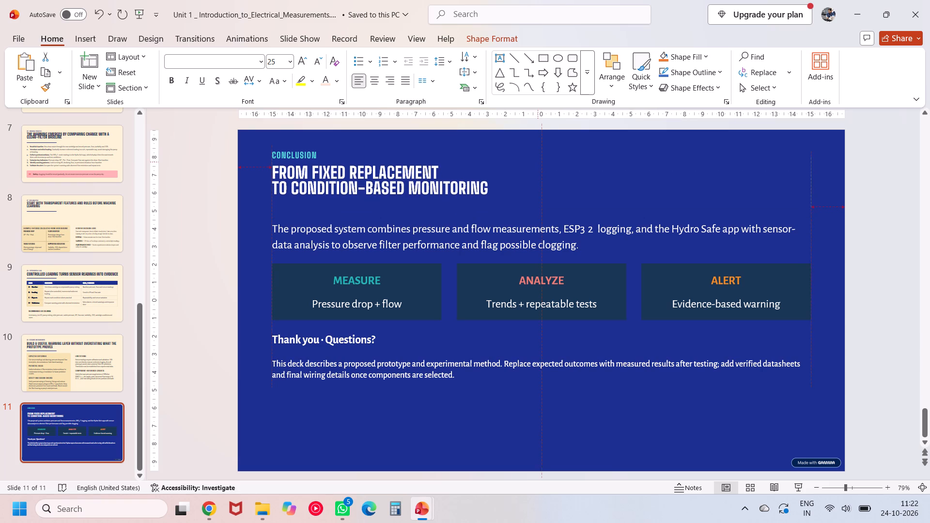
pyautogui.moveTo(538, 162); pyautogui.dragTo(537, 163)
pyautogui.click(477, 226)
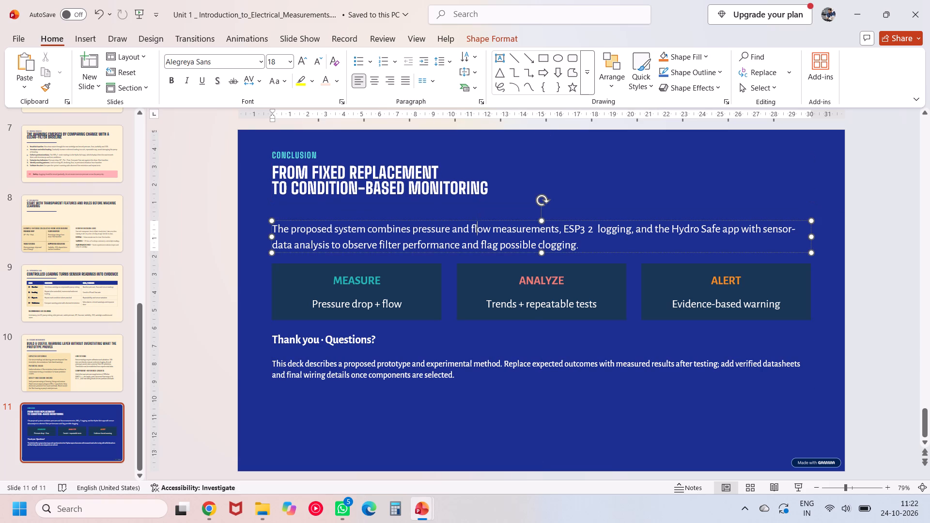
pyautogui.moveTo(518, 222); pyautogui.dragTo(518, 214)
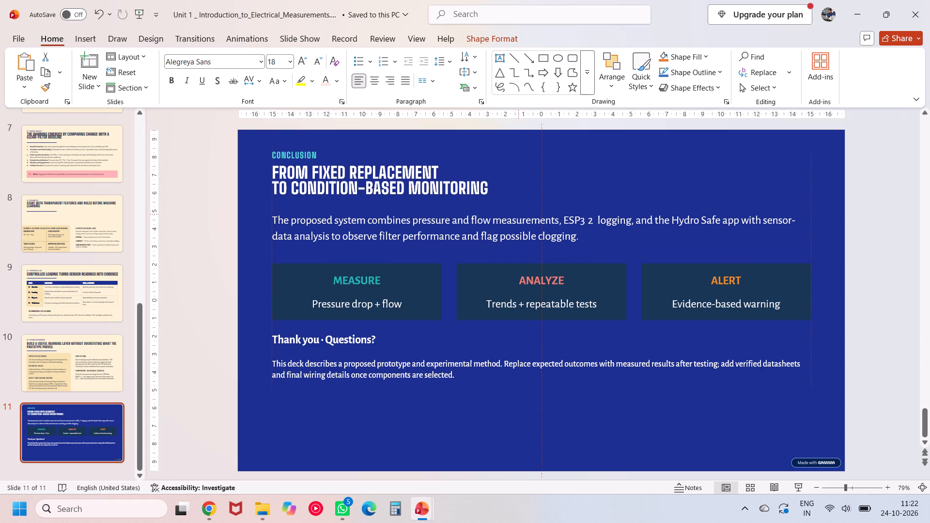
pyautogui.moveTo(518, 214); pyautogui.dragTo(518, 215)
pyautogui.click(603, 146)
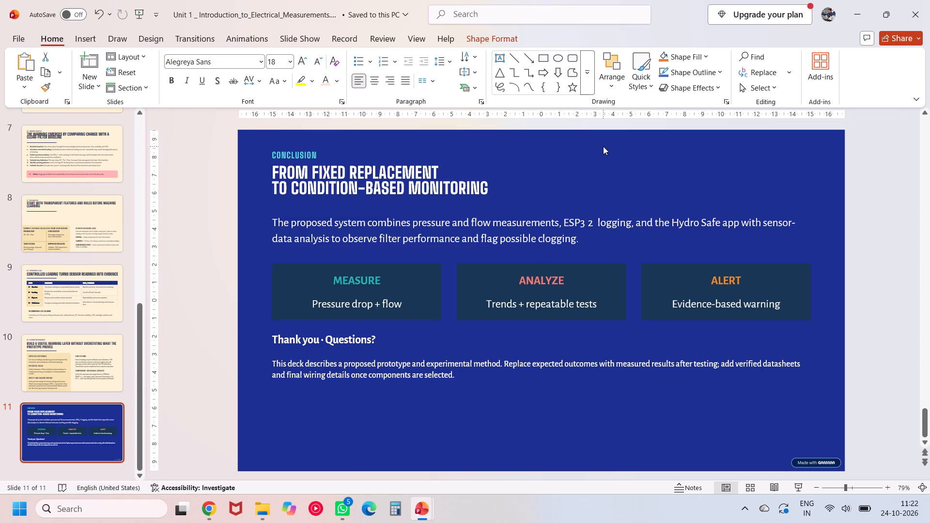
# Go back to the title slide and place the text cursor after "FAILURE" in the main title.
pyautogui.scroll(12, 91, 244)
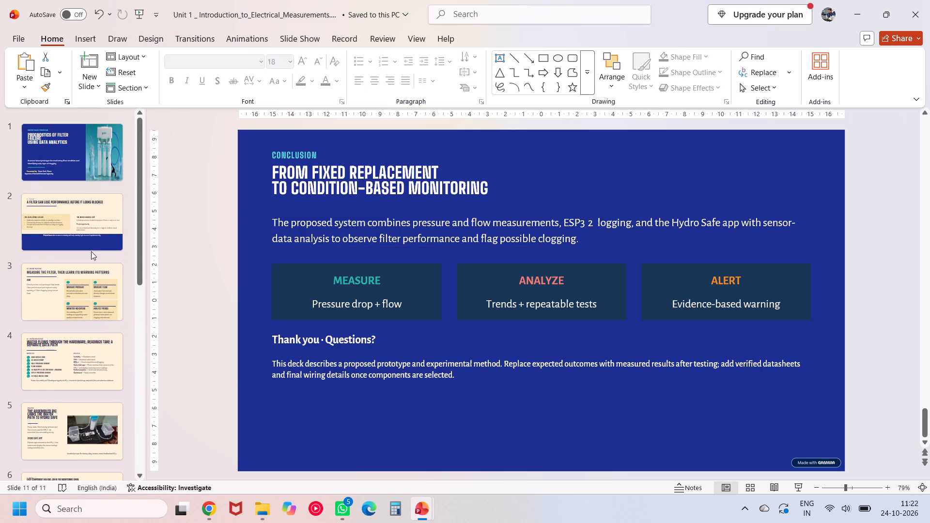
pyautogui.scroll(1, 91, 251)
pyautogui.click(96, 166)
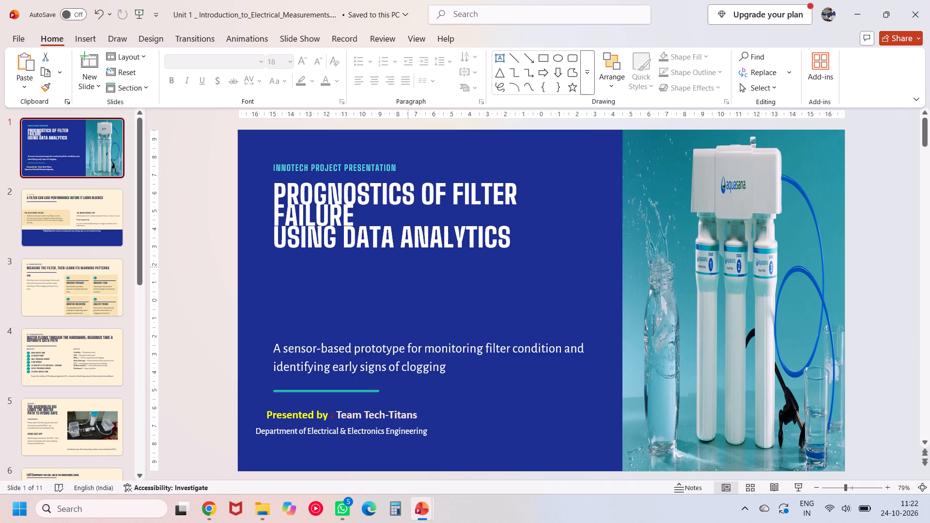
pyautogui.click(355, 218)
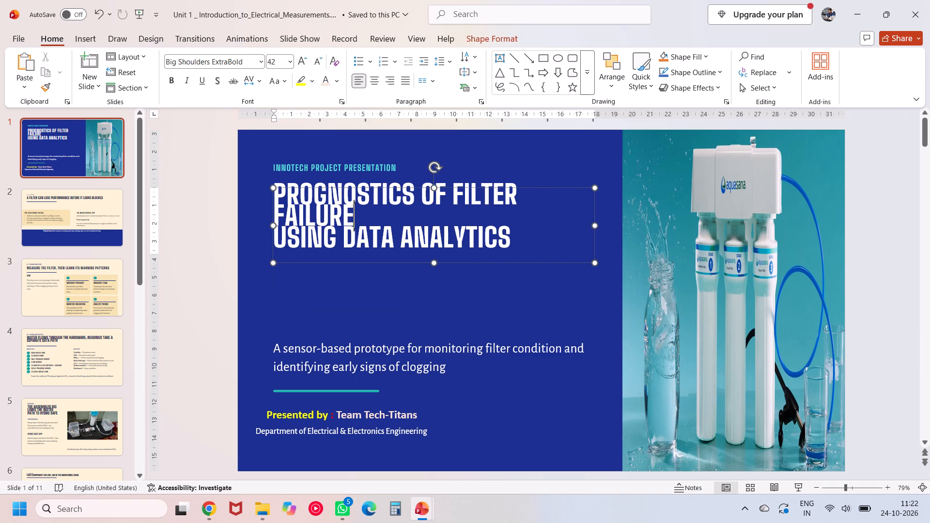
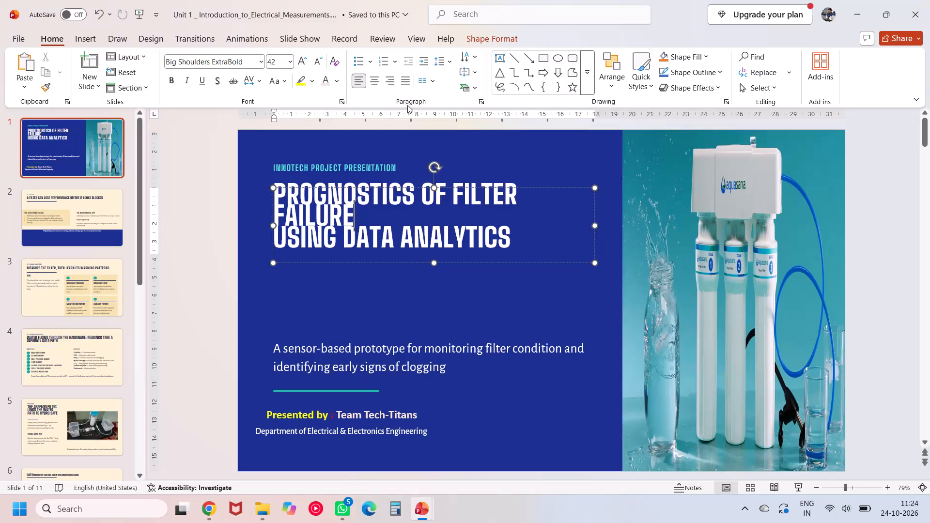
# Set the line spacing of the main title's first line, ending in "FAILURE", to 1.5.
pyautogui.click(438, 60)
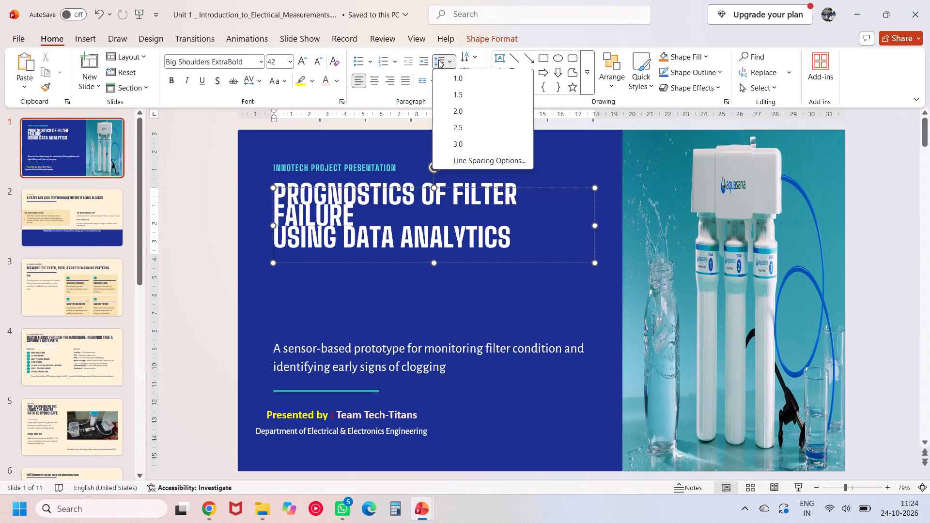
pyautogui.click(449, 94)
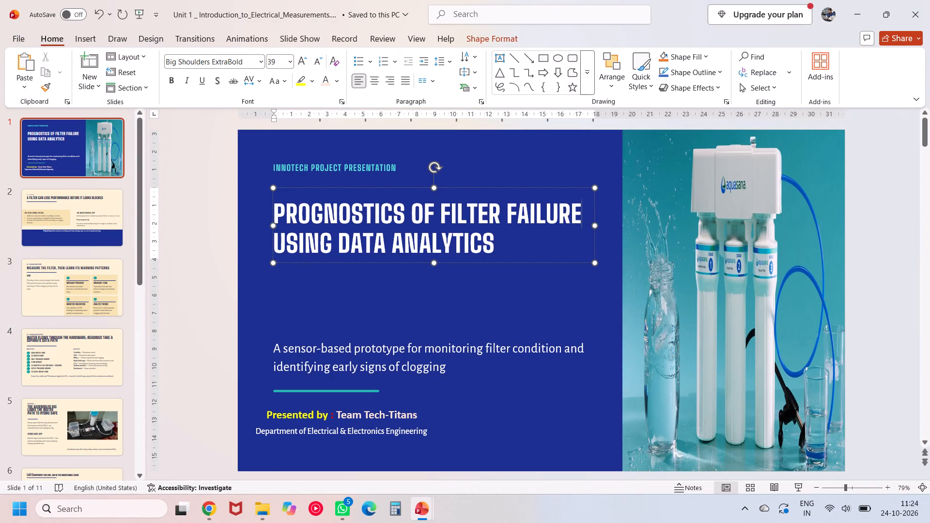
# Move the main title up beneath the INNOTECH PROJECT PRESENTATION label and slightly left, and raise the subtitle below it, aligned with its left edge.
pyautogui.moveTo(420, 187); pyautogui.dragTo(408, 170)
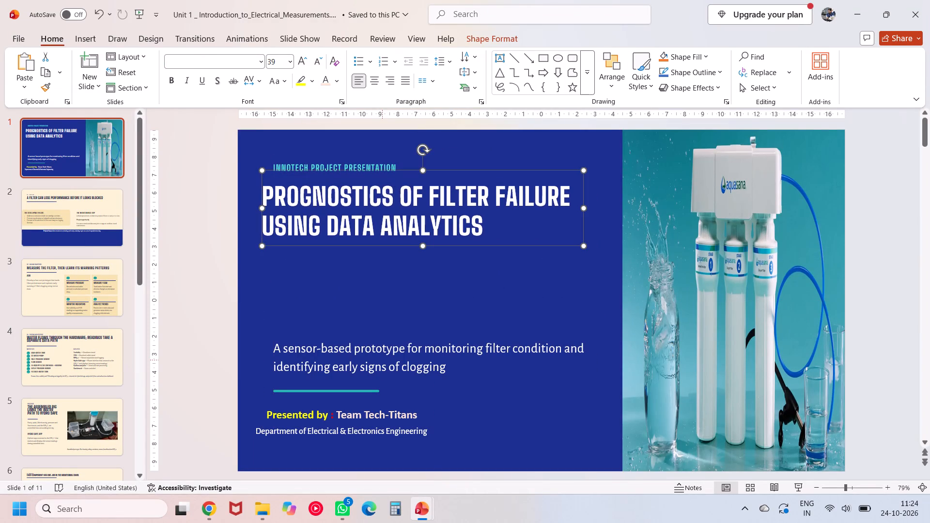
pyautogui.click(382, 359)
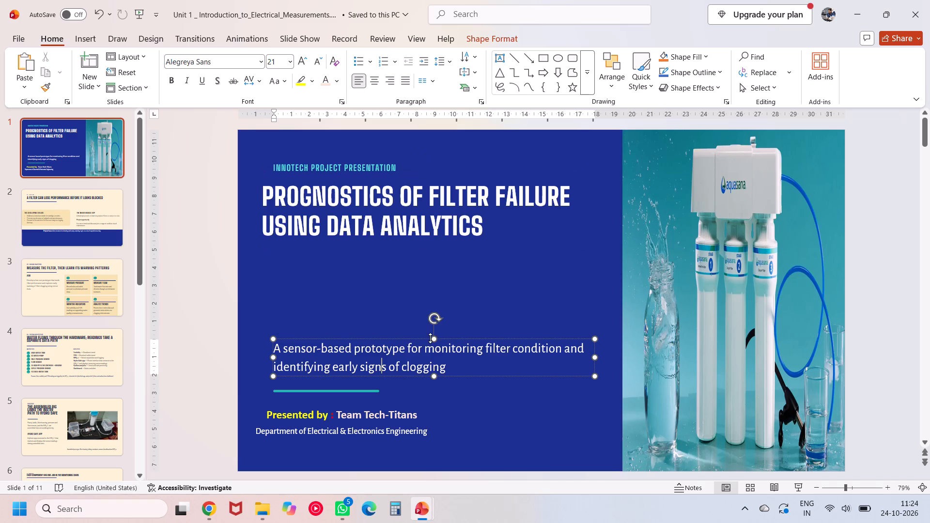
pyautogui.moveTo(430, 340); pyautogui.dragTo(419, 294)
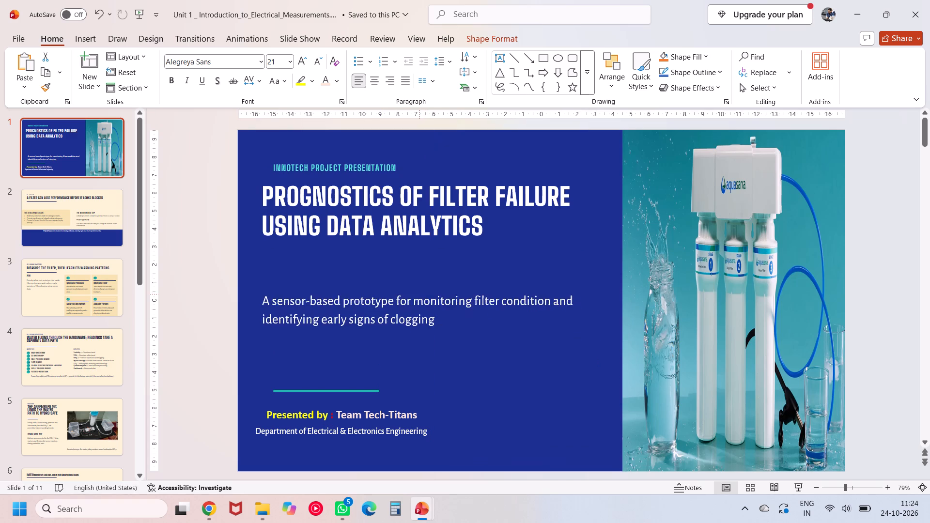
pyautogui.moveTo(419, 294); pyautogui.dragTo(425, 279)
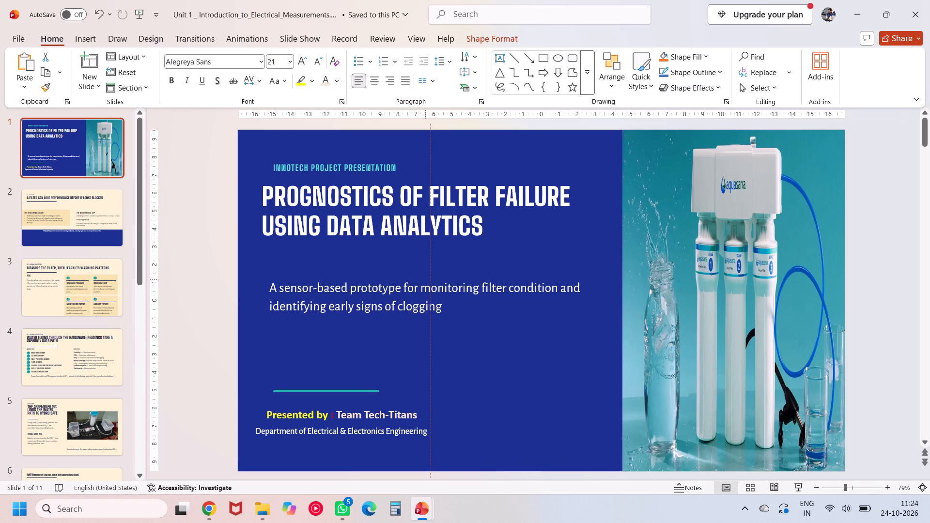
pyautogui.moveTo(425, 279); pyautogui.dragTo(420, 276)
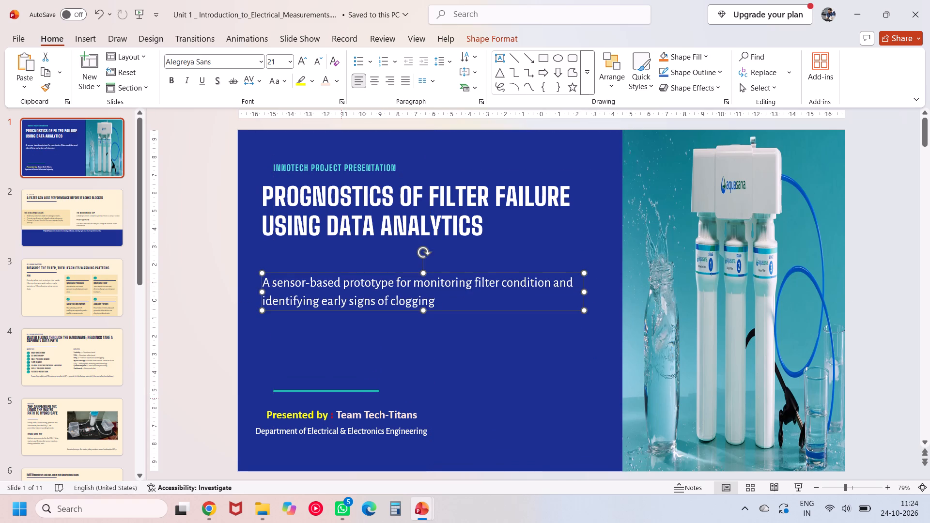
# Move the "Presented by : Team Tech-Titans" text up above the teal line, and the department text up just below that line.
pyautogui.click(338, 400)
pyautogui.click(344, 424)
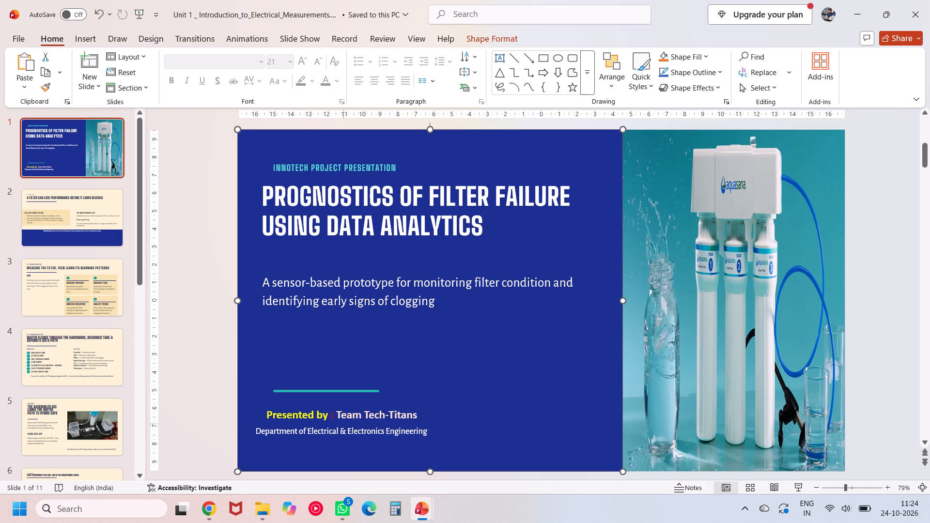
pyautogui.click(341, 409)
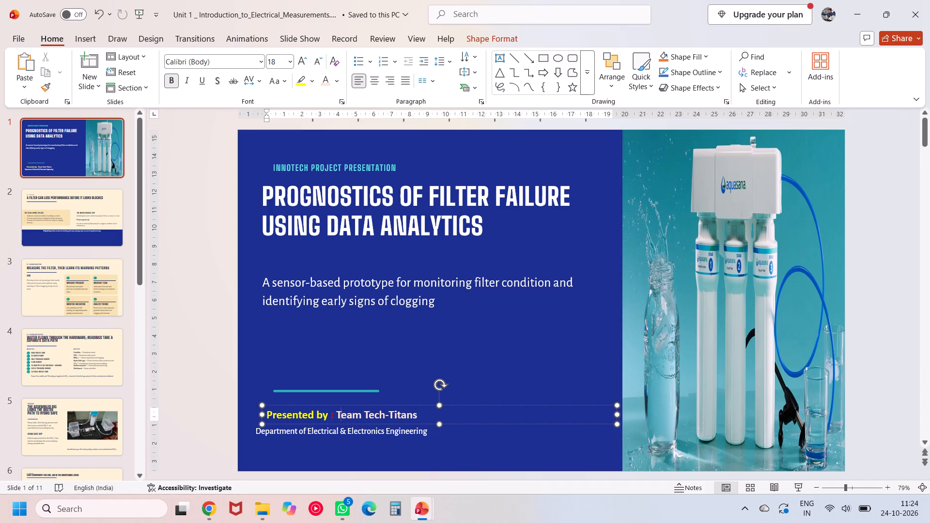
pyautogui.moveTo(346, 407); pyautogui.dragTo(335, 368)
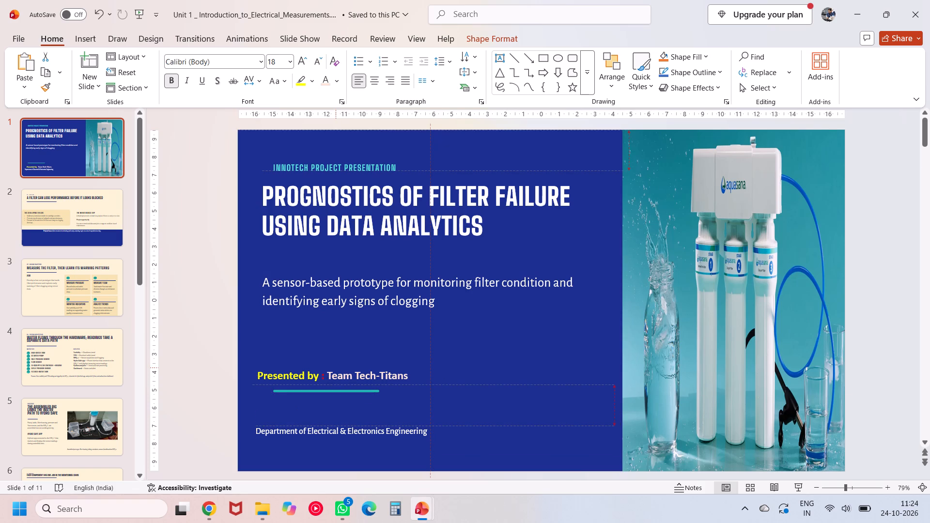
pyautogui.moveTo(335, 368); pyautogui.dragTo(336, 368)
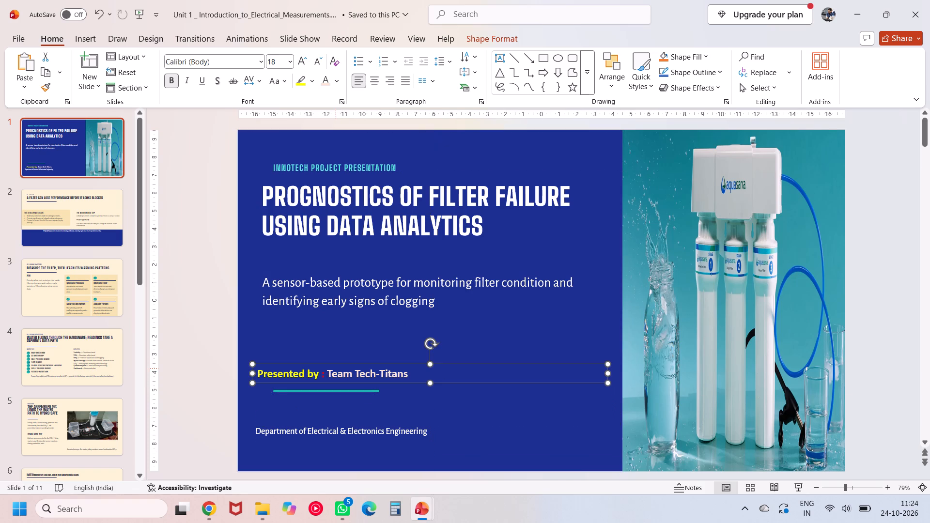
pyautogui.click(322, 432)
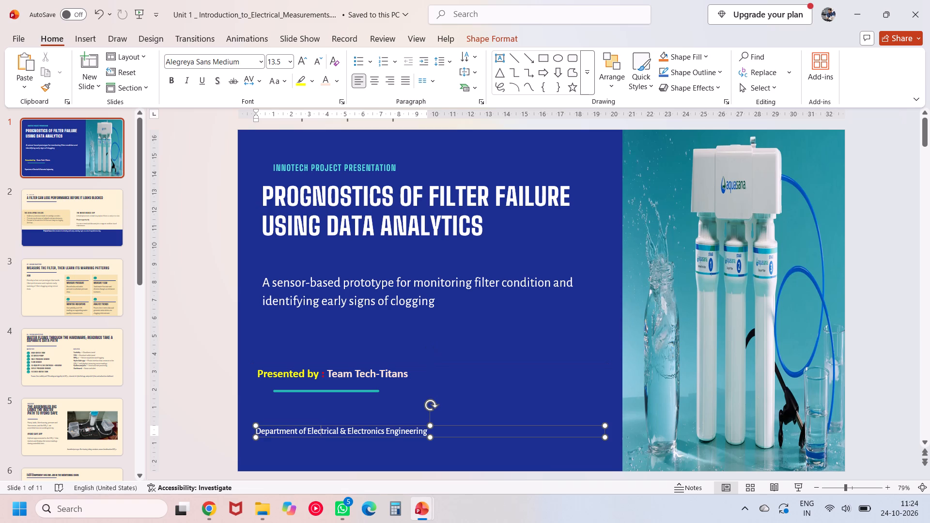
pyautogui.moveTo(339, 426); pyautogui.dragTo(334, 398)
# Cut the teal divider line between the team and department texts from the title slide.
pyautogui.click(336, 394)
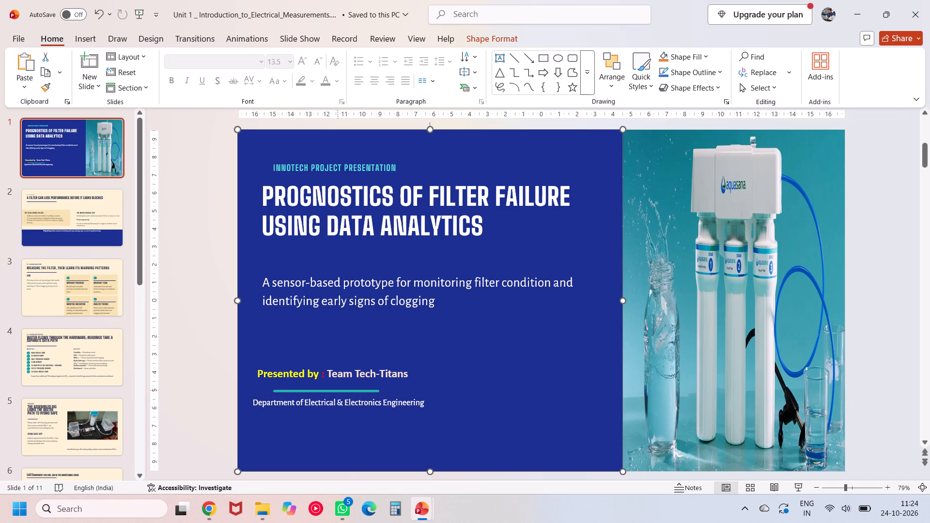
pyautogui.click(338, 390)
pyautogui.rightClick(338, 390)
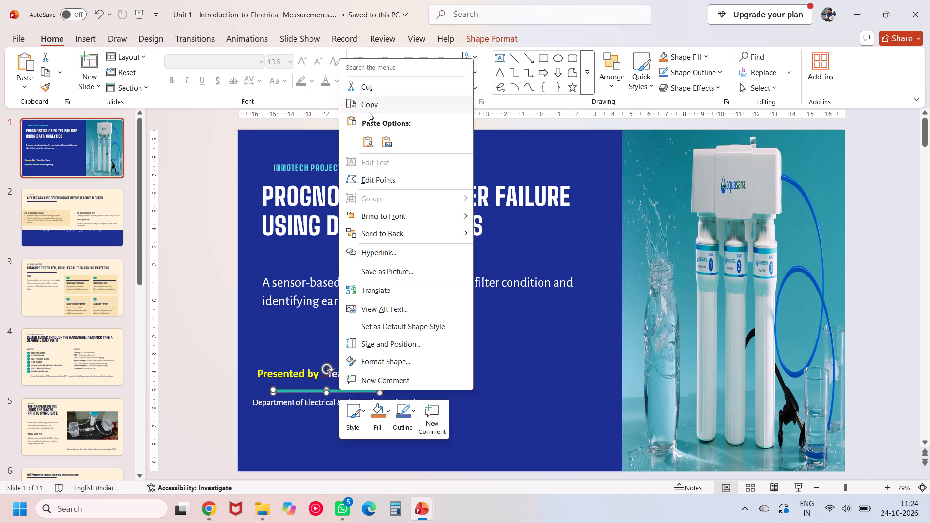
pyautogui.click(388, 83)
# Move the department text slightly up so it sits close beneath the "Presented by" text, and deselect it.
pyautogui.click(322, 398)
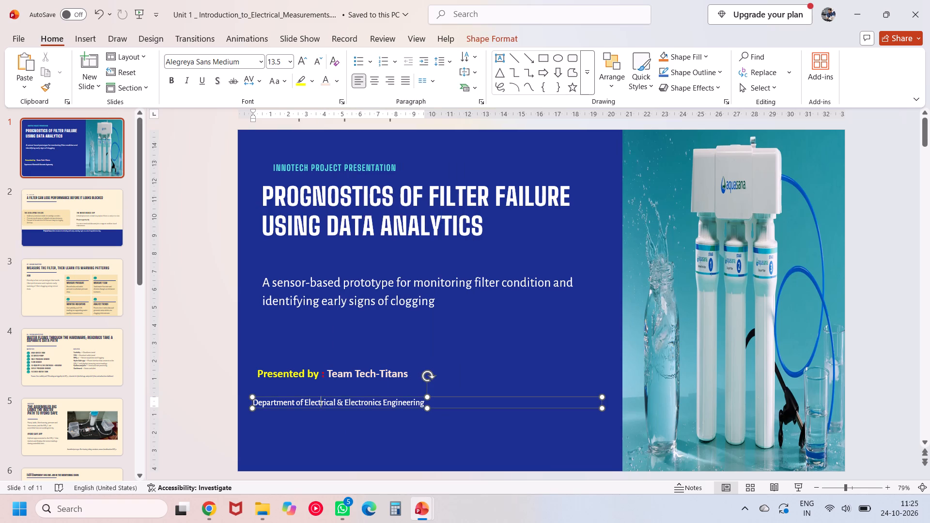
pyautogui.moveTo(336, 398); pyautogui.dragTo(334, 389)
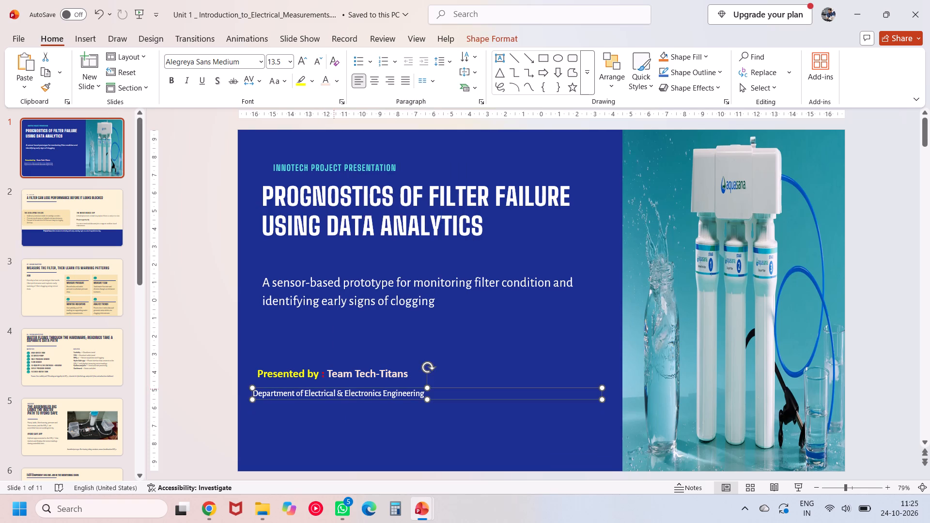
pyautogui.click(610, 365)
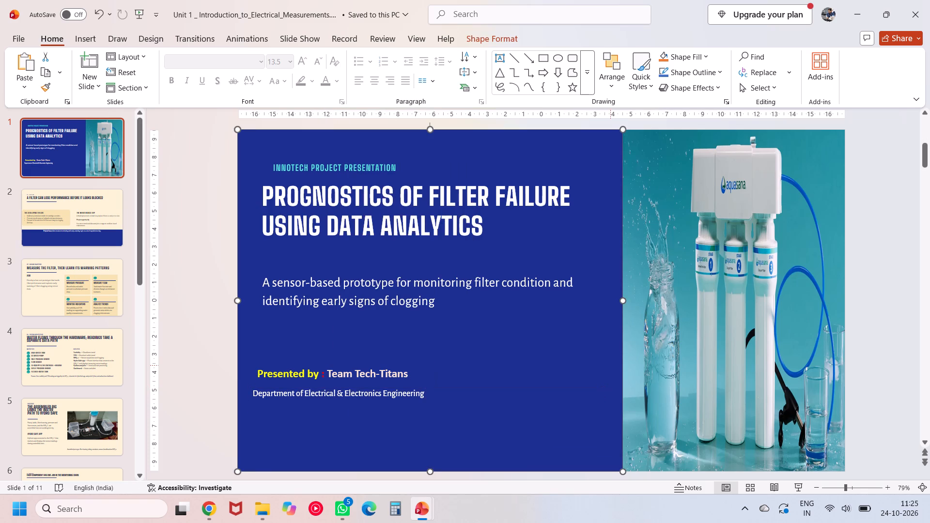
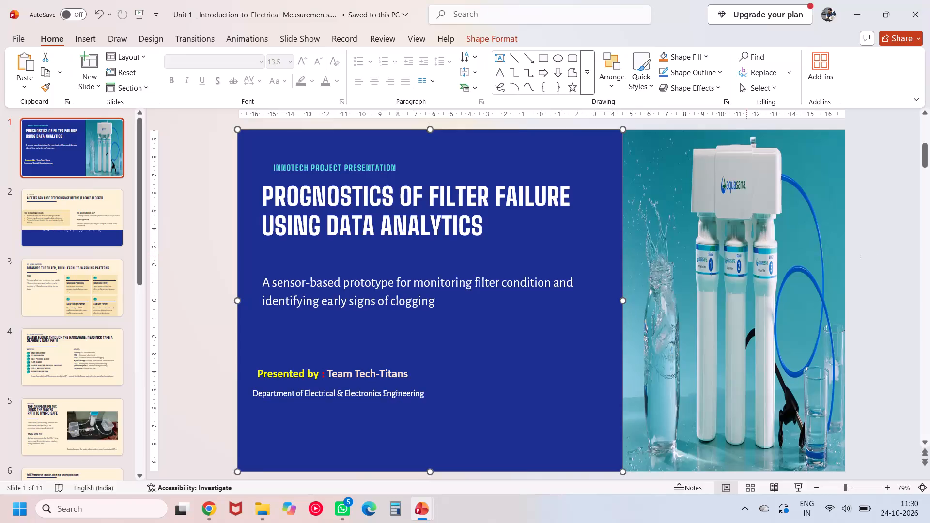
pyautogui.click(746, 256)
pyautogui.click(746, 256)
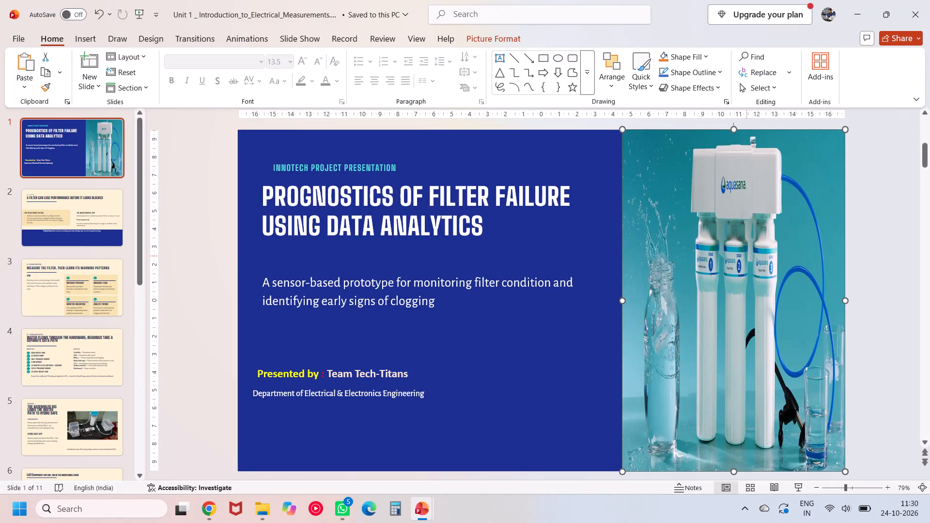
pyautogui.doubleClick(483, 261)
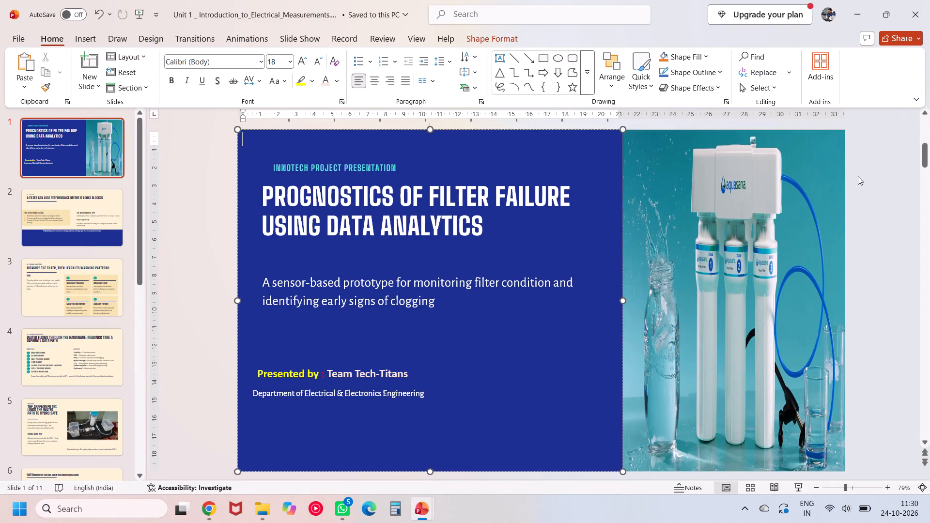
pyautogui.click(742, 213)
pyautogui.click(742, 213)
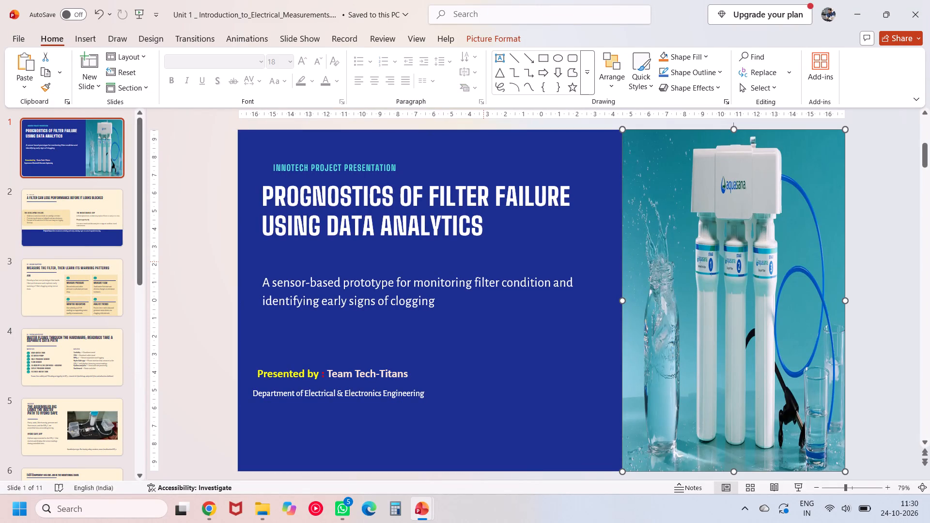
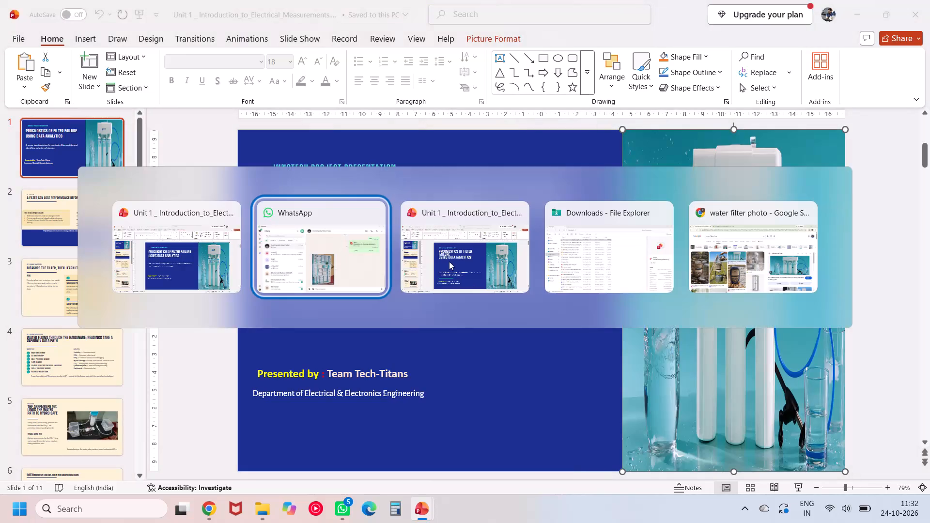
# Switch to the other open presentation window, the one still showing the teal divider line on its title slide, and close it.
pyautogui.hotkey('alt', 'Tab')
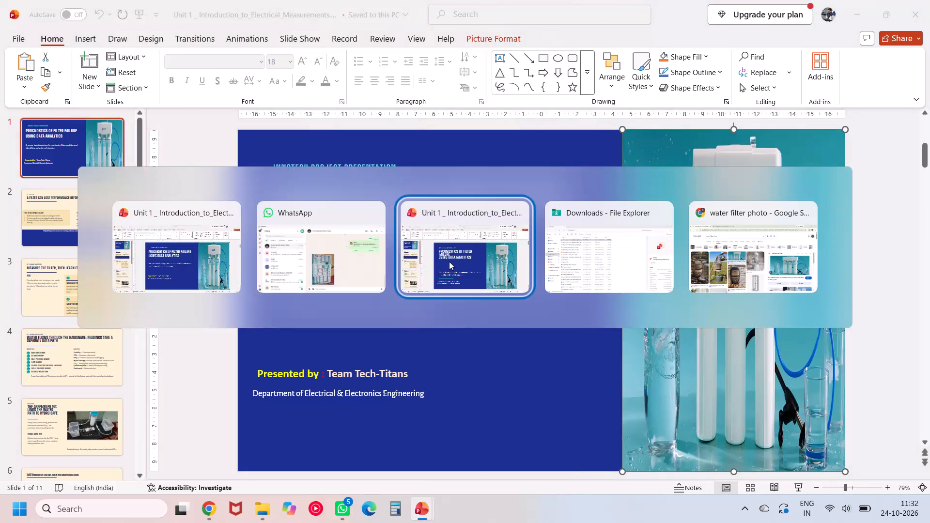
pyautogui.hotkey('alt', 'Tab')
pyautogui.hotkey('alt', 'Tab')
pyautogui.hotkey('alt', 'Tab')
pyautogui.hotkey('alt', 'Tab')
pyautogui.hotkey('alt', 'Tab')
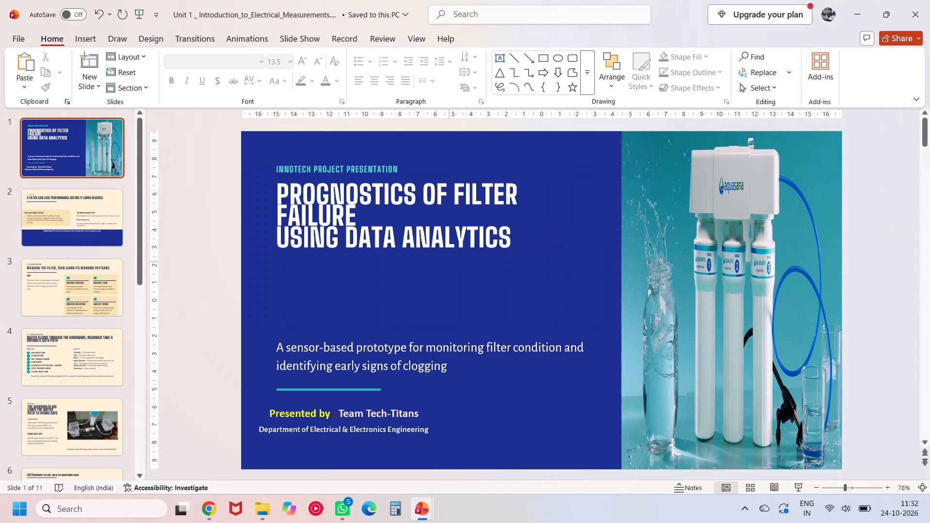
pyautogui.hotkey('alt', 'F4')
# Switch to the "water filter photo" Google image search in Chrome and look further through the picture results.
pyautogui.hotkey('alt', 'Tab')
pyautogui.hotkey('alt', 'Tab')
pyautogui.hotkey('alt', 'Tab')
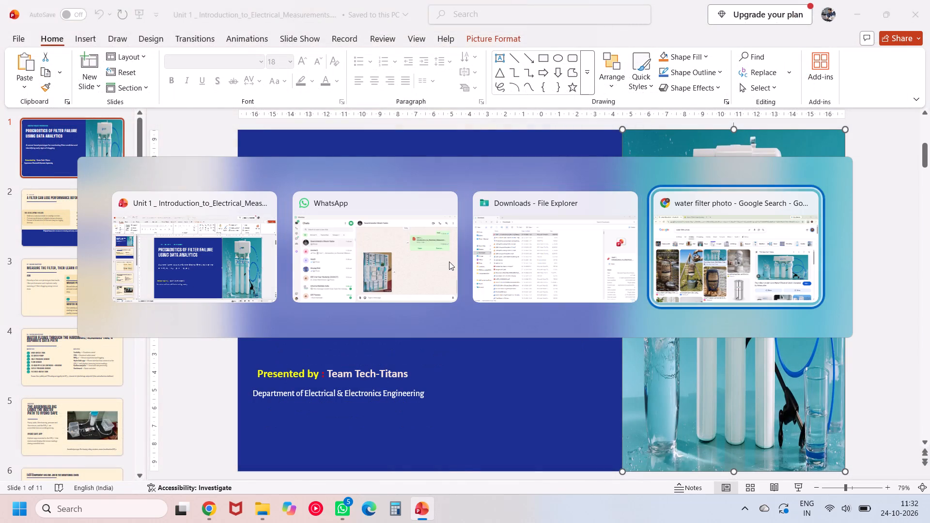
pyautogui.scroll(-5, 340, 354)
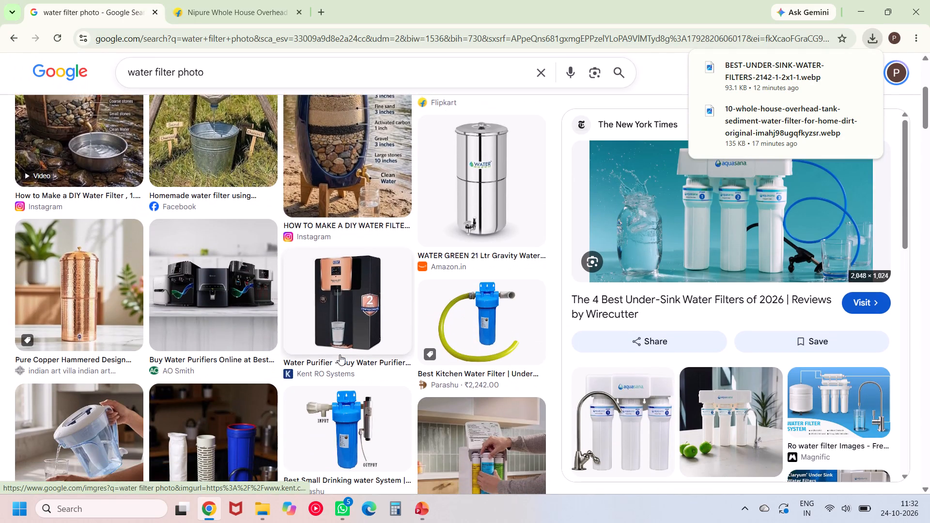
# Refine the image search from "water filter photo" to "water filter cartigrade photo".
pyautogui.scroll(-9, 340, 354)
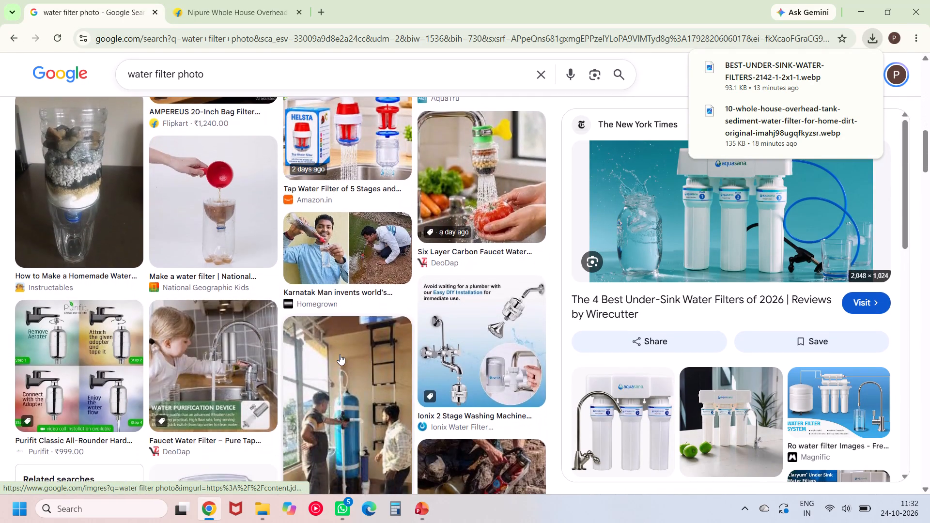
pyautogui.scroll(-11, 340, 354)
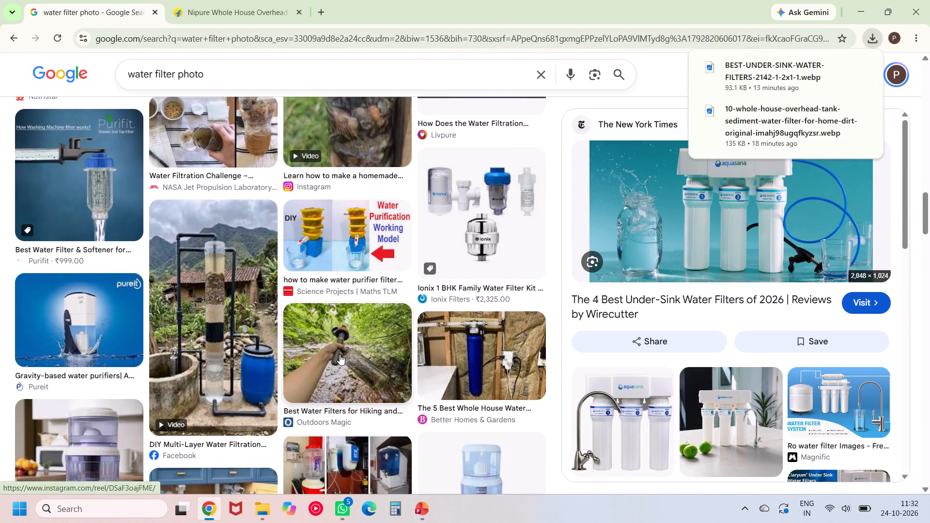
pyautogui.scroll(-7, 340, 354)
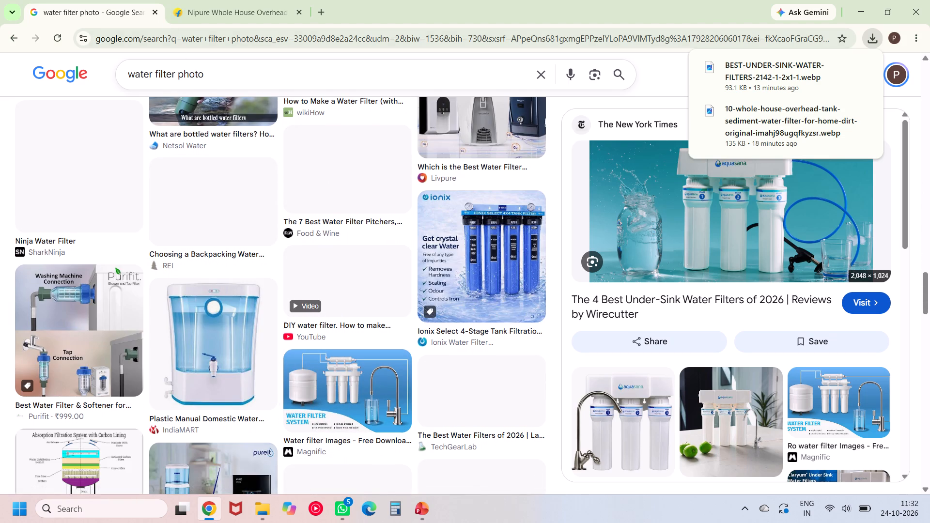
pyautogui.click(177, 77)
pyautogui.write('carti')
pyautogui.write('grade')
pyautogui.press('space')
pyautogui.press('Return')
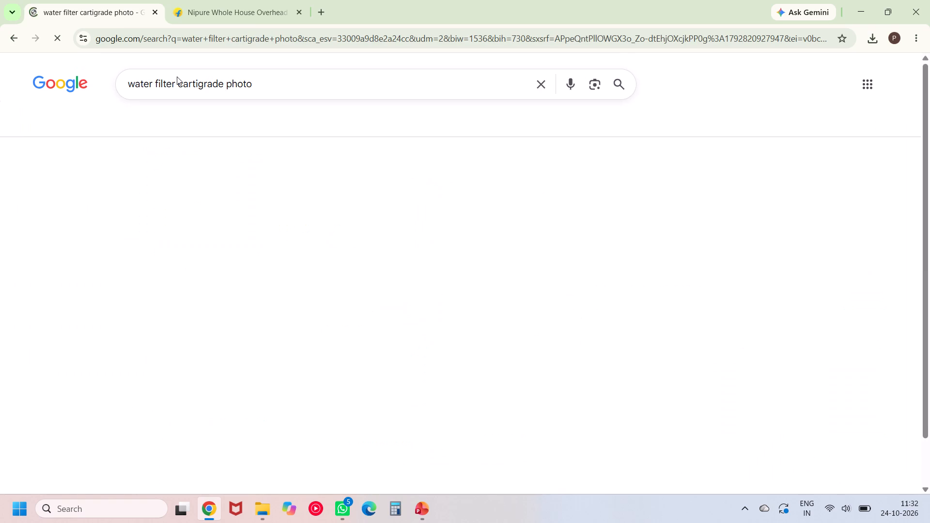
# Preview the Membrane Solutions 10 Micron sediment filter image among the cartridge image results.
pyautogui.scroll(-2, 473, 397)
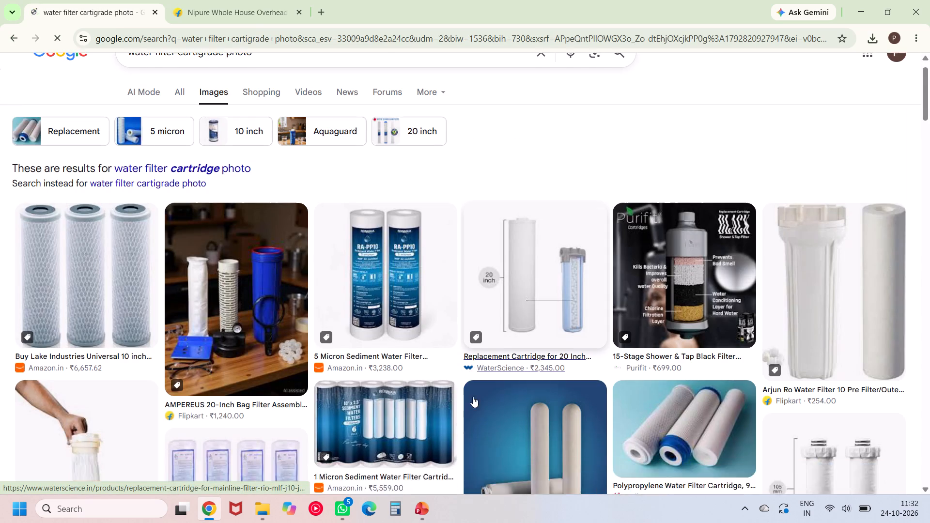
pyautogui.scroll(-5, 473, 397)
pyautogui.hscroll(1, 473, 397)
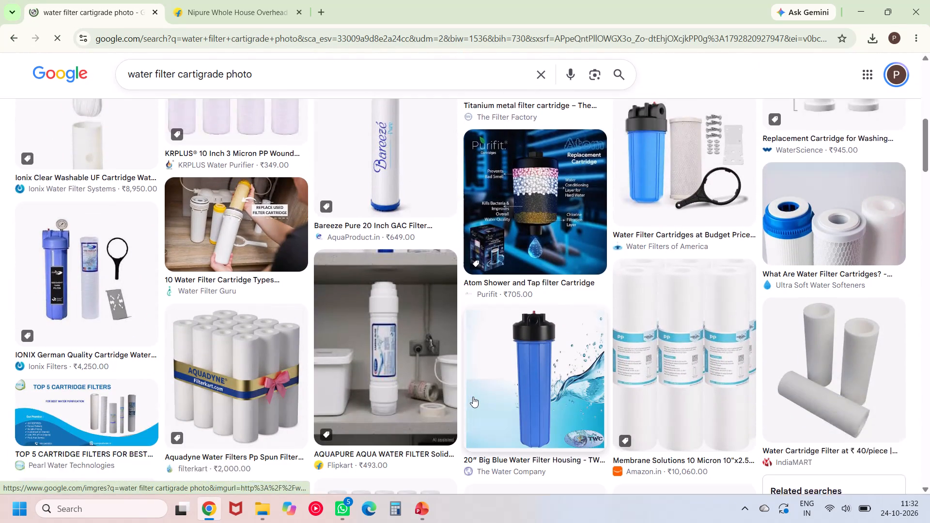
pyautogui.hscroll(1, 473, 397)
pyautogui.click(615, 329)
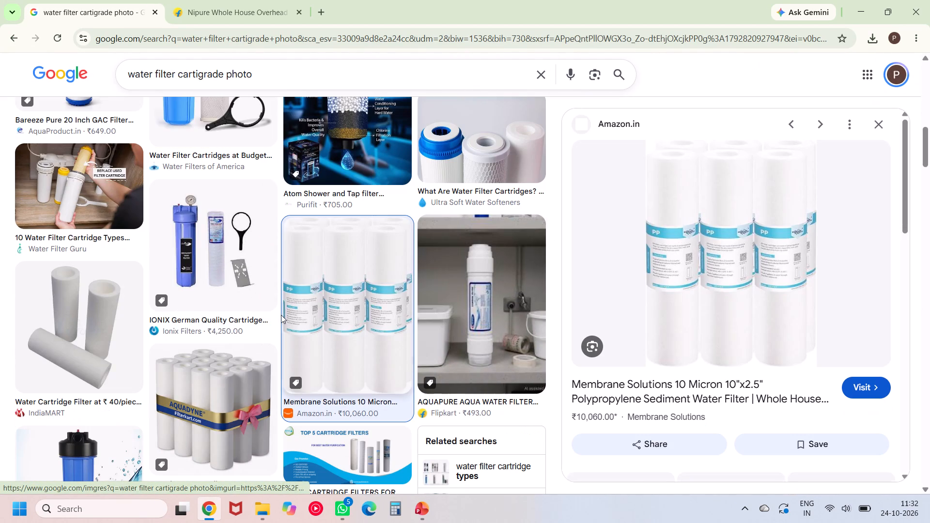
# Preview the 20" Big Blue Water Filter Housing image and open the full set of images related to it.
pyautogui.scroll(5, 197, 262)
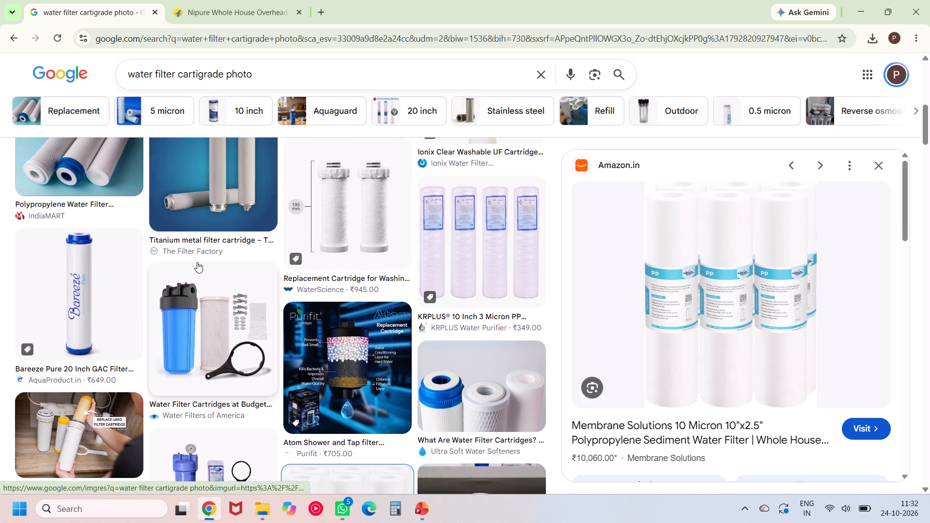
pyautogui.scroll(3, 197, 262)
pyautogui.scroll(-8, 197, 262)
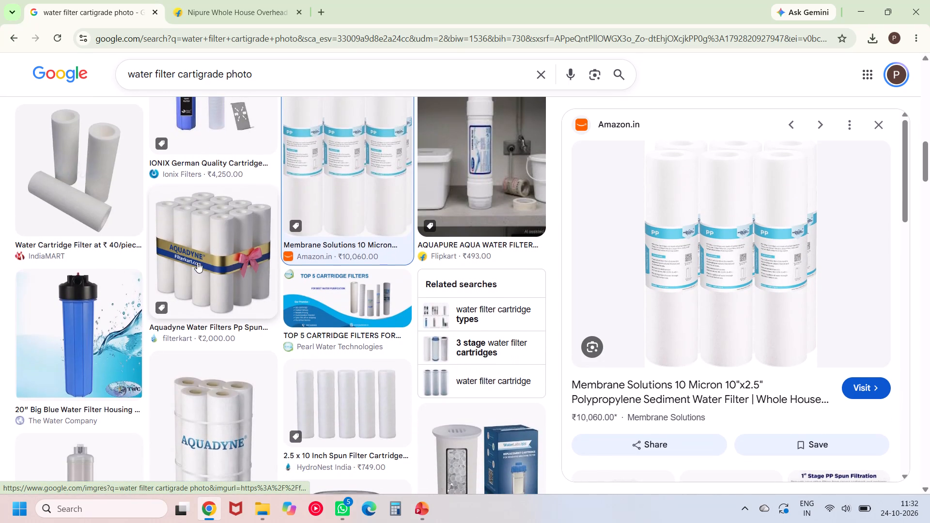
pyautogui.click(99, 352)
pyautogui.scroll(-3, 859, 296)
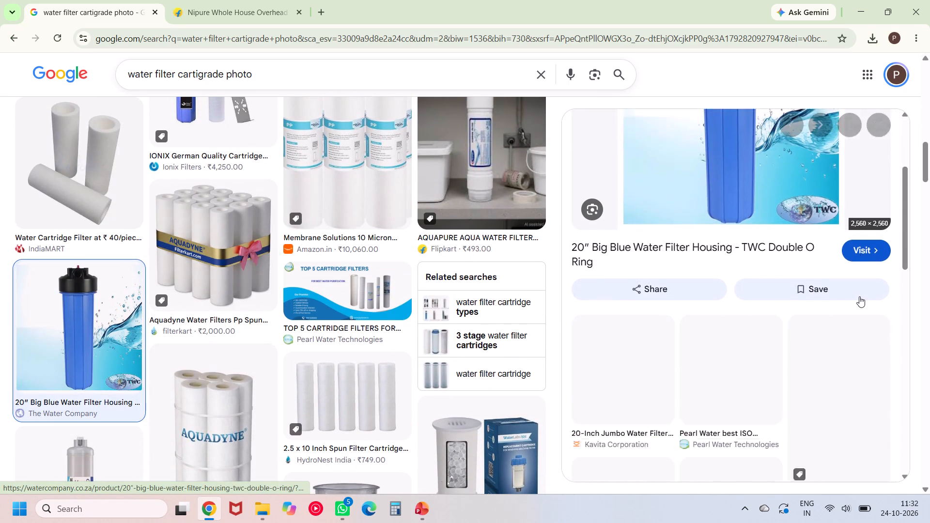
pyautogui.scroll(-7, 859, 296)
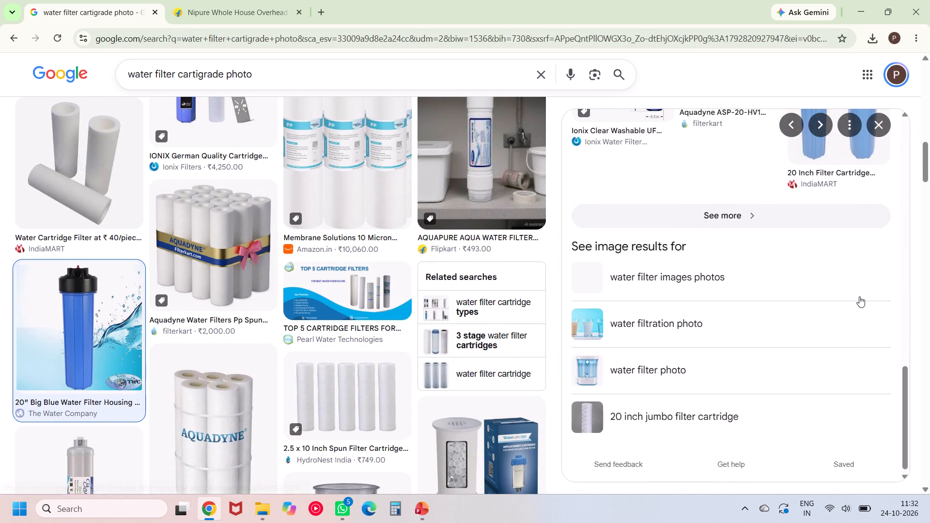
pyautogui.hscroll(2, 859, 296)
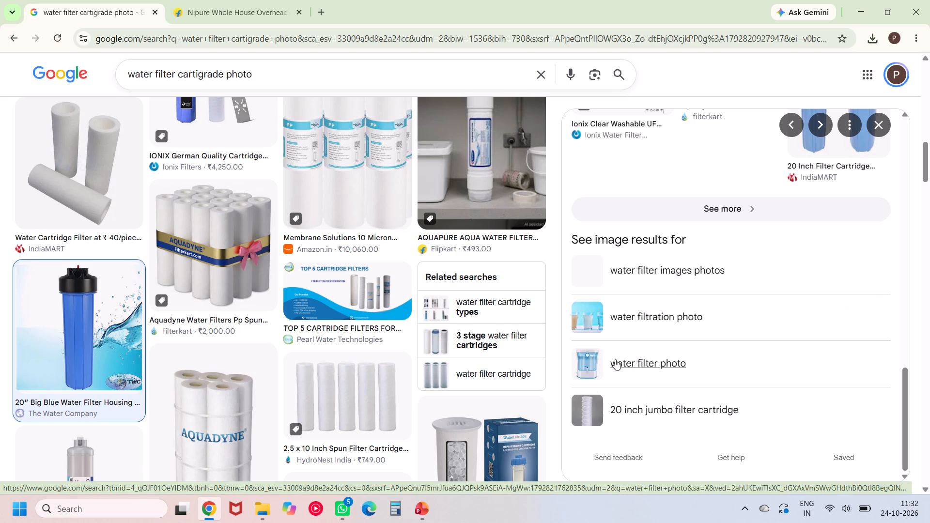
pyautogui.click(770, 215)
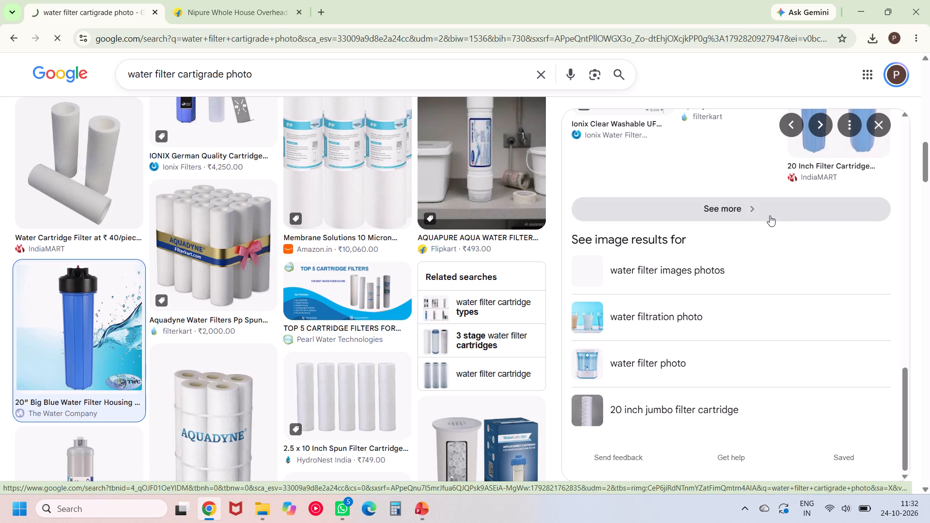
# Examine the related images of filter cartridge housings for a picture suited to the presentation.
pyautogui.scroll(-4, 155, 332)
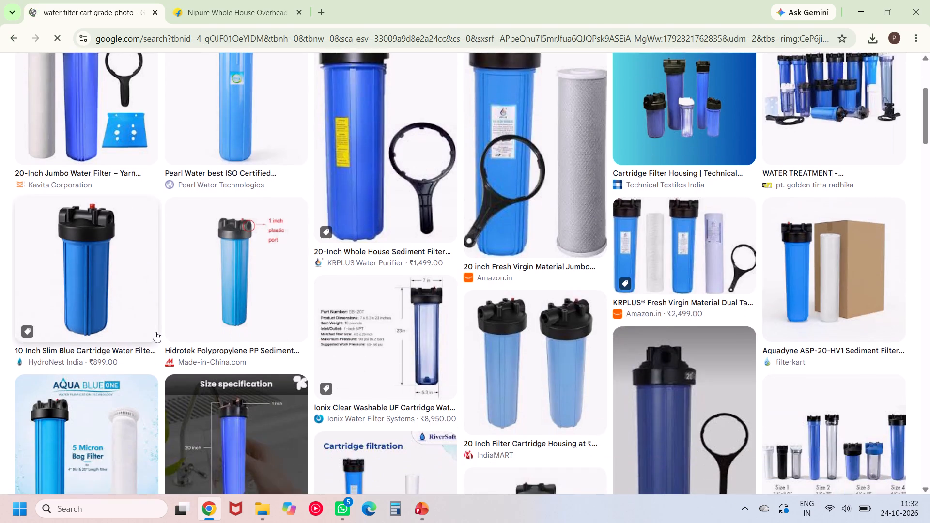
pyautogui.scroll(-6, 155, 332)
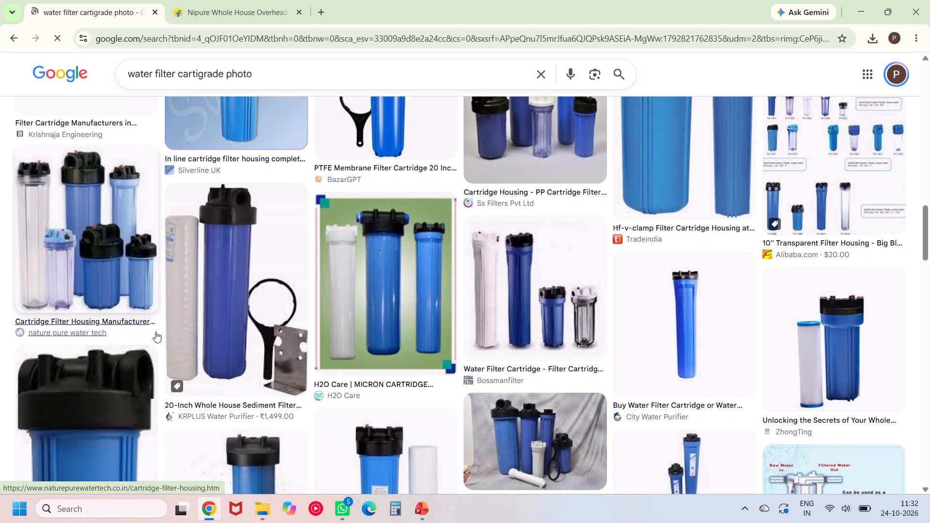
pyautogui.scroll(-6, 155, 332)
pyautogui.hscroll(1, 155, 332)
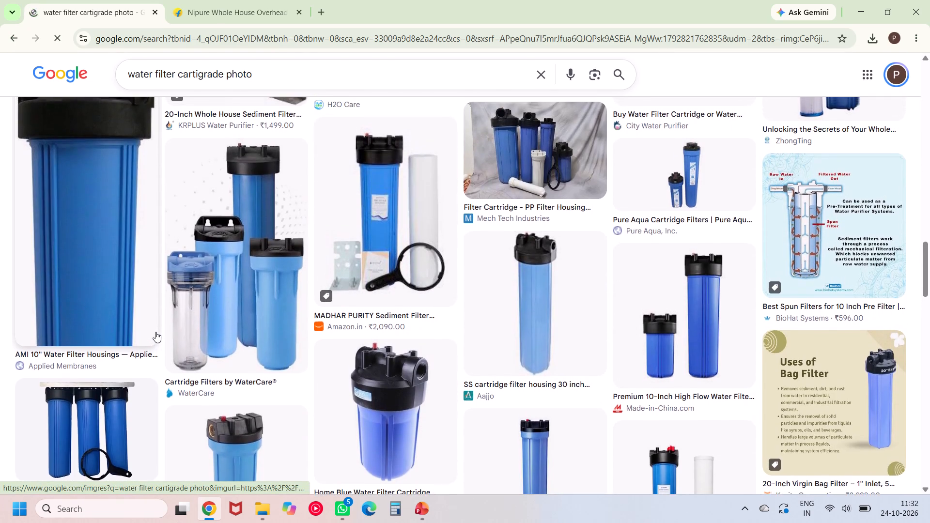
pyautogui.hscroll(1, 155, 332)
pyautogui.scroll(-7, 155, 332)
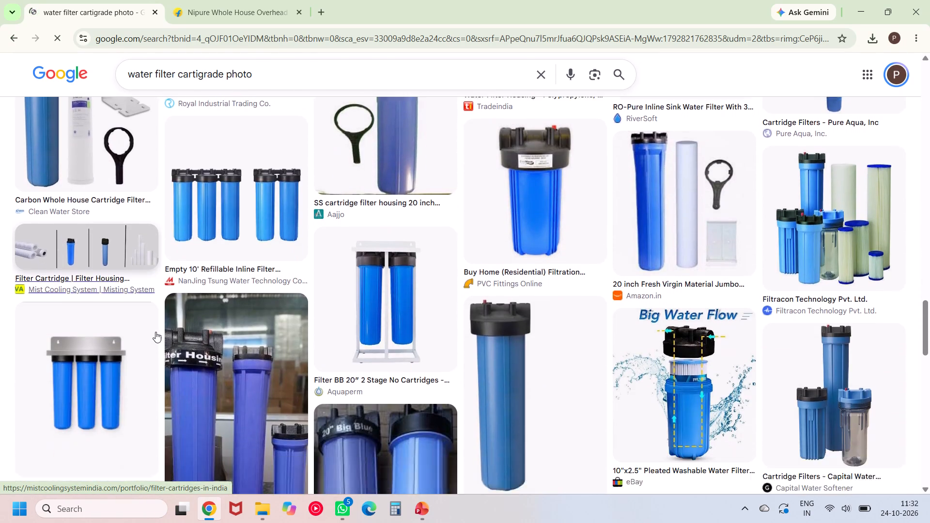
pyautogui.scroll(-3, 155, 332)
pyautogui.hscroll(2, 155, 332)
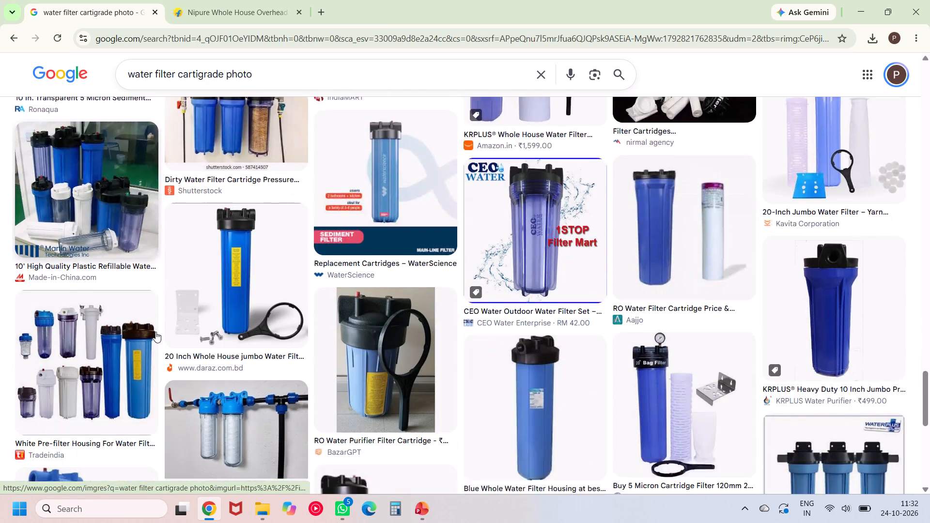
pyautogui.scroll(-7, 155, 332)
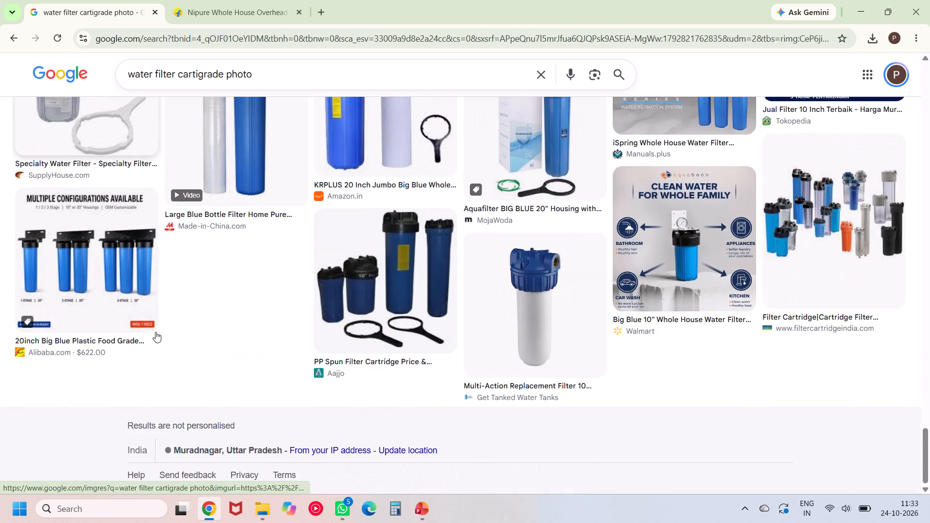
pyautogui.scroll(12, 155, 332)
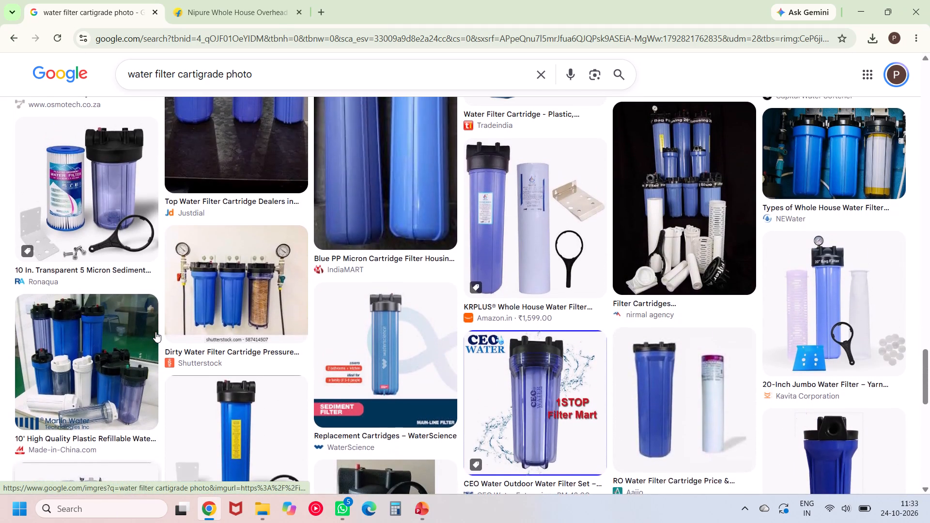
pyautogui.scroll(8, 155, 332)
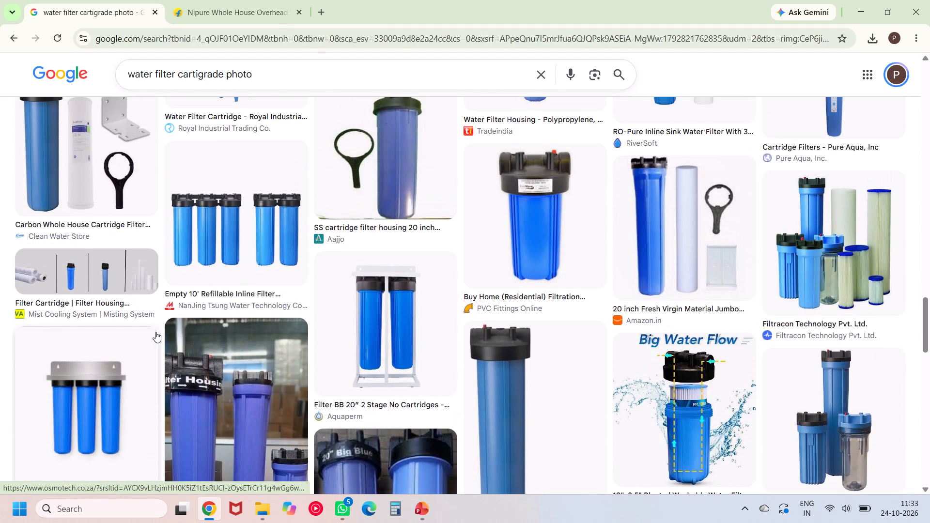
pyautogui.scroll(8, 155, 332)
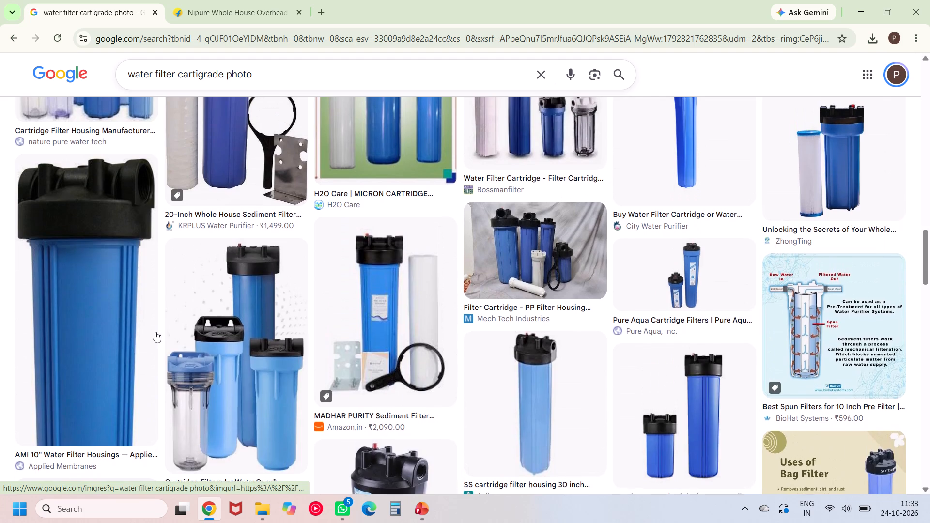
pyautogui.scroll(8, 155, 332)
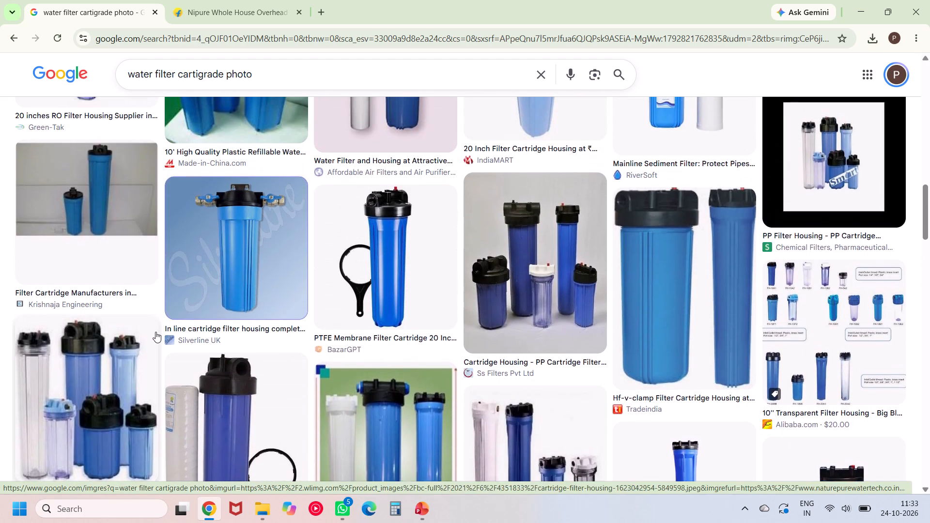
pyautogui.scroll(2, 155, 332)
pyautogui.scroll(-2, 155, 332)
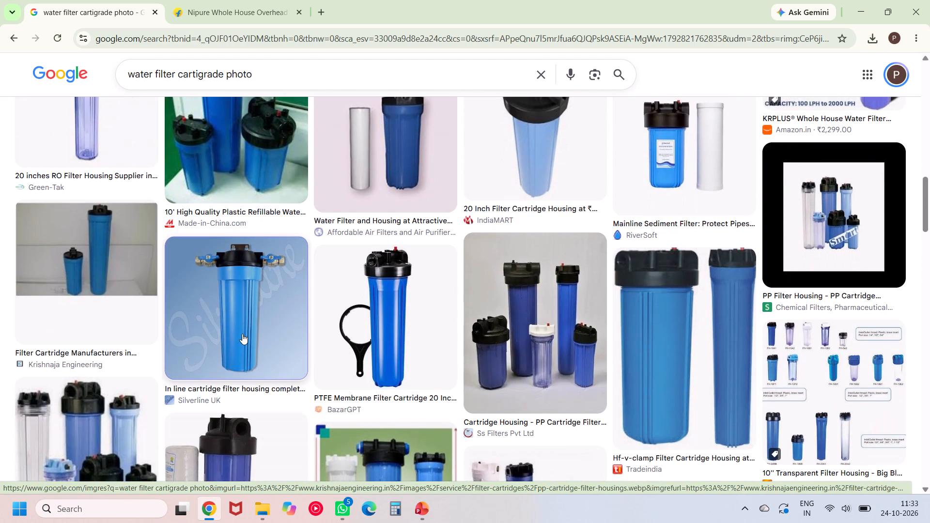
# Preview the Silverline UK in-line cartridge filter housing image and look through its related images and searches.
pyautogui.click(242, 334)
pyautogui.scroll(-5, 769, 362)
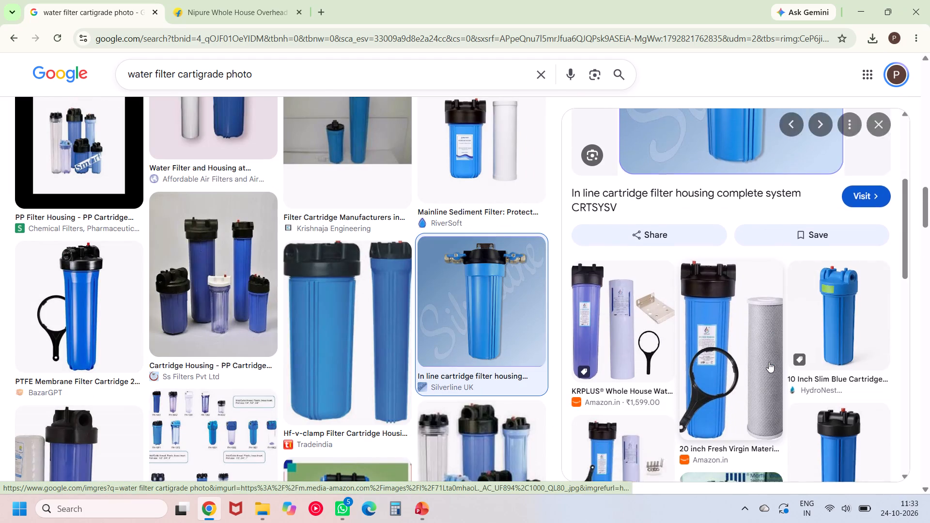
pyautogui.scroll(-9, 769, 362)
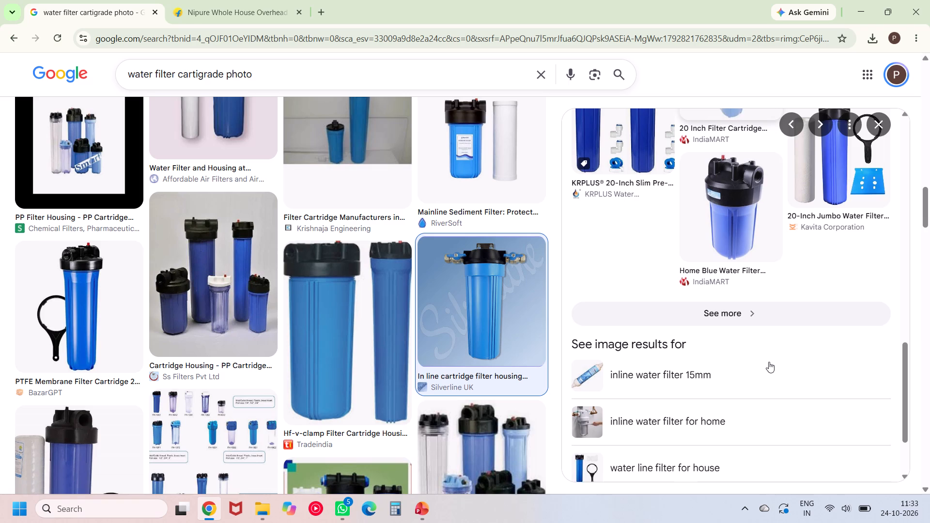
pyautogui.scroll(-2, 630, 445)
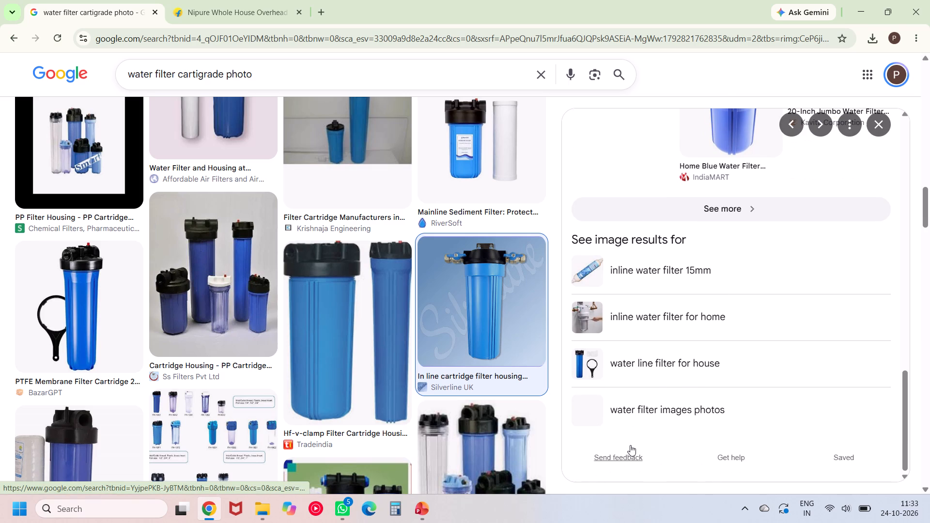
# Open the related image search "inline water filter for home" and examine its pictures.
pyautogui.click(712, 322)
pyautogui.scroll(-5, 332, 372)
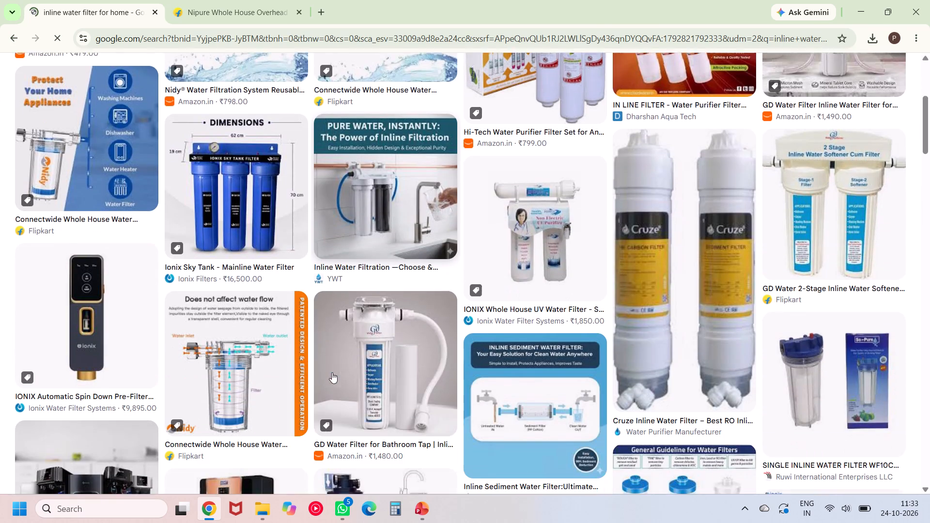
pyautogui.scroll(-7, 332, 372)
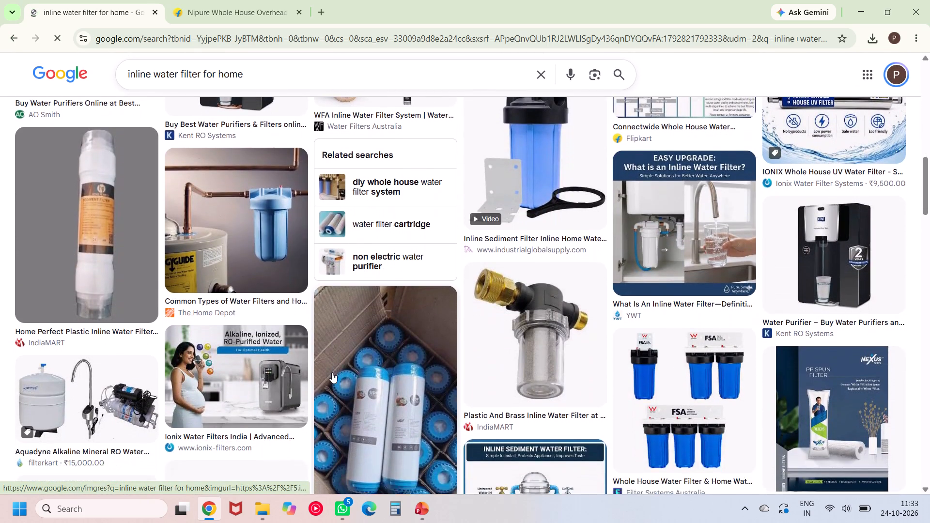
pyautogui.scroll(-2, 332, 372)
# Return to the original "water filter cartigrade photo" image results and examine them for a cartridge picture suited to the slides.
pyautogui.hscroll(14, 332, 372)
pyautogui.hscroll(14, 332, 372)
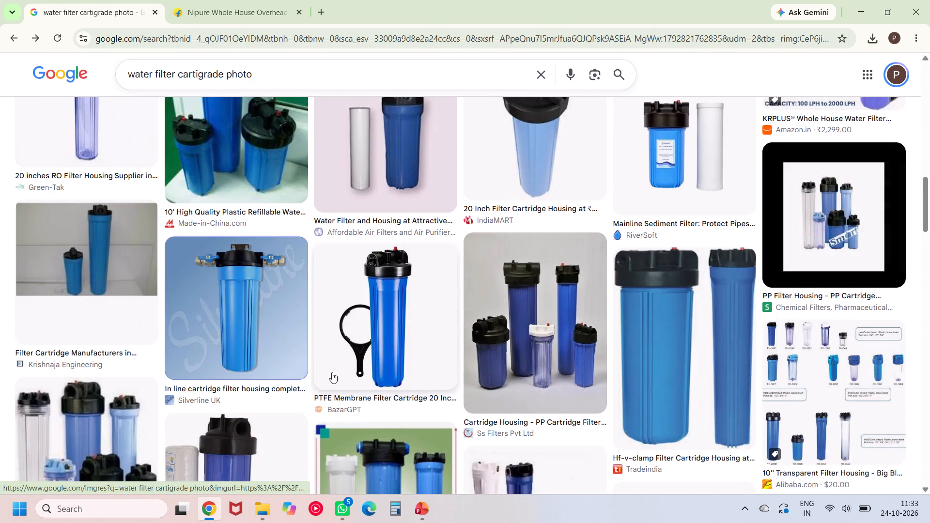
pyautogui.hscroll(20, 332, 372)
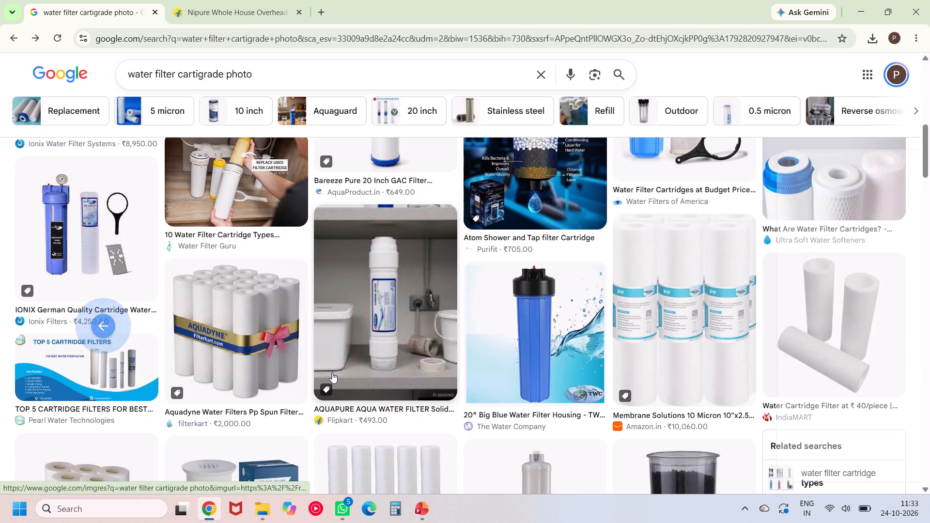
pyautogui.scroll(-7, 332, 372)
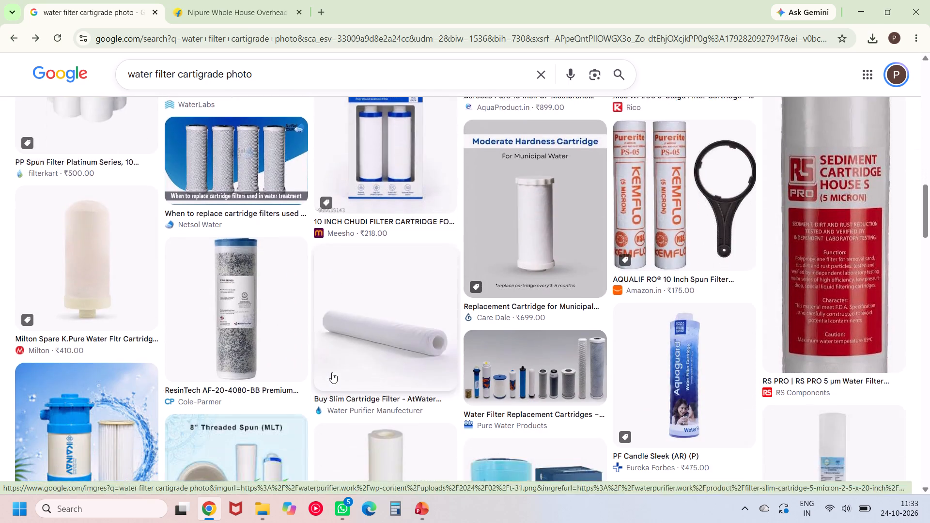
pyautogui.scroll(6, 332, 372)
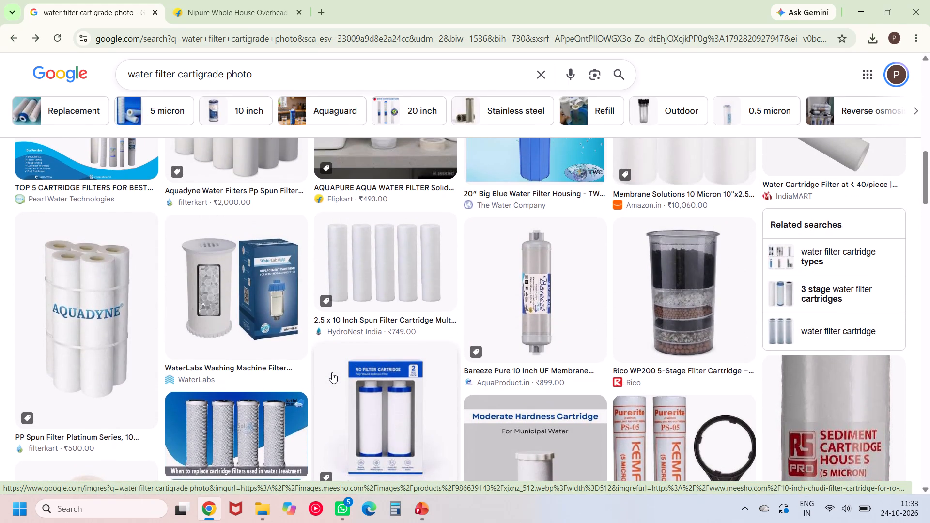
pyautogui.scroll(3, 332, 372)
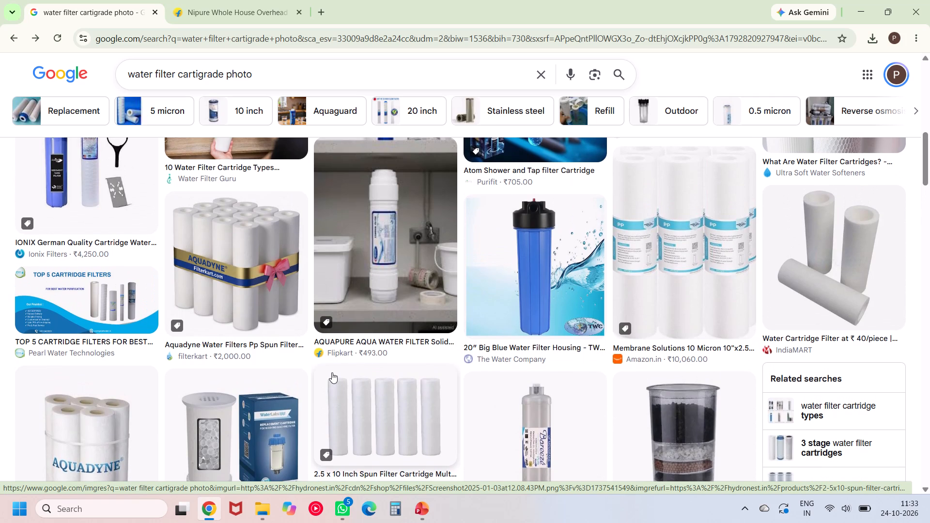
pyautogui.scroll(2, 332, 372)
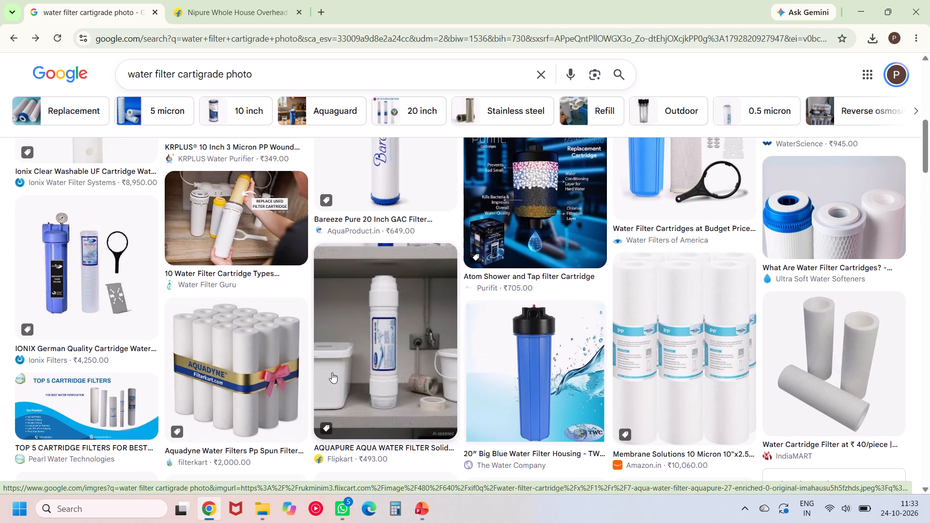
pyautogui.scroll(2, 332, 372)
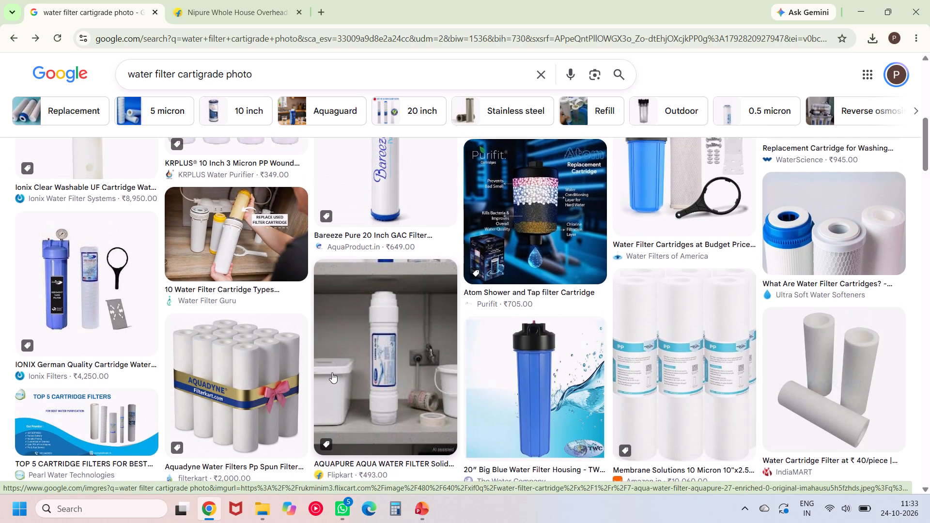
pyautogui.scroll(1, 332, 372)
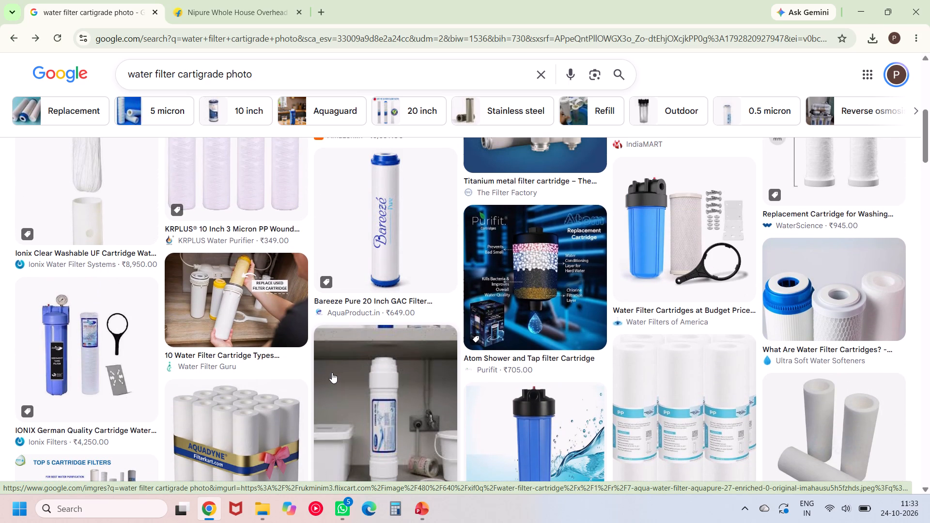
pyautogui.scroll(1, 332, 372)
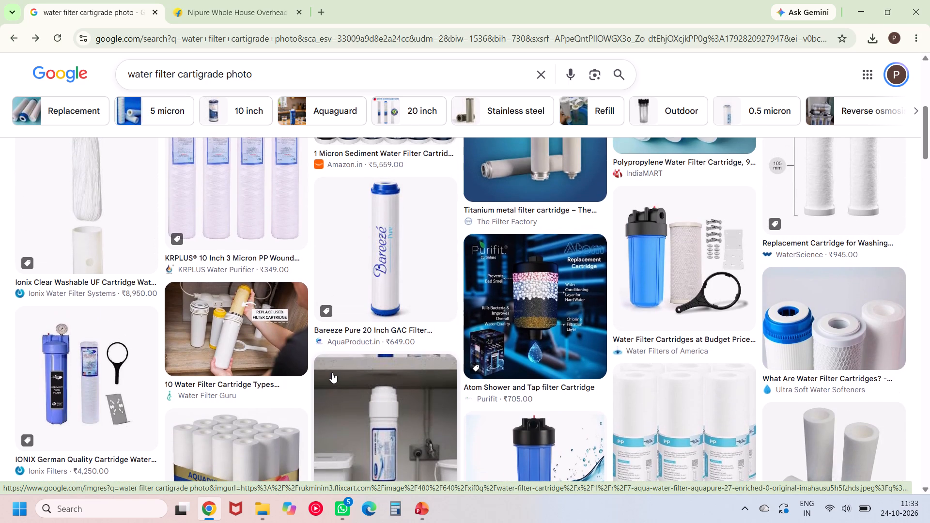
pyautogui.scroll(4, 332, 372)
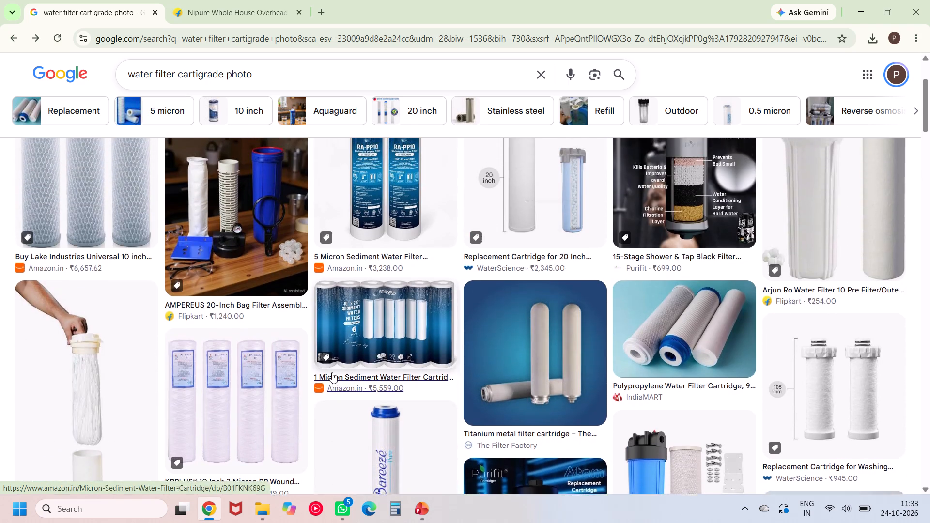
pyautogui.scroll(1, 332, 372)
# Go back to the earlier "water filter photo" image results and look through the water filter pictures there.
pyautogui.hscroll(14, 609, 291)
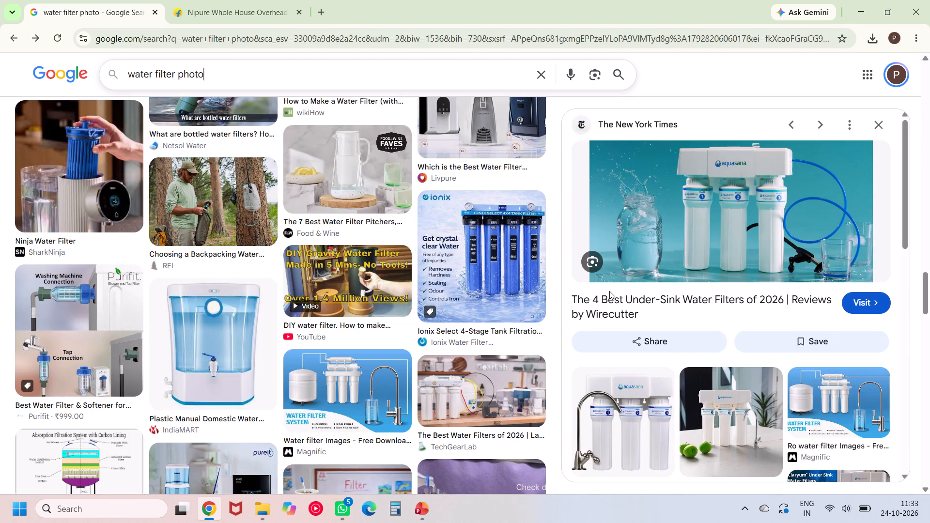
pyautogui.scroll(6, 609, 291)
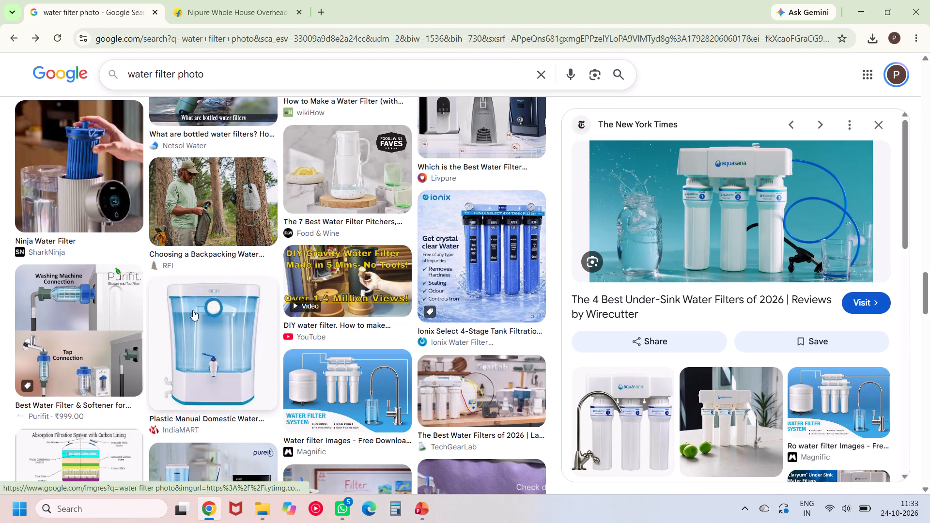
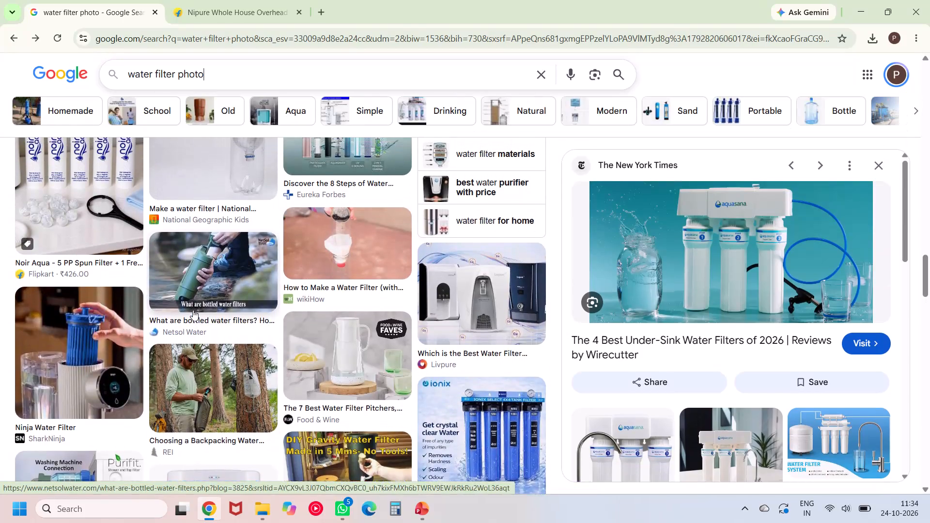
# Examine the "water filter photo" image results again for a water filter or cartridge picture suited to the slides.
pyautogui.scroll(6, 193, 310)
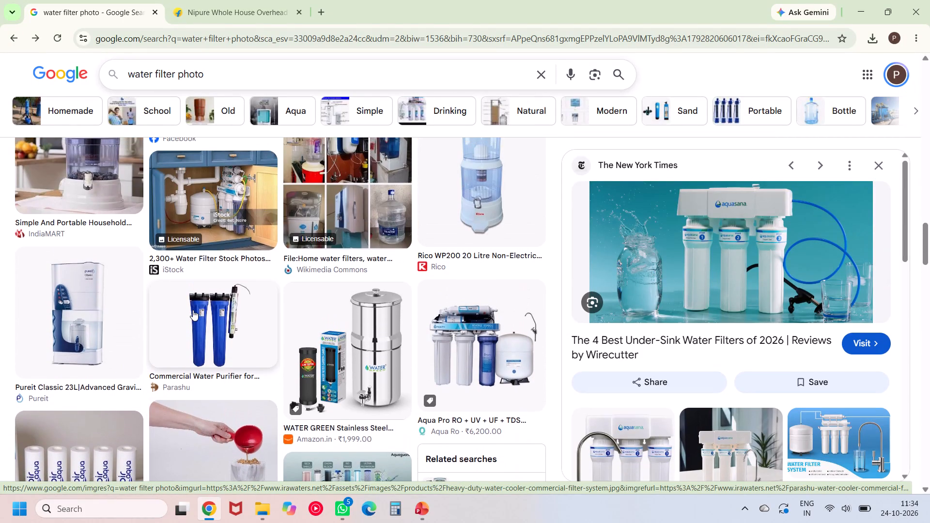
pyautogui.scroll(9, 193, 310)
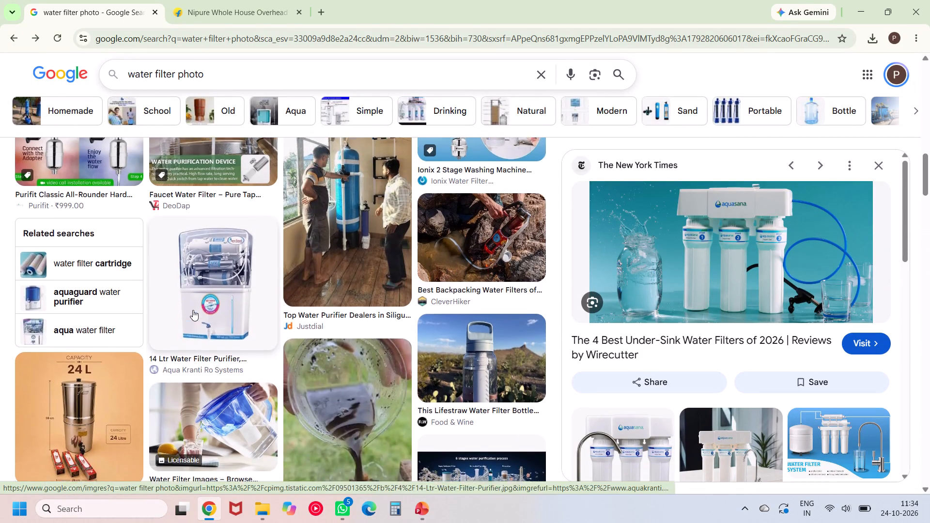
pyautogui.scroll(11, 193, 310)
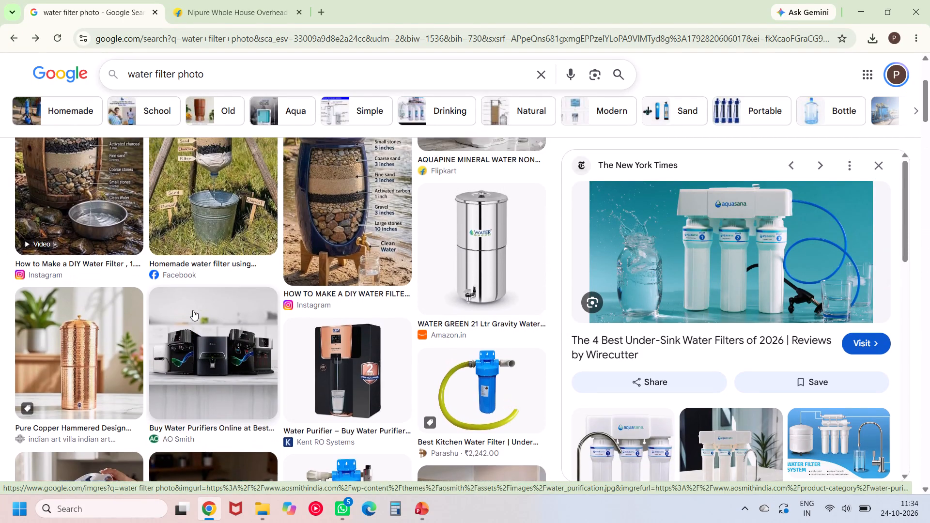
pyautogui.scroll(4, 193, 310)
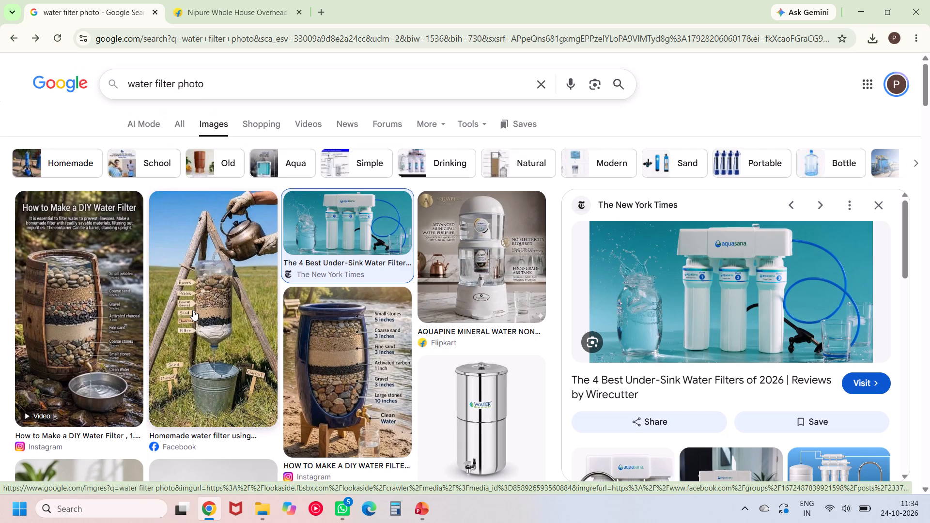
pyautogui.scroll(-10, 193, 310)
pyautogui.scroll(5, 193, 310)
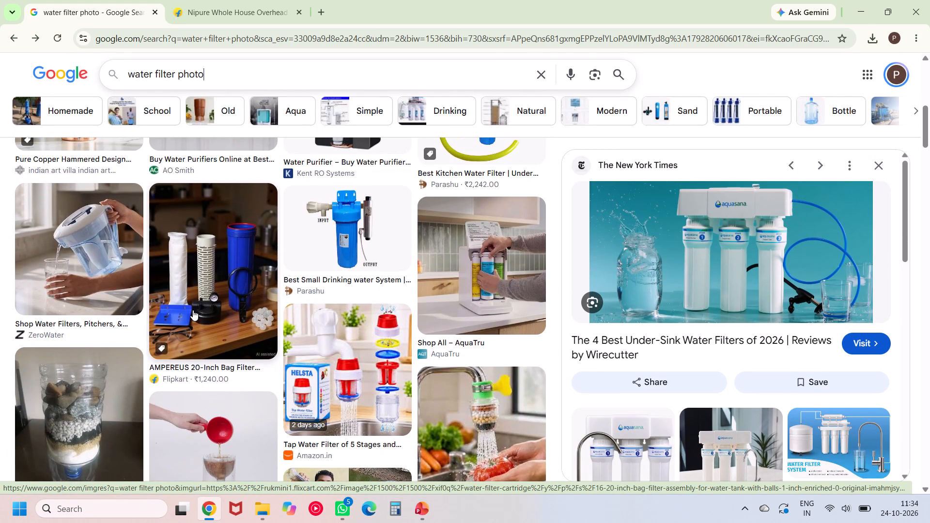
pyautogui.scroll(6, 193, 310)
pyautogui.scroll(-5, 193, 310)
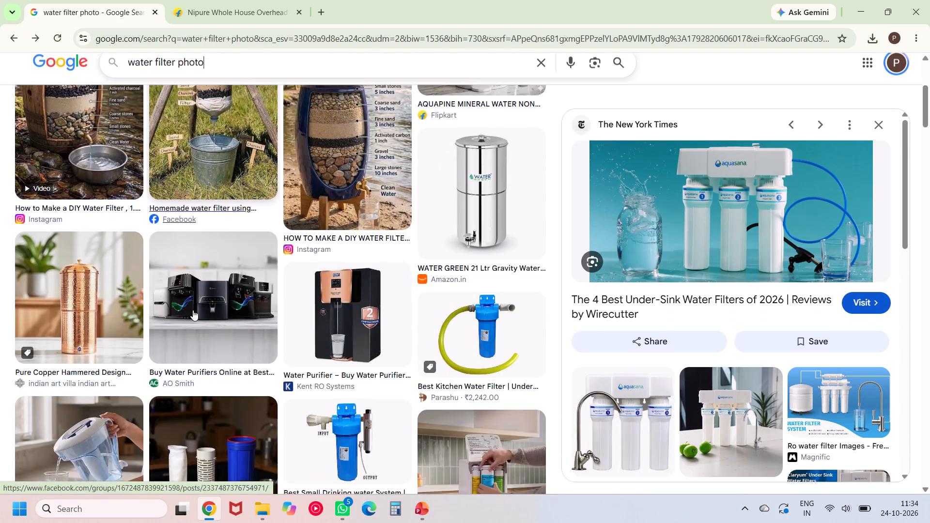
pyautogui.scroll(-10, 193, 310)
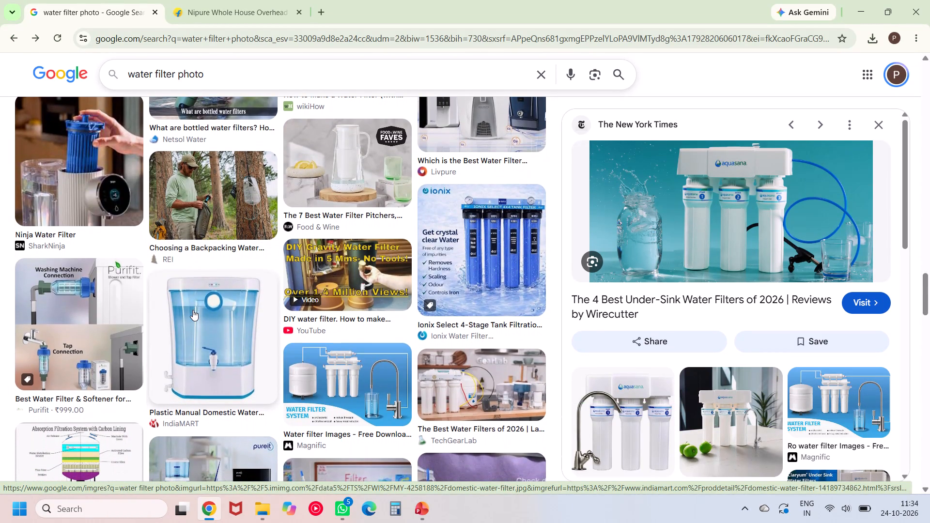
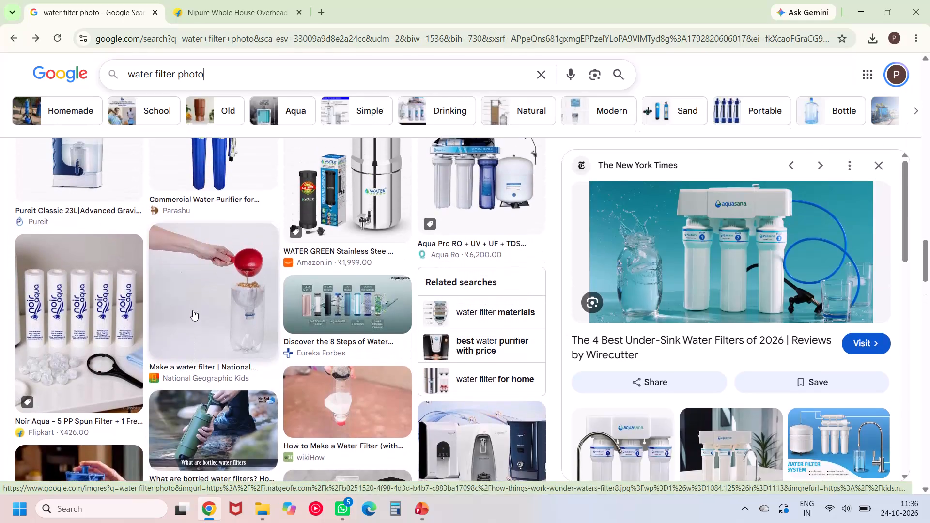
# Examine the "water filter photo" results and the pictures related to the Aquasana under-sink filter for a suitable slide image.
pyautogui.scroll(8, 193, 310)
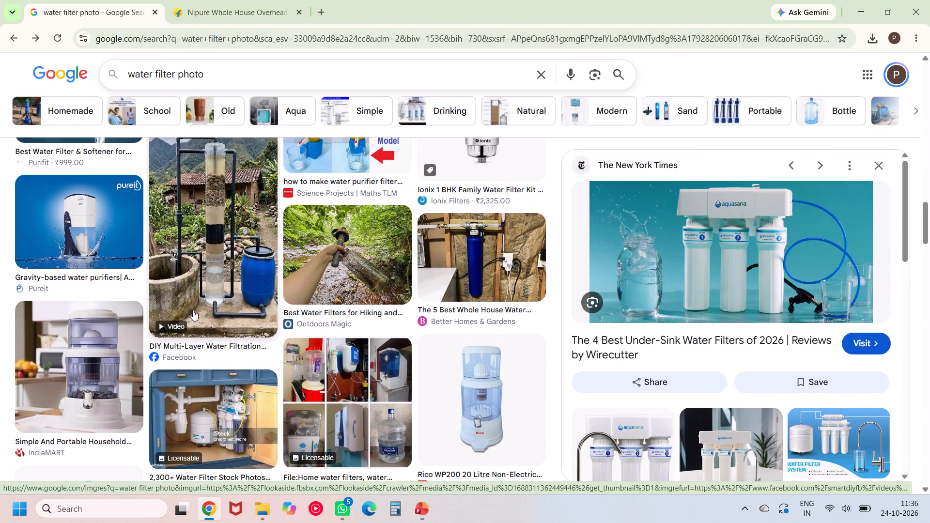
pyautogui.scroll(7, 193, 310)
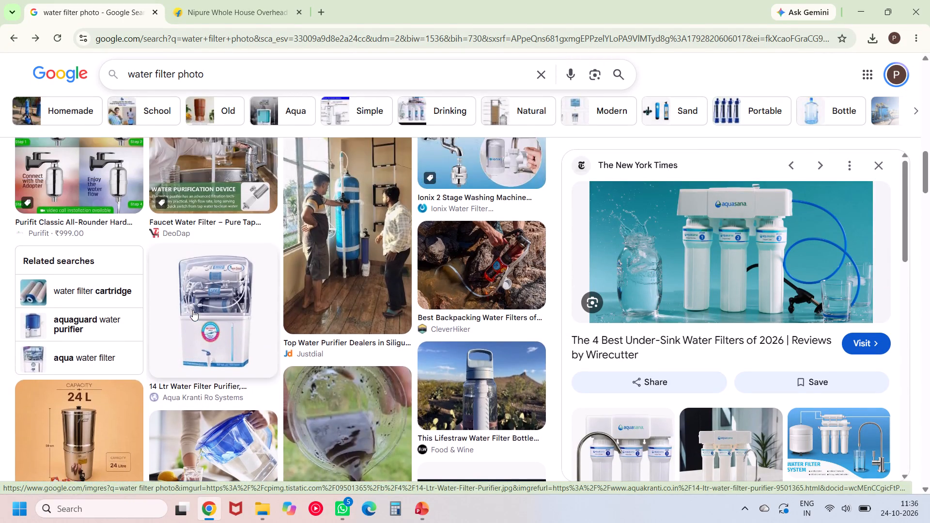
pyautogui.scroll(9, 193, 310)
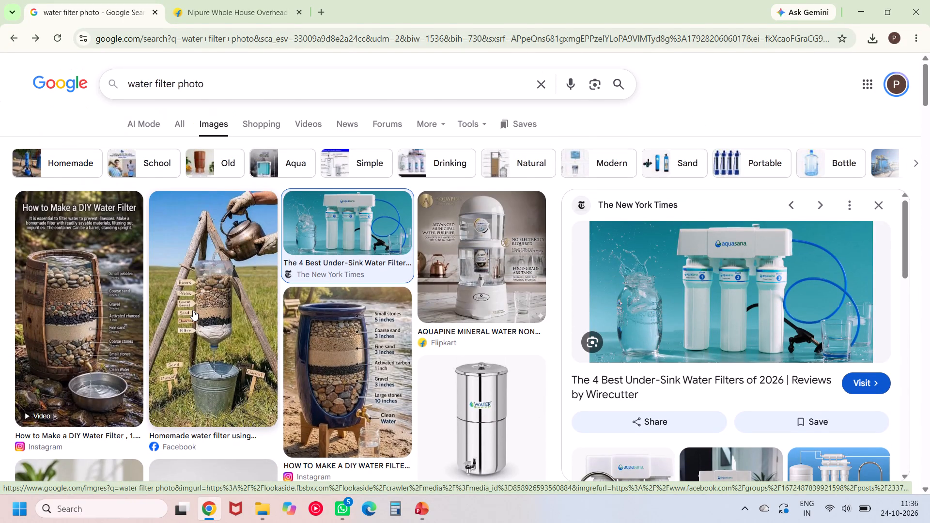
pyautogui.scroll(-5, 708, 368)
pyautogui.hscroll(3, 708, 368)
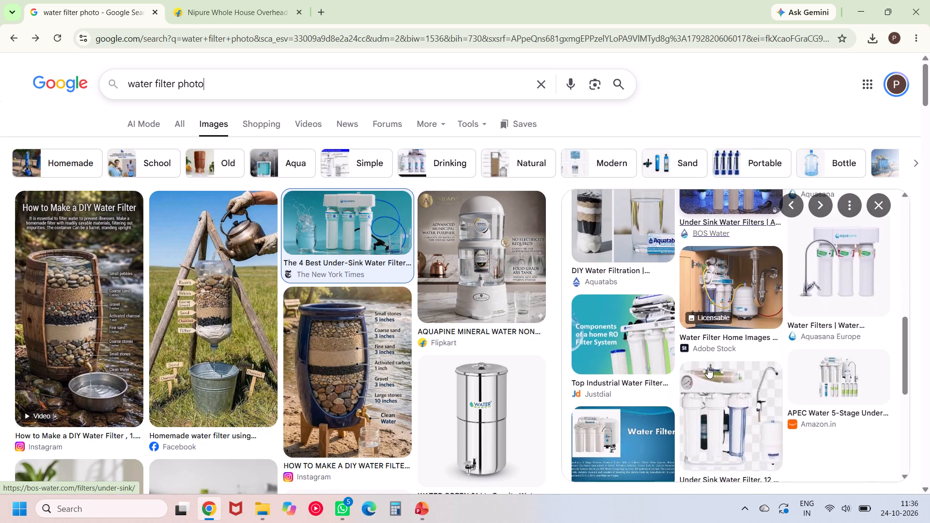
pyautogui.scroll(-4, 708, 368)
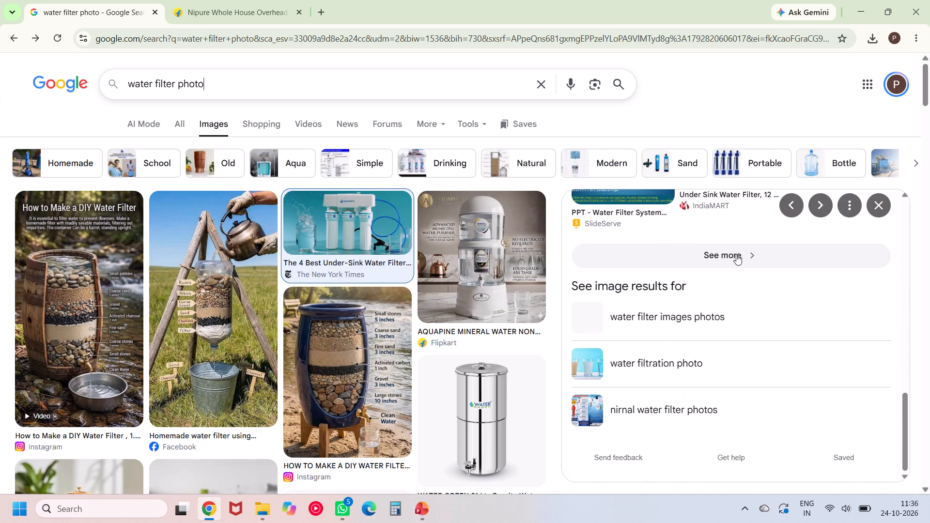
# Show the full set of images related to the Aquasana under-sink filter and examine them for a suitable cartridge picture.
pyautogui.click(736, 254)
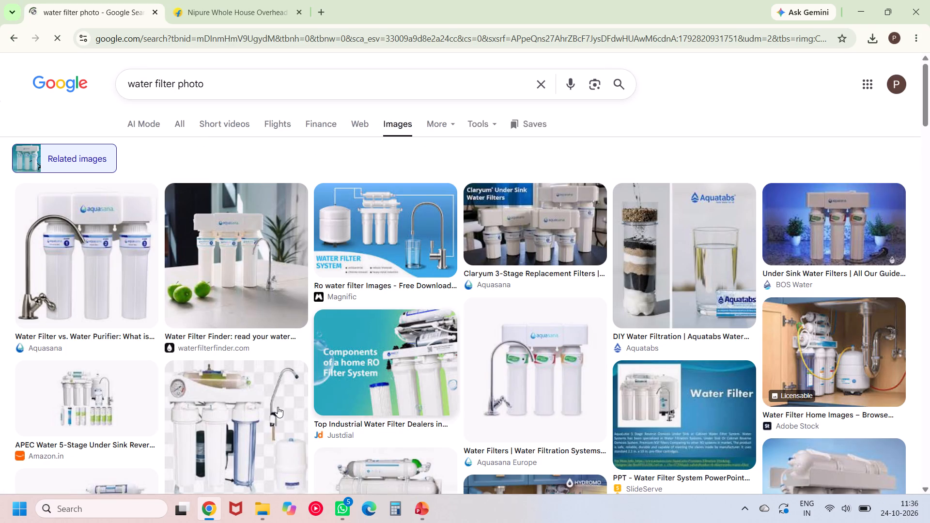
pyautogui.hscroll(8, 278, 407)
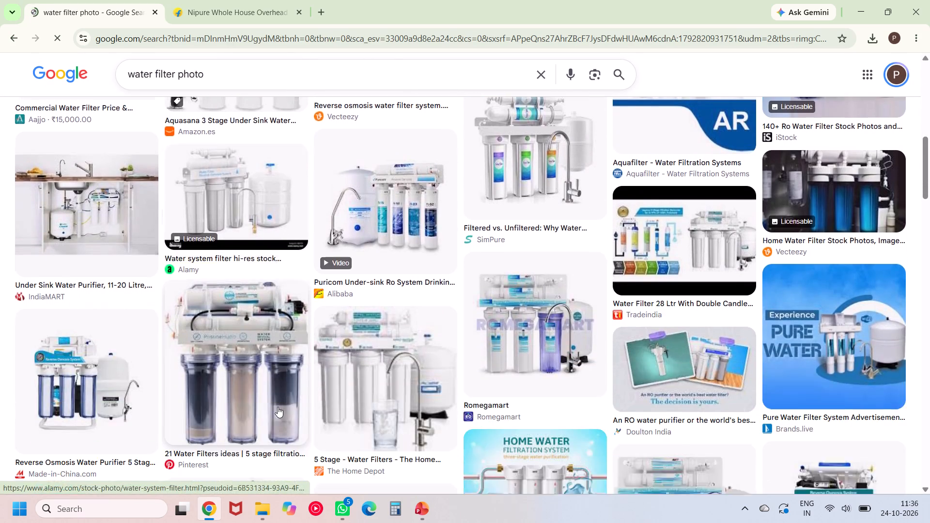
pyautogui.hscroll(2, 278, 407)
pyautogui.scroll(-5, 278, 407)
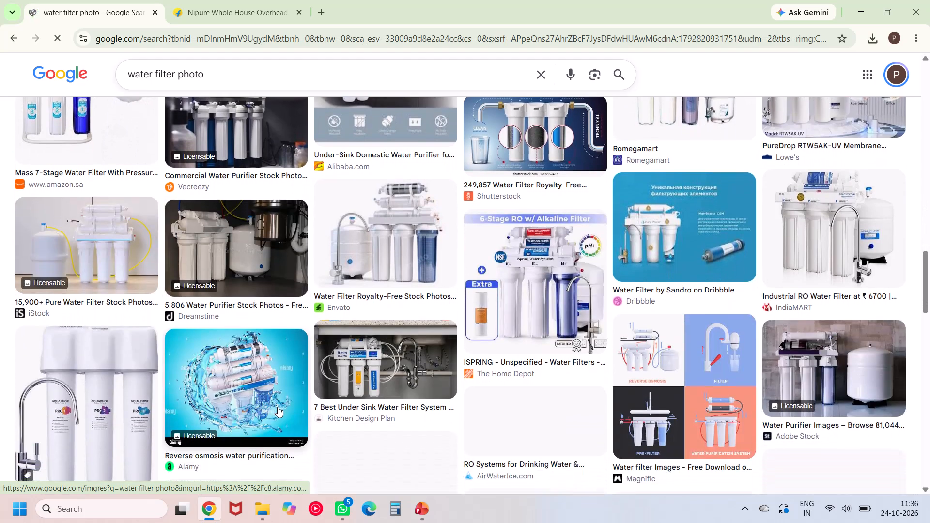
pyautogui.scroll(-8, 278, 407)
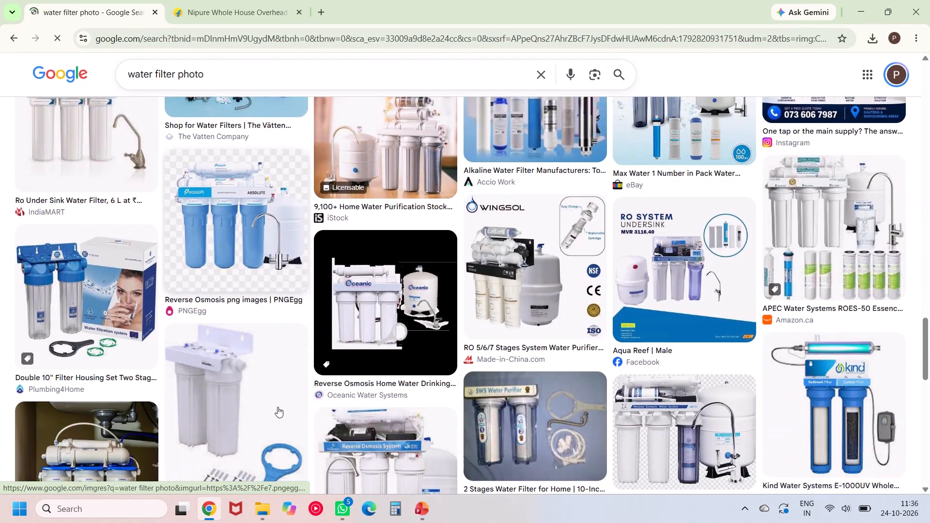
pyautogui.scroll(2, 278, 407)
# Preview the Demand Filtration "Reverse Osmosis vs Regular Filter" image and look over its related pictures.
pyautogui.click(421, 233)
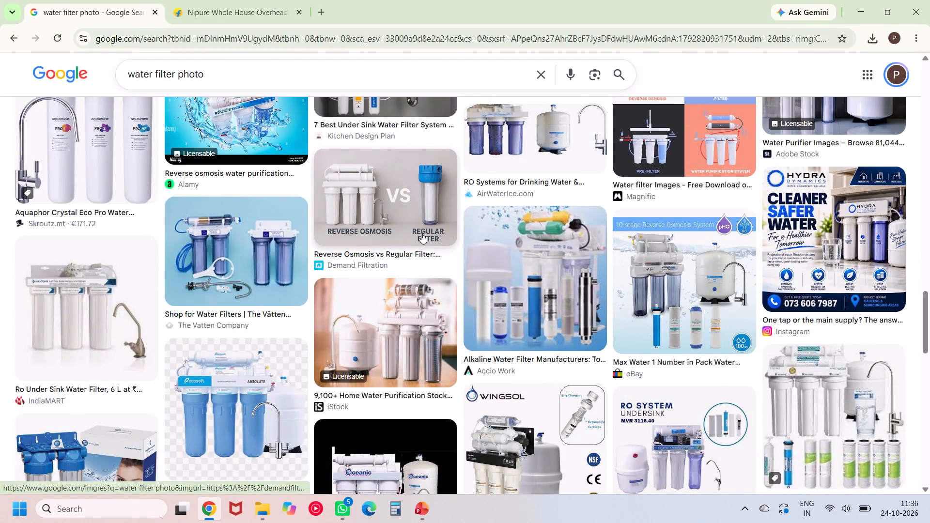
pyautogui.scroll(-3, 773, 360)
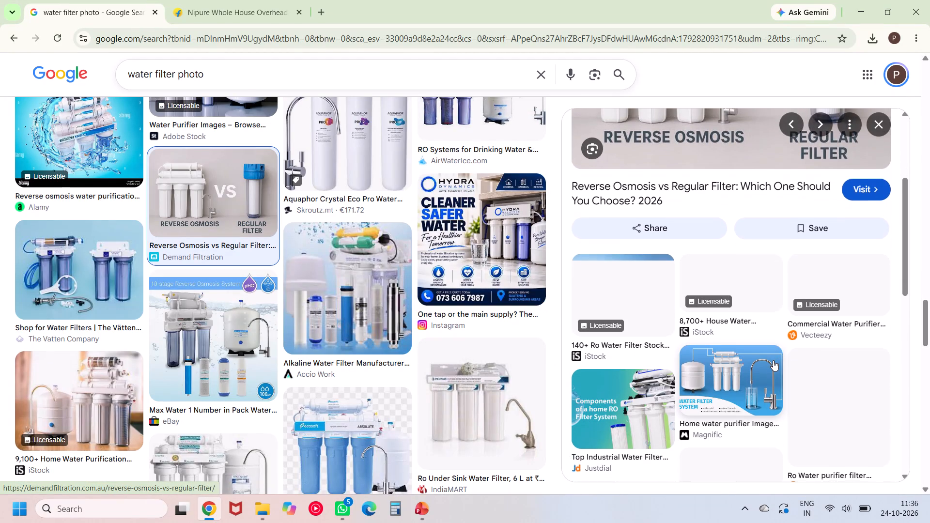
pyautogui.hscroll(3, 773, 360)
pyautogui.scroll(6, 773, 360)
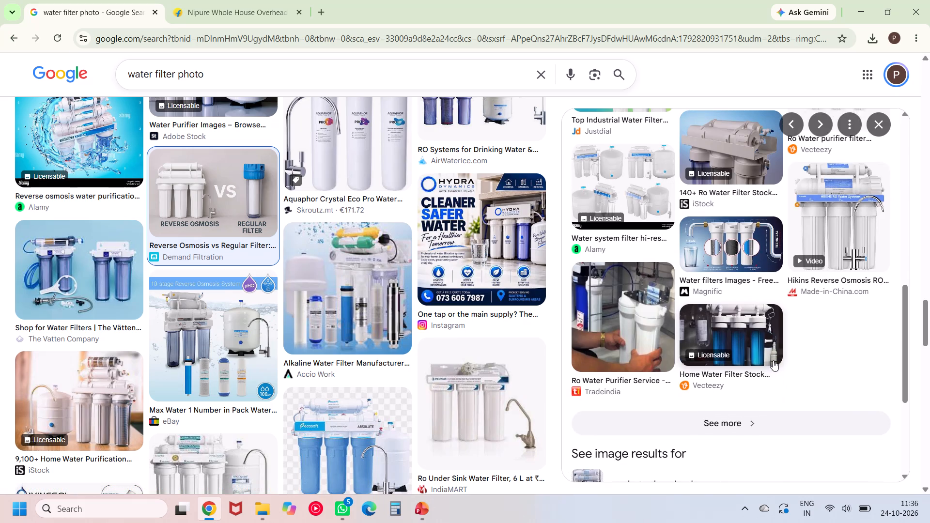
pyautogui.scroll(7, 773, 360)
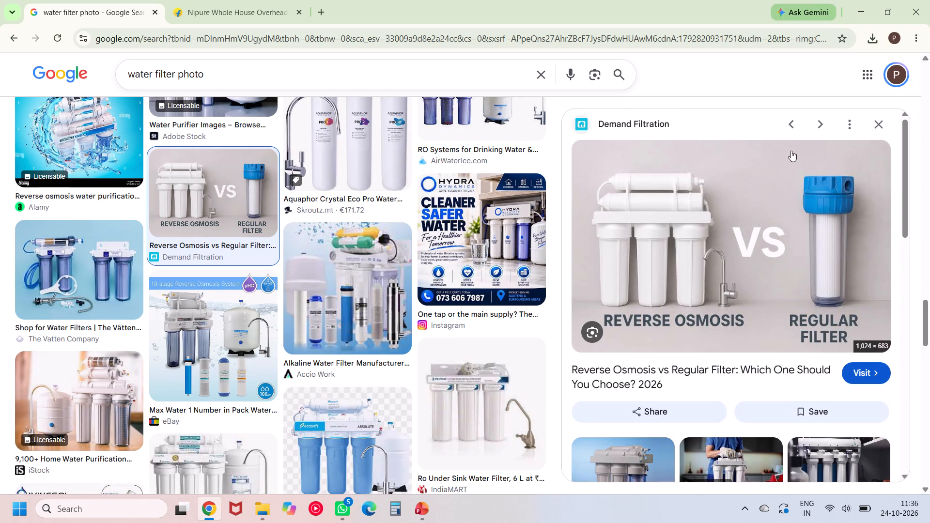
# Run a Google Lens search on the "Reverse Osmosis vs Regular Filter" image and show its visual matches.
pyautogui.moveTo(767, 149); pyautogui.dragTo(799, 253)
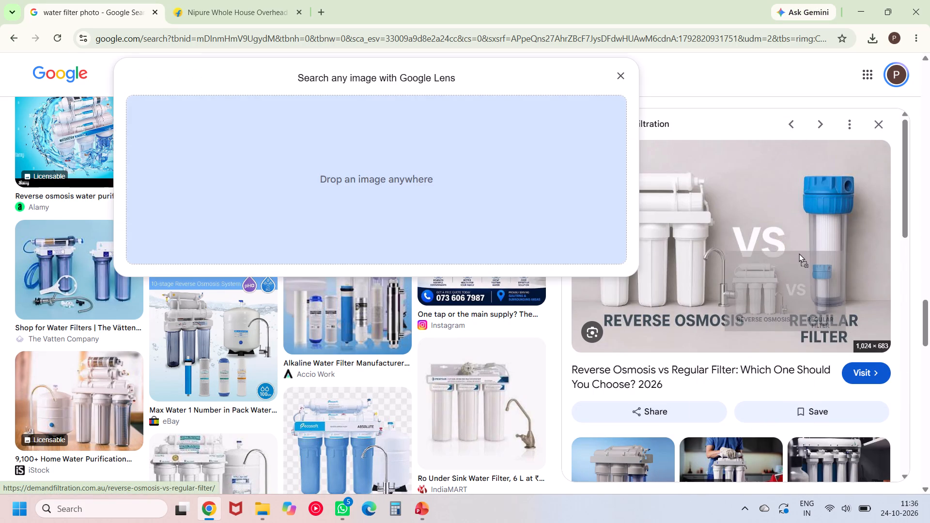
pyautogui.moveTo(799, 253); pyautogui.dragTo(439, 155)
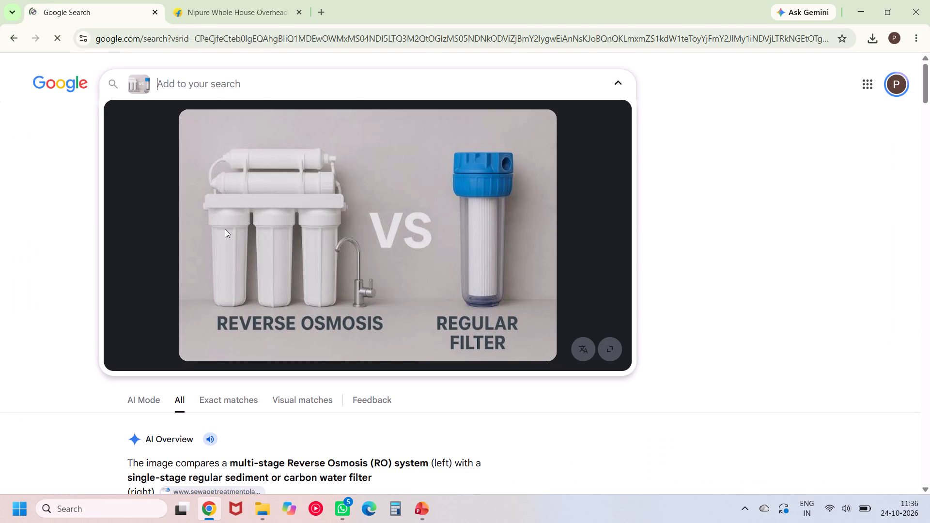
pyautogui.scroll(-6, 225, 229)
pyautogui.scroll(4, 225, 229)
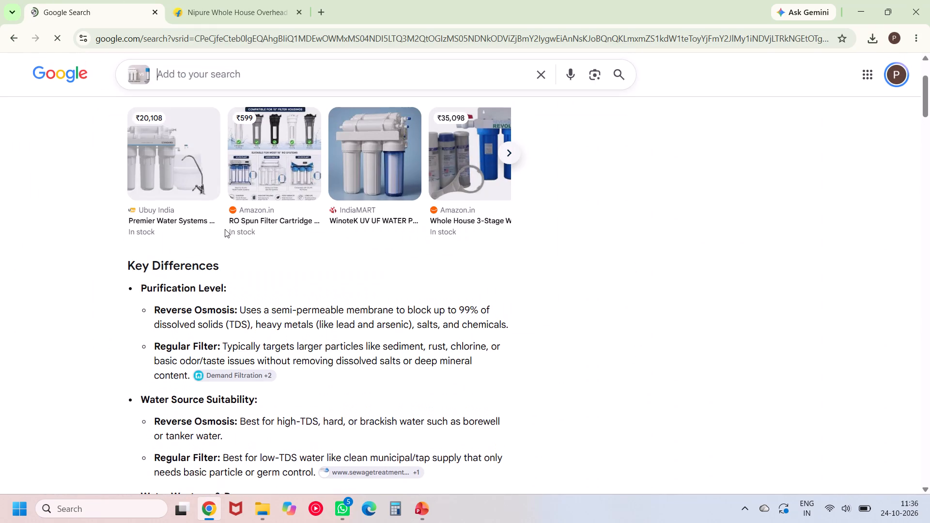
pyautogui.scroll(3, 225, 229)
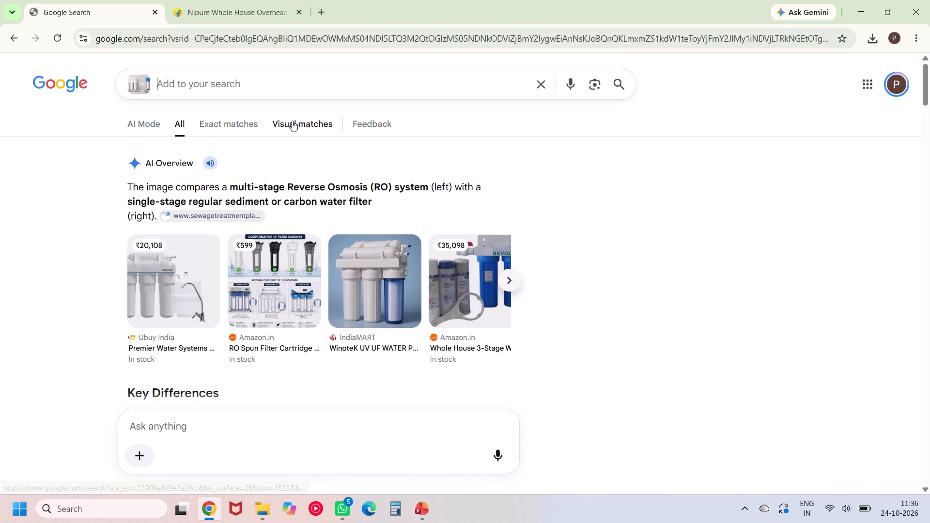
pyautogui.click(292, 121)
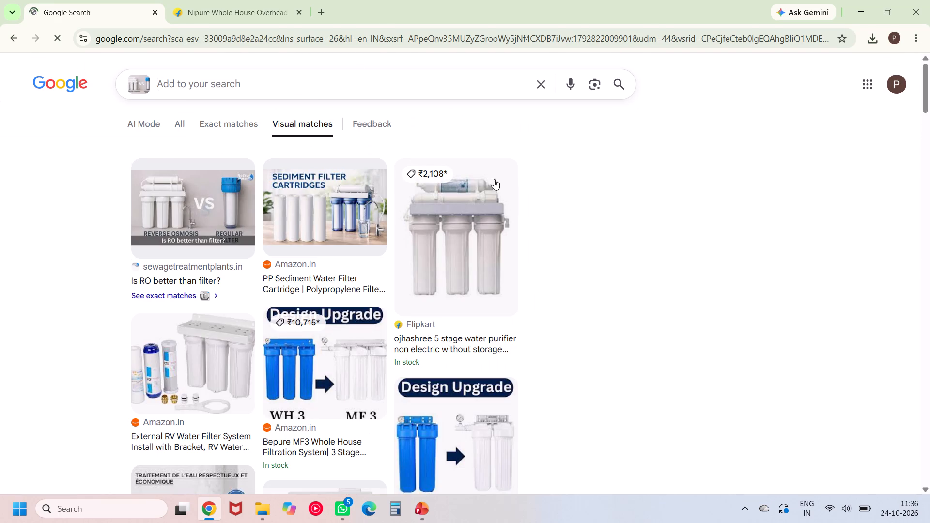
# Examine the visual matches for a clean water filter picture, and return to the Demand Filtration image preview.
pyautogui.scroll(-16, 654, 378)
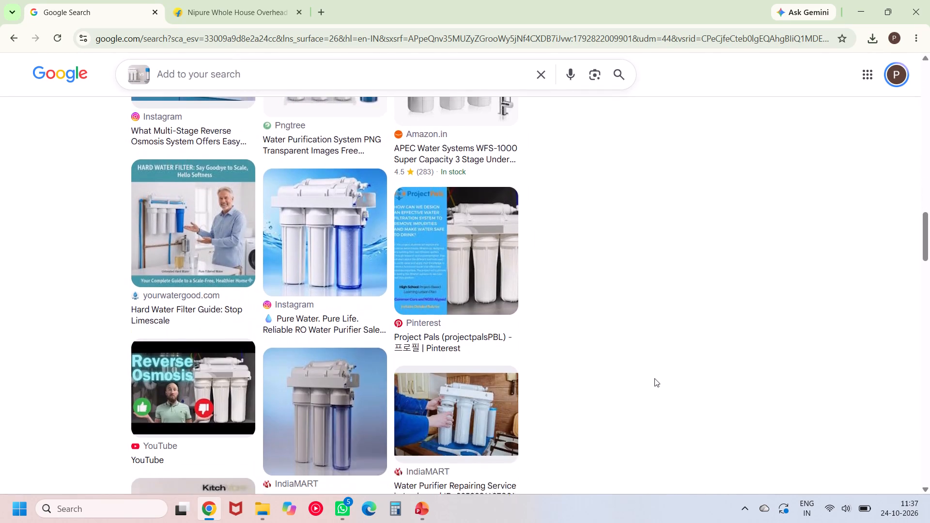
pyautogui.scroll(-4, 654, 378)
pyautogui.scroll(15, 654, 378)
pyautogui.scroll(8, 654, 378)
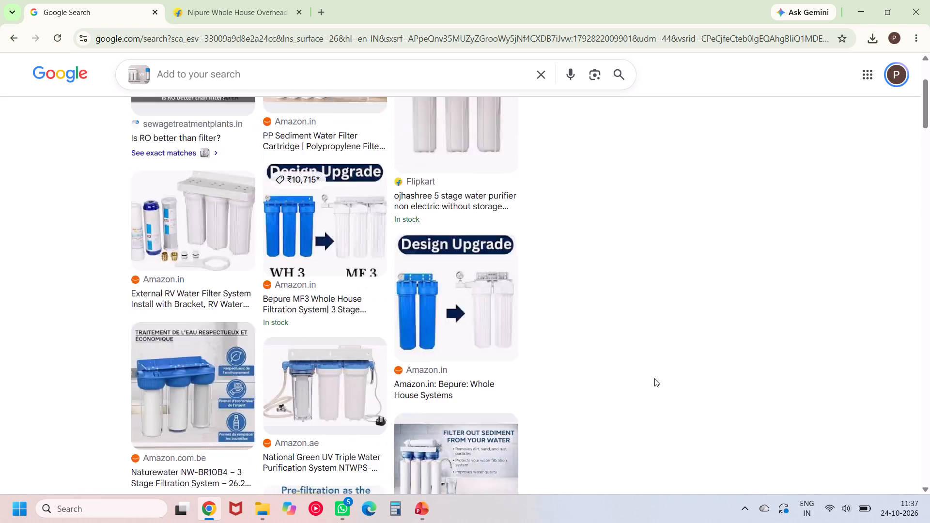
pyautogui.scroll(4, 654, 378)
pyautogui.hscroll(11, 152, 157)
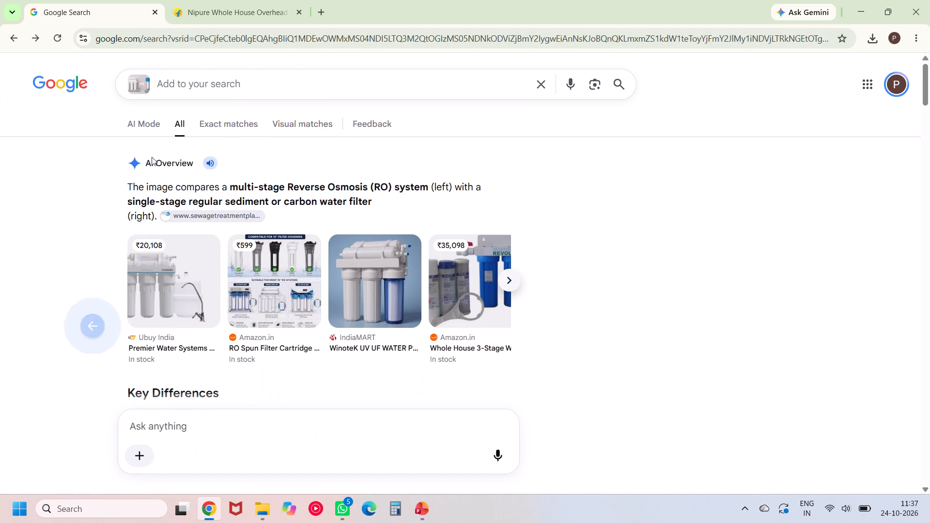
pyautogui.hscroll(9, 152, 157)
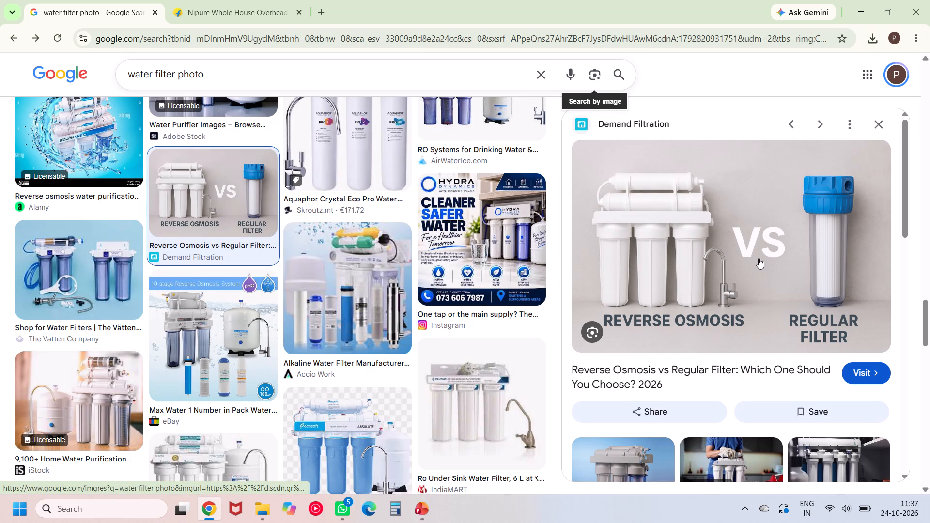
# Open the Demand Filtration article that contains the "Reverse Osmosis vs Regular Filter" image and bring its header picture into view.
pyautogui.keyDown('ctrl'); pyautogui.click(759, 258); pyautogui.keyUp('ctrl')
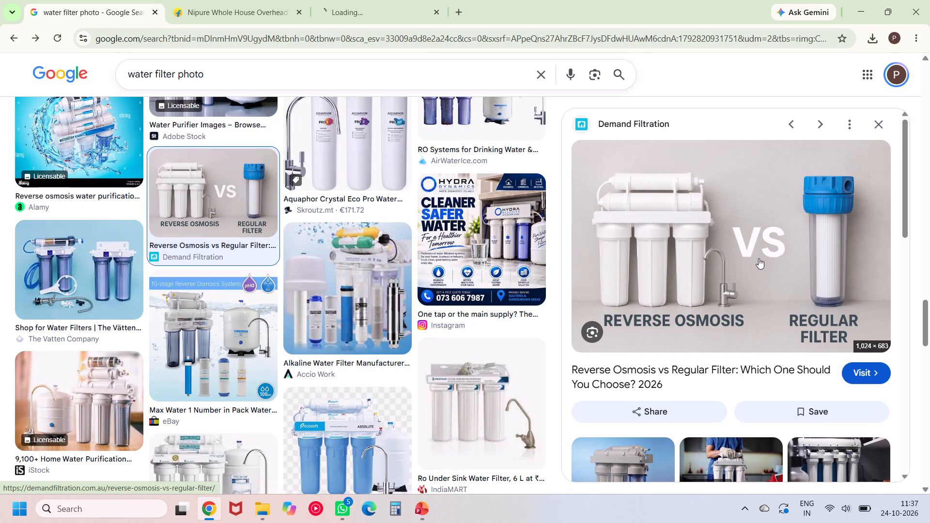
pyautogui.click(424, 0)
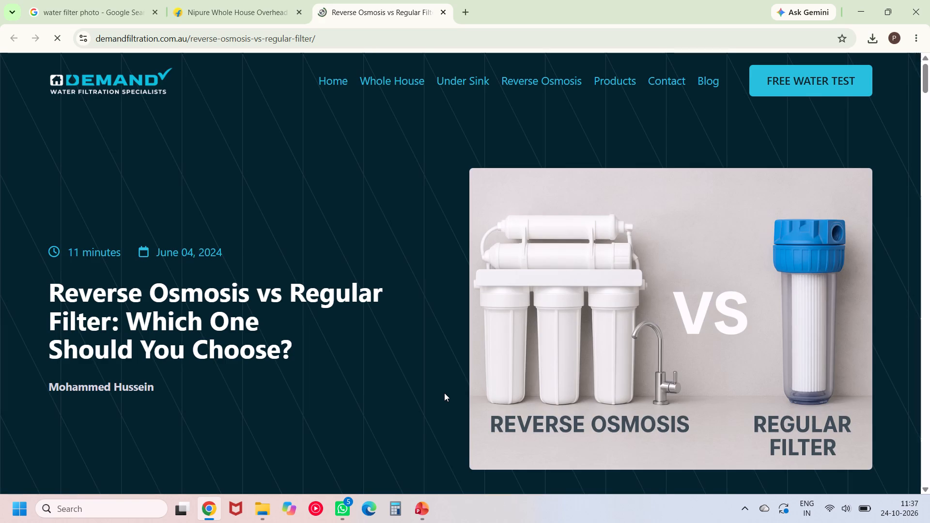
pyautogui.scroll(-3, 444, 393)
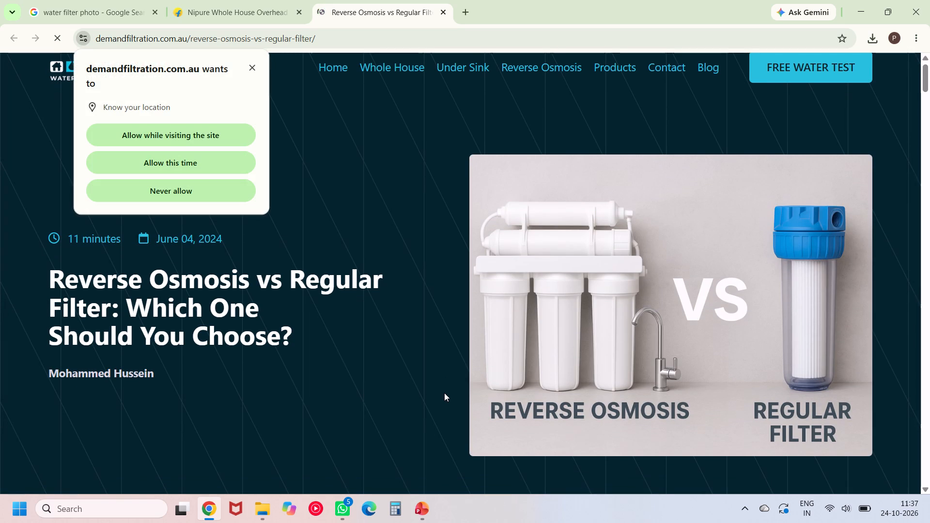
# Inspect the article's header picture in the page code and open its source file Reverse-Osmosis-vs-Regular-filter.png in its own tab.
pyautogui.rightClick(616, 311)
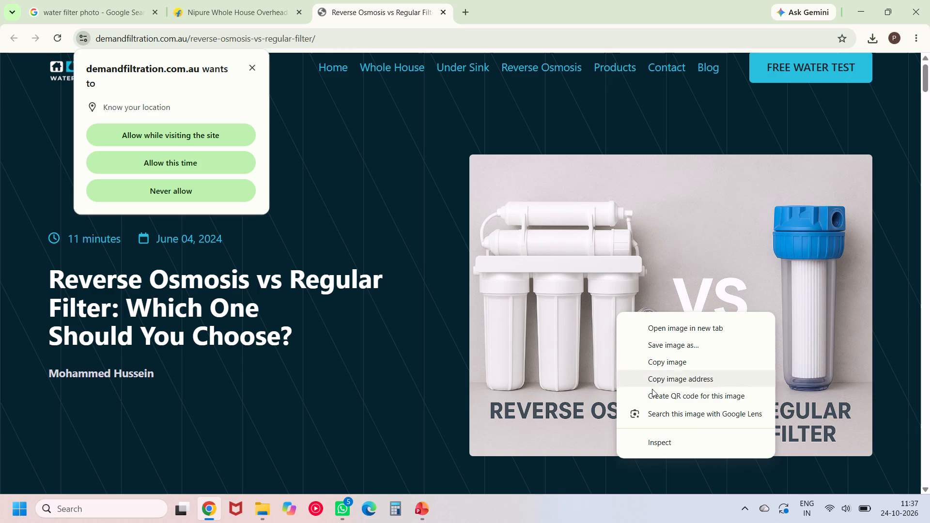
pyautogui.click(683, 446)
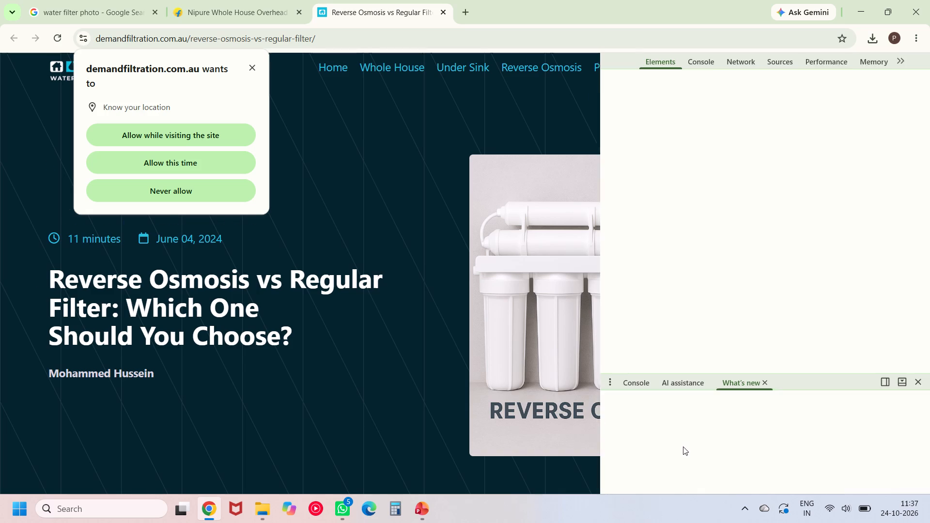
pyautogui.click(613, 58)
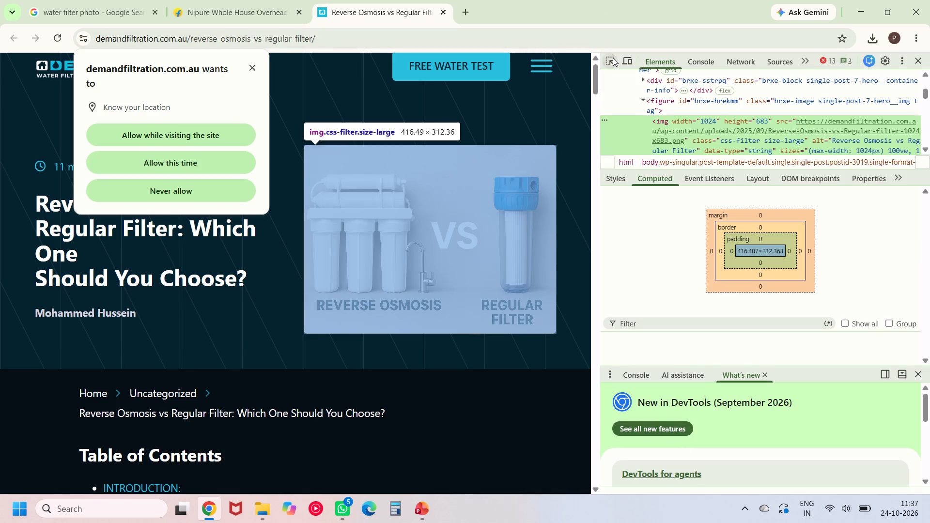
pyautogui.click(509, 210)
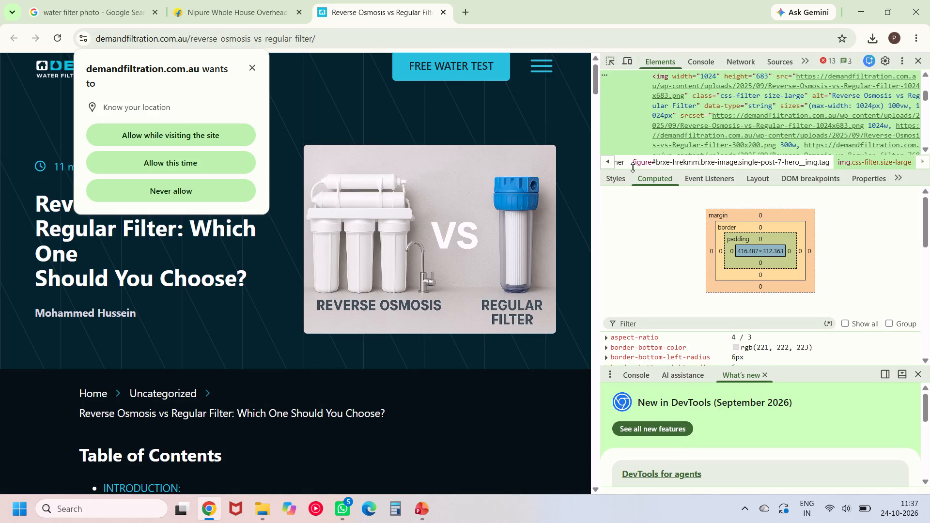
pyautogui.click(758, 131)
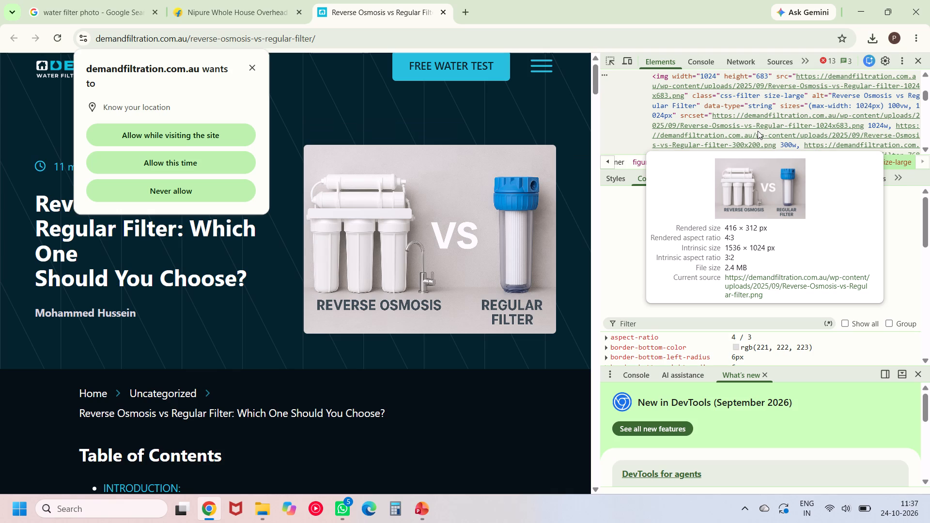
pyautogui.click(744, 294)
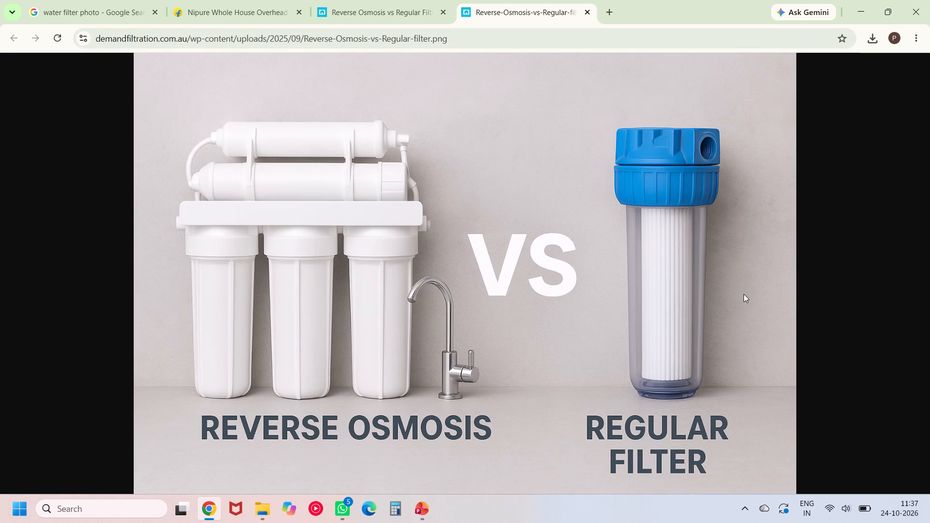
# Capture a rectangular screenshot of only the blue-capped regular filter, leaving out the VS text and the caption below.
pyautogui.press('Print')
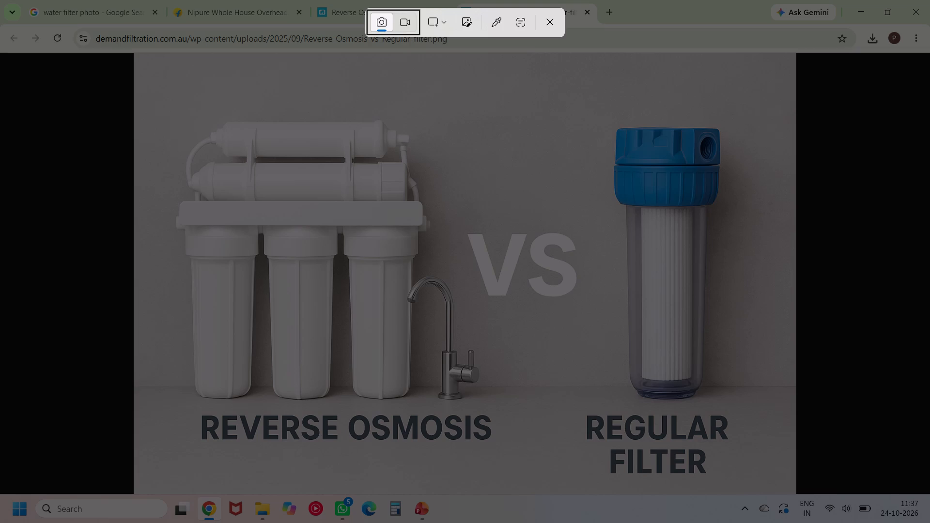
pyautogui.moveTo(581, 104); pyautogui.dragTo(744, 399)
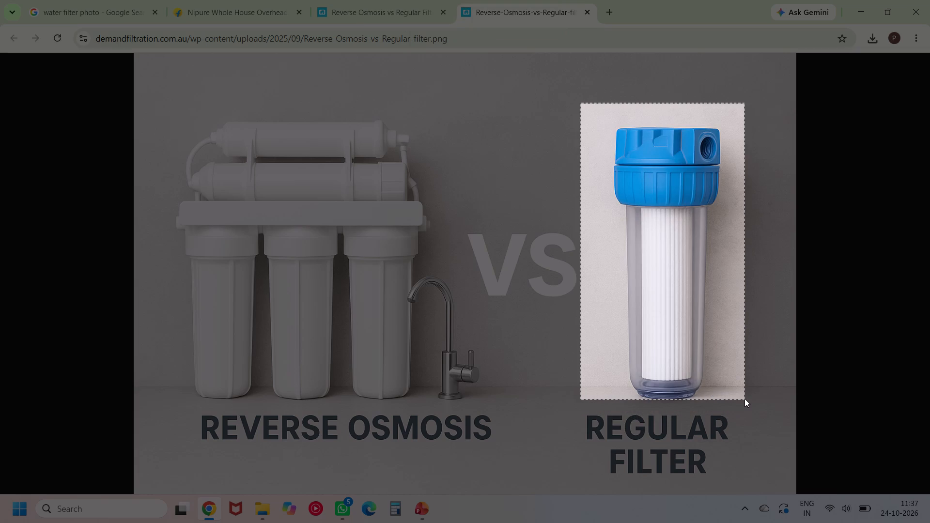
pyautogui.moveTo(744, 399); pyautogui.dragTo(745, 410)
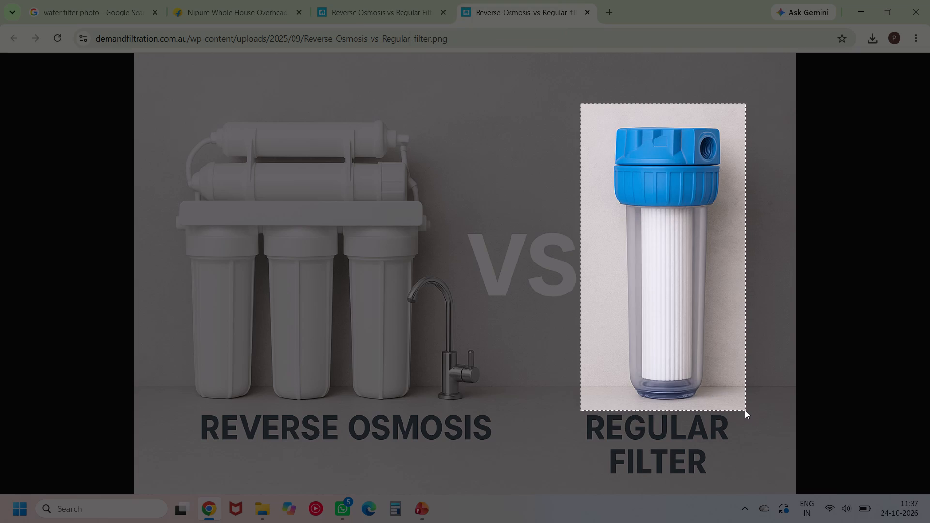
pyautogui.moveTo(745, 410); pyautogui.dragTo(745, 409)
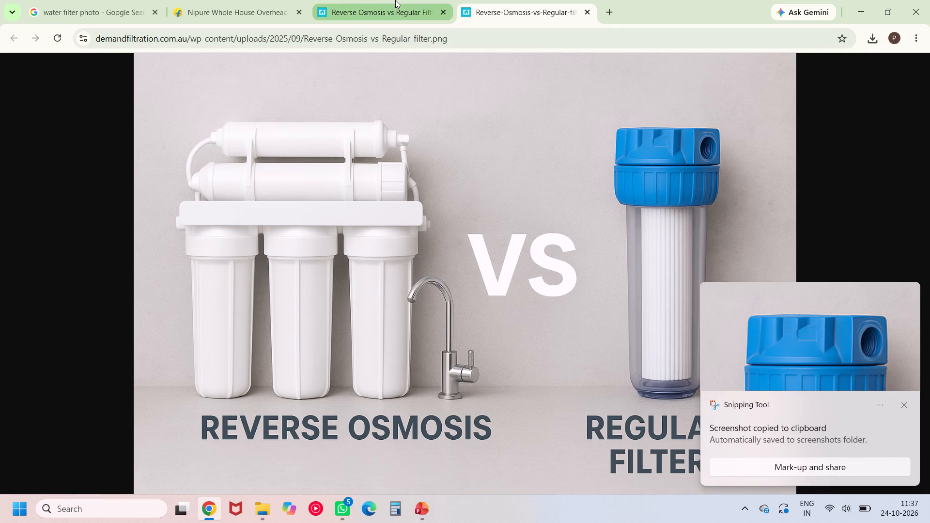
# Open Google in a new tab and run an image search with the captured blue-capped filter screenshot.
pyautogui.click(395, 0)
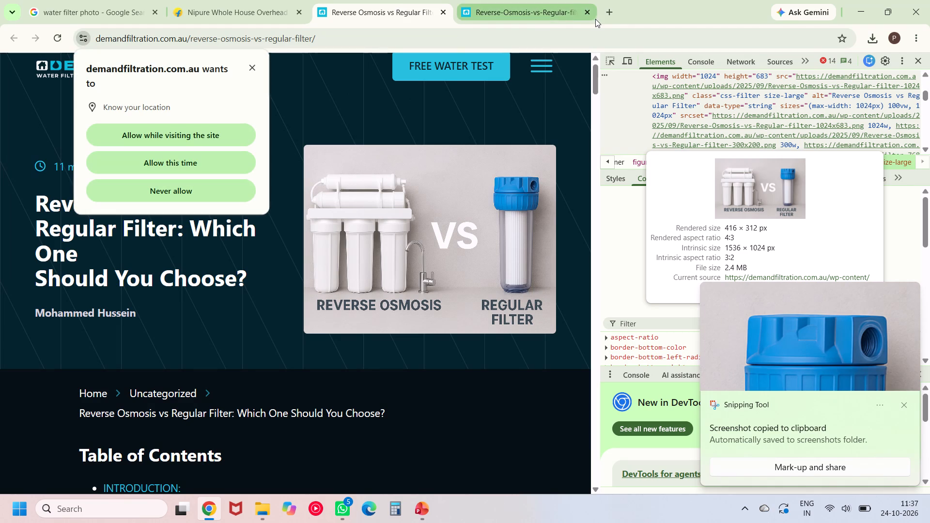
pyautogui.click(602, 14)
pyautogui.press('g')
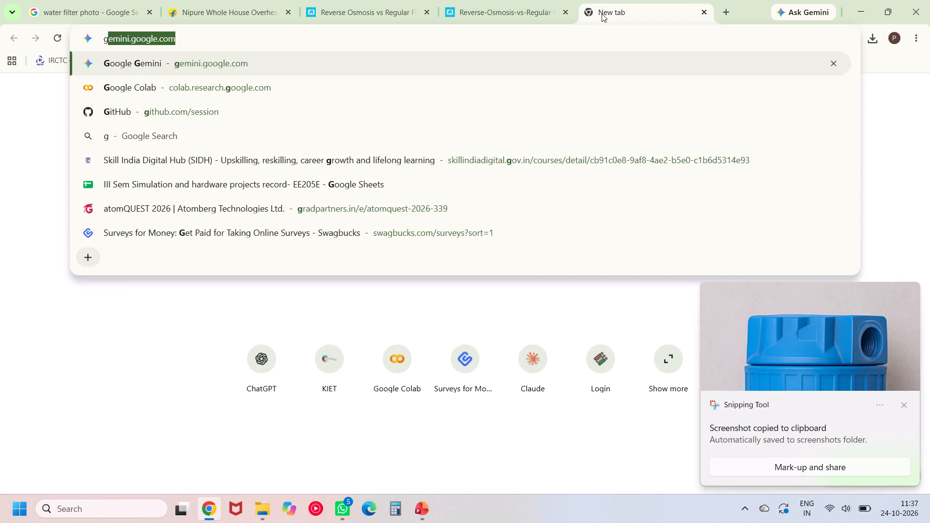
pyautogui.write('oog')
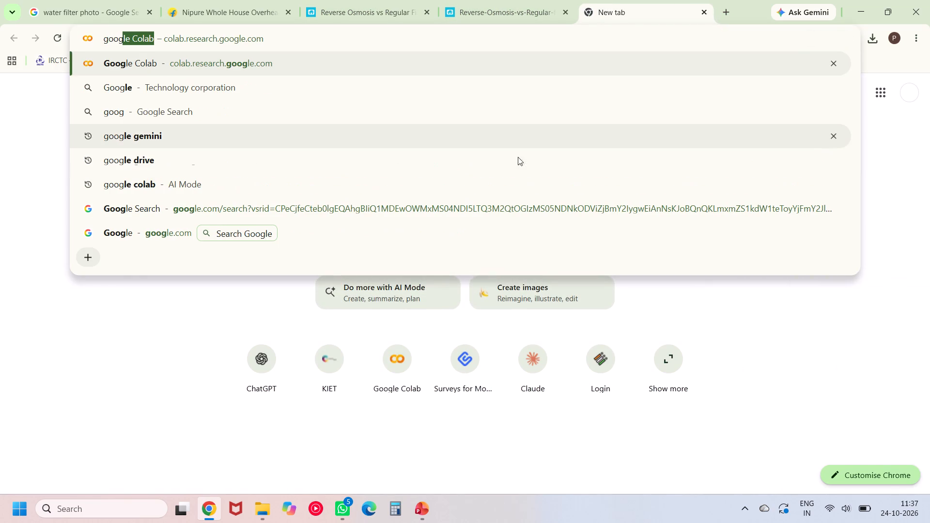
pyautogui.click(429, 239)
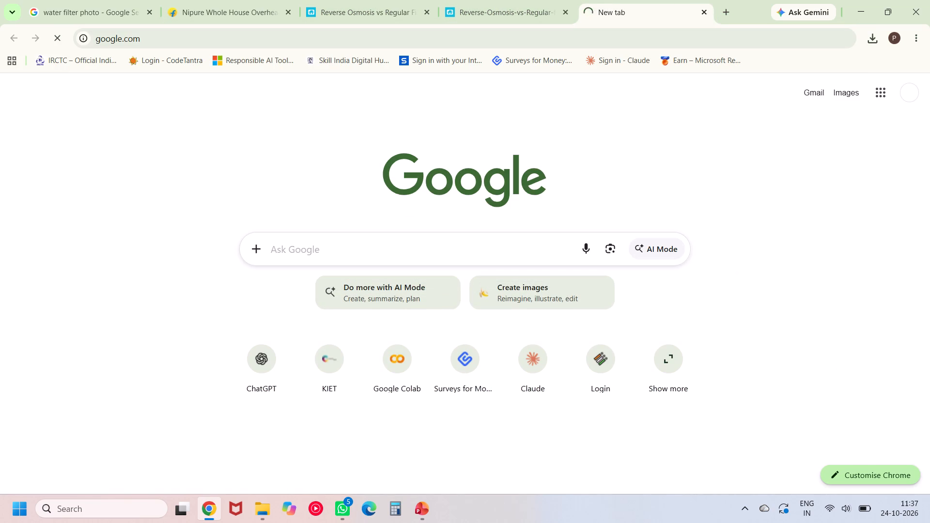
pyautogui.click(590, 230)
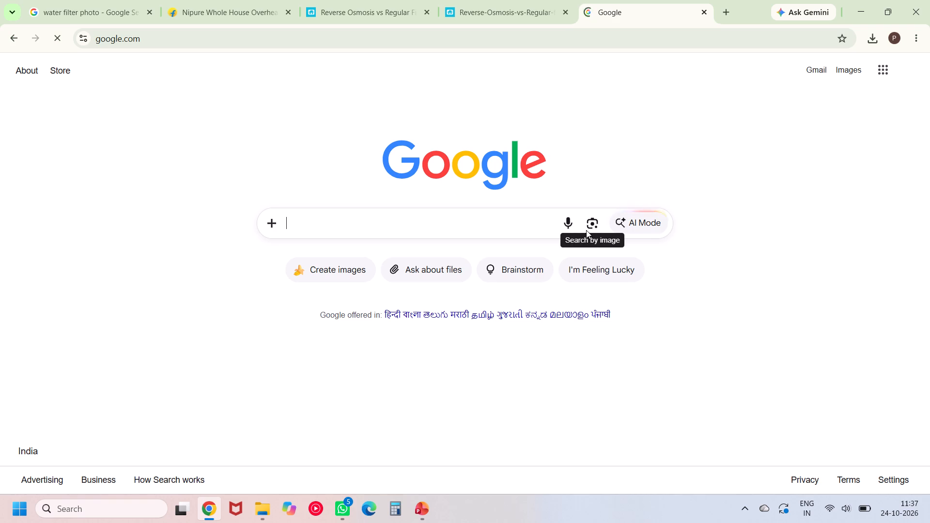
pyautogui.click(593, 220)
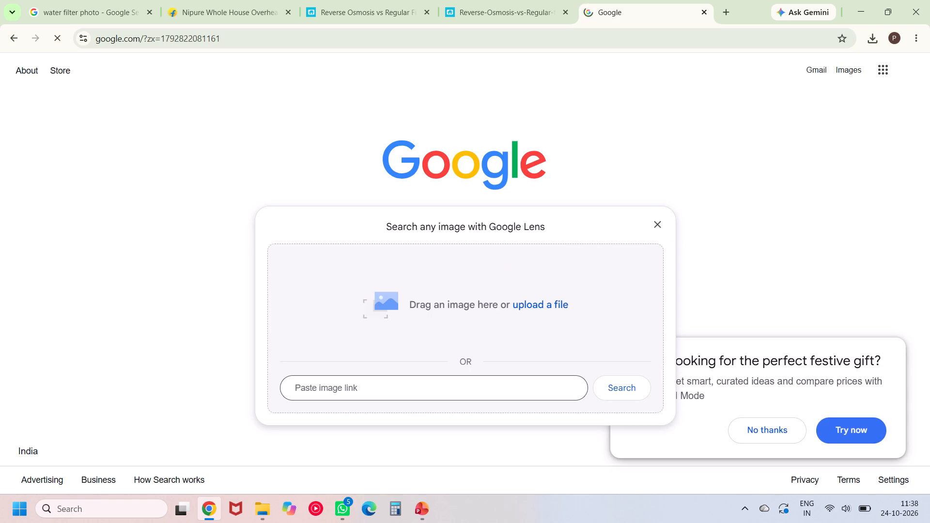
pyautogui.hotkey('ctrl', 'v')
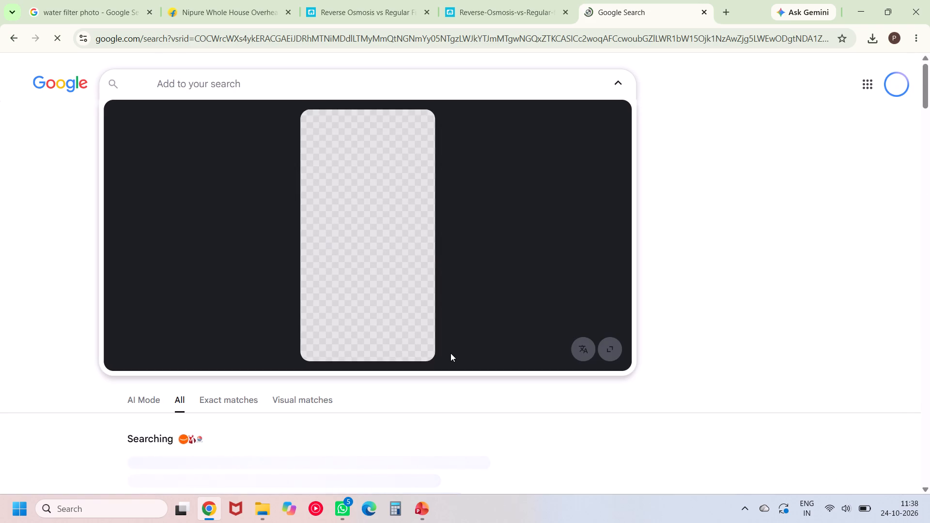
# Examine the overall image search results for a clean picture of a blue-capped water filter.
pyautogui.scroll(-5, 450, 353)
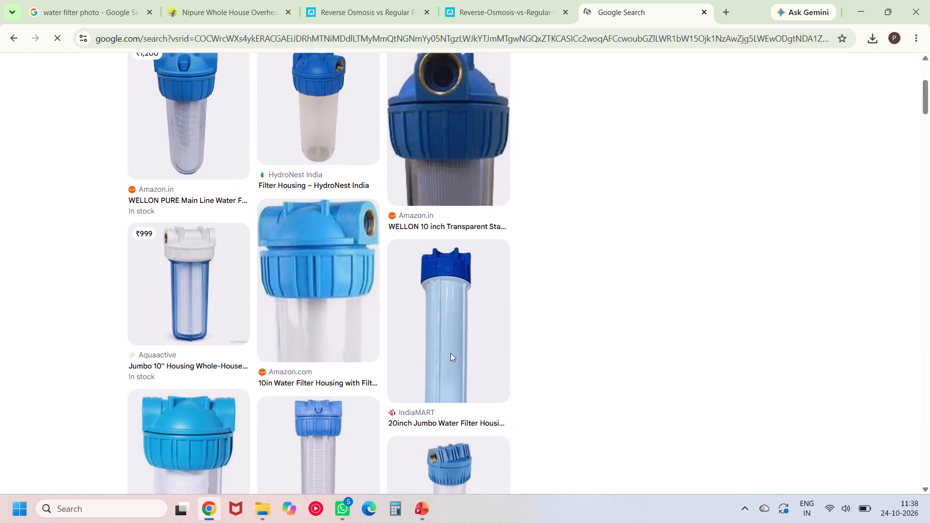
pyautogui.scroll(-8, 450, 353)
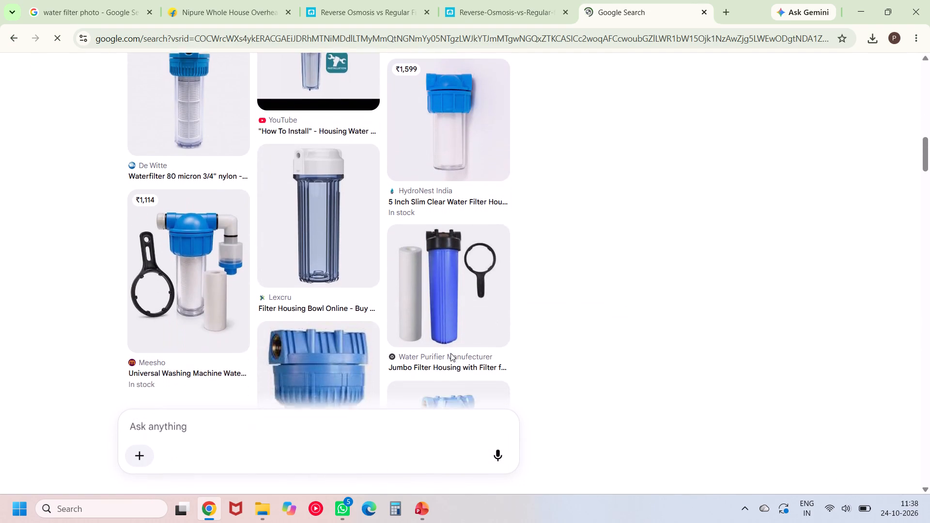
pyautogui.scroll(-3, 450, 353)
pyautogui.scroll(11, 450, 353)
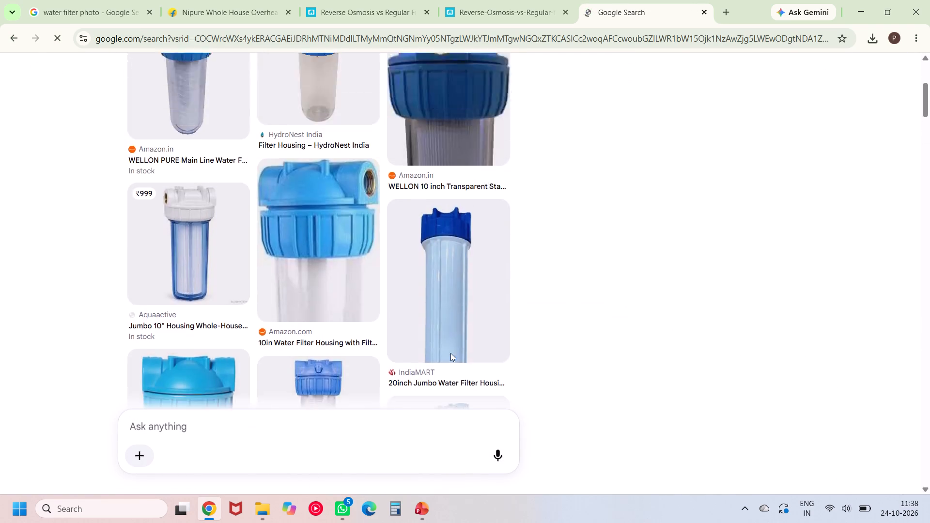
pyautogui.scroll(4, 450, 353)
# Examine the visual matches of the captured filter screenshot for a suitable single-cartridge filter picture.
pyautogui.click(296, 122)
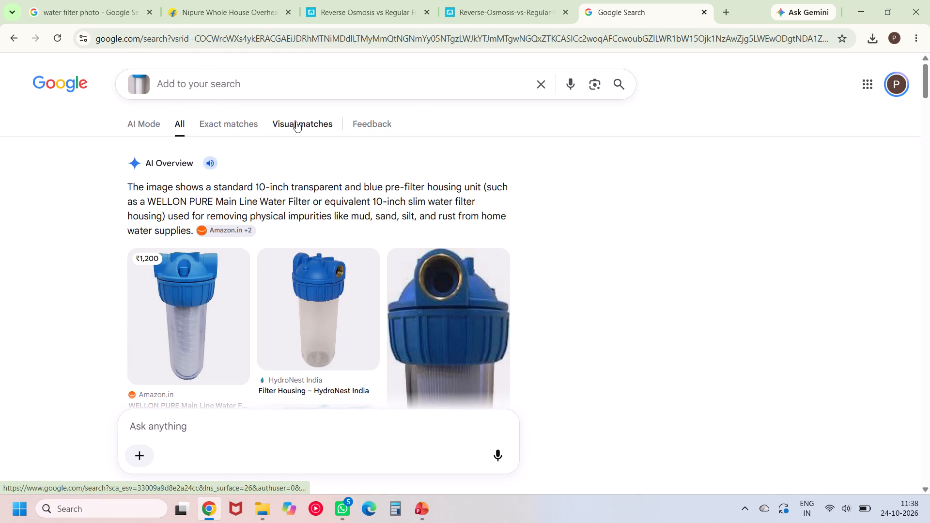
pyautogui.scroll(-8, 398, 339)
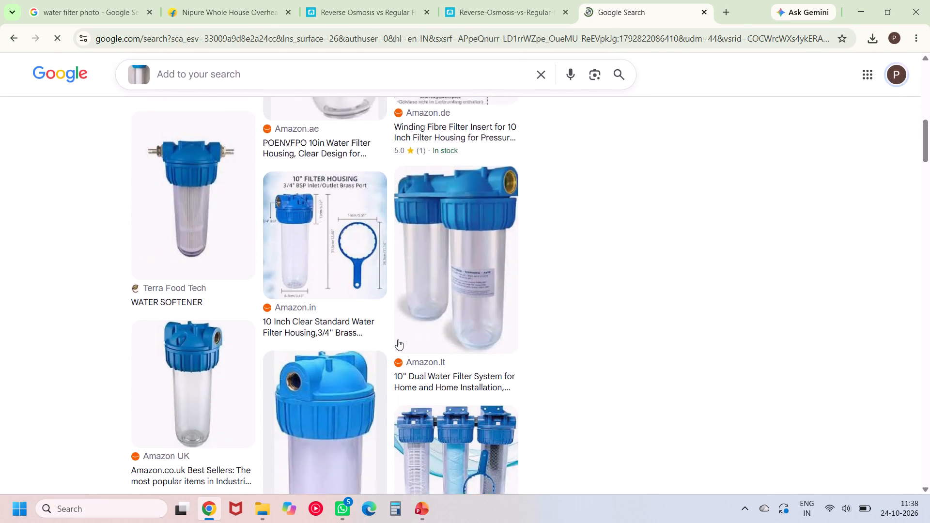
pyautogui.scroll(-11, 398, 339)
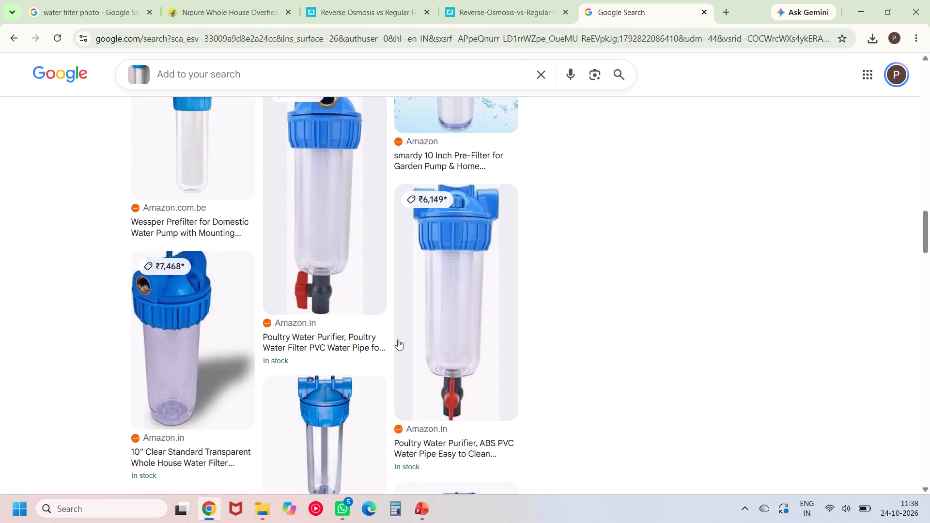
pyautogui.scroll(-2, 398, 339)
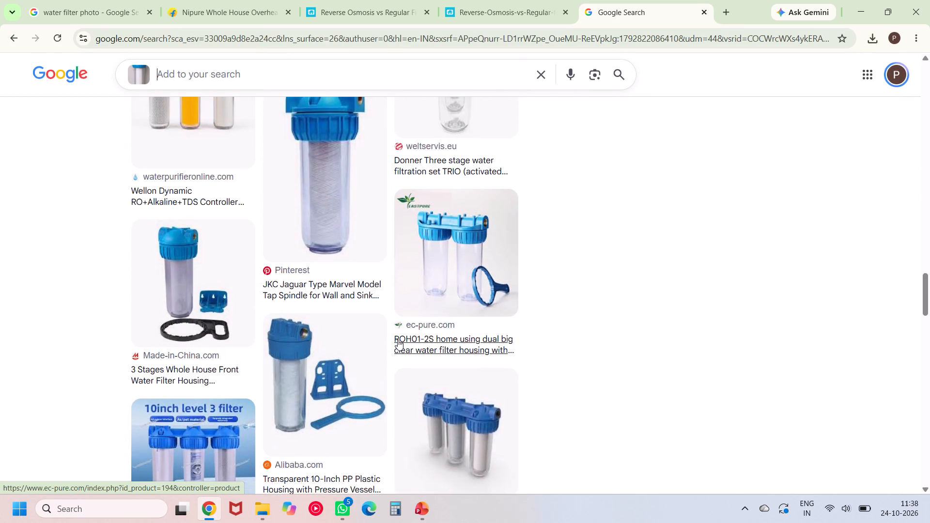
pyautogui.scroll(-6, 398, 339)
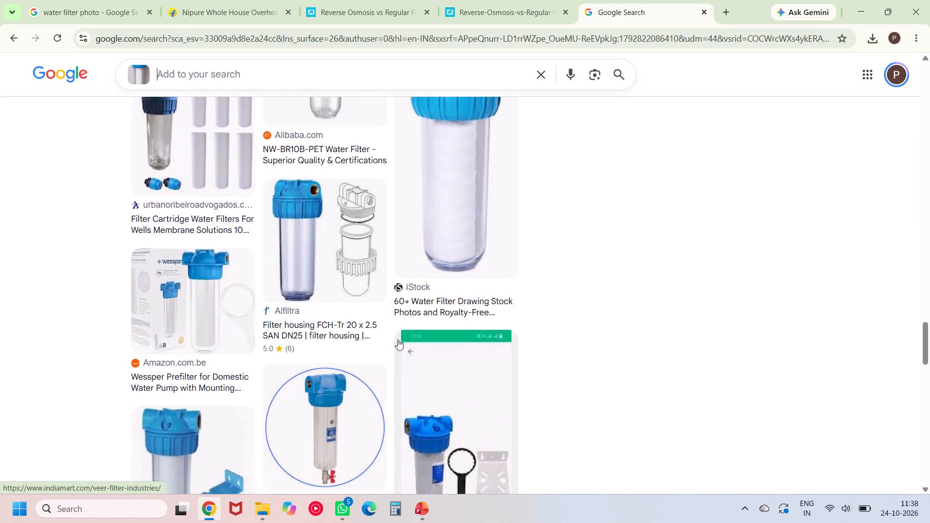
pyautogui.scroll(-5, 398, 339)
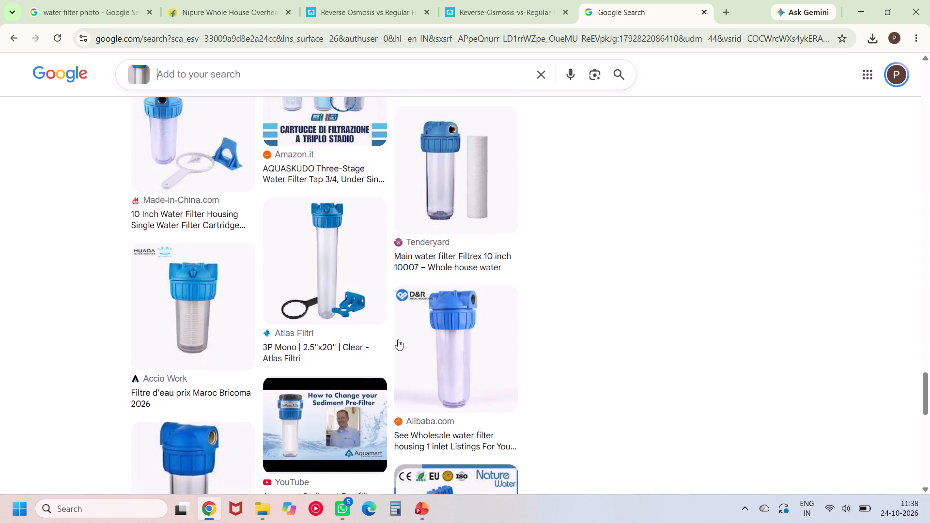
pyautogui.scroll(-1, 398, 339)
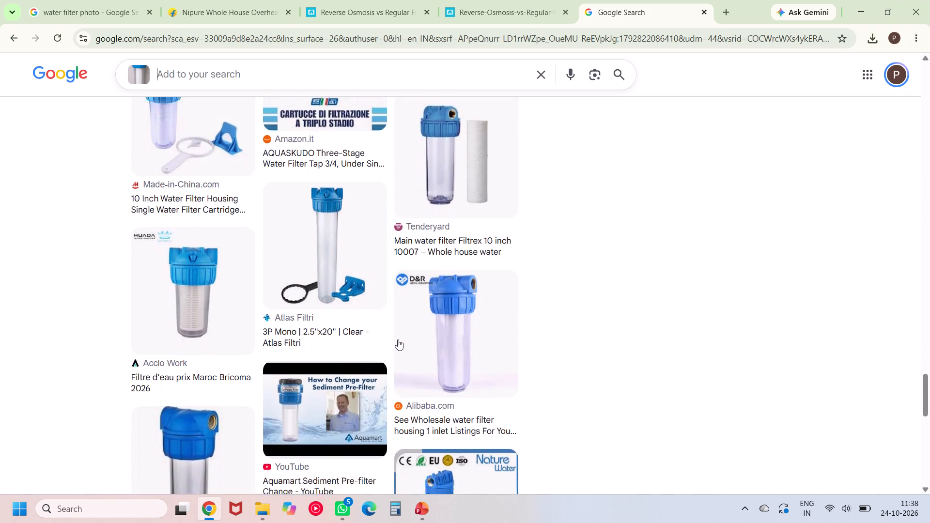
pyautogui.scroll(-8, 398, 339)
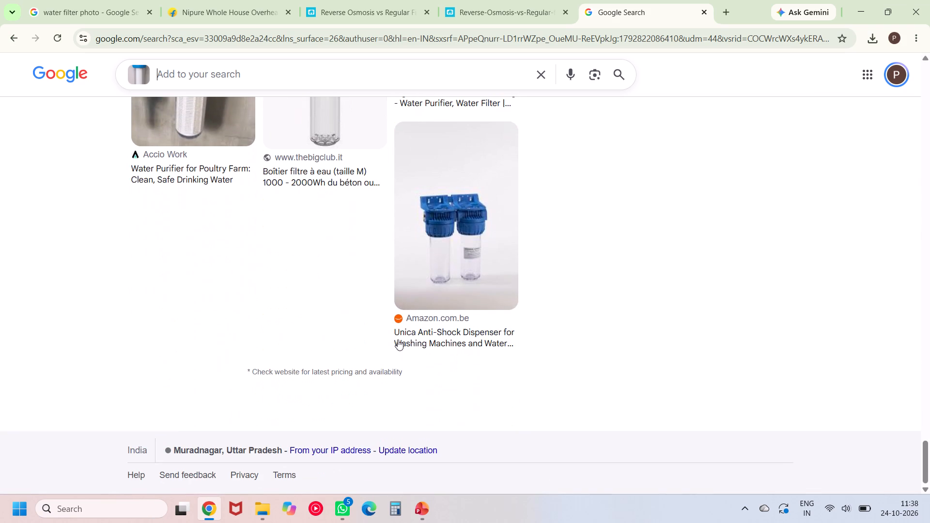
pyautogui.scroll(18, 398, 339)
pyautogui.scroll(19, 398, 339)
pyautogui.scroll(16, 398, 339)
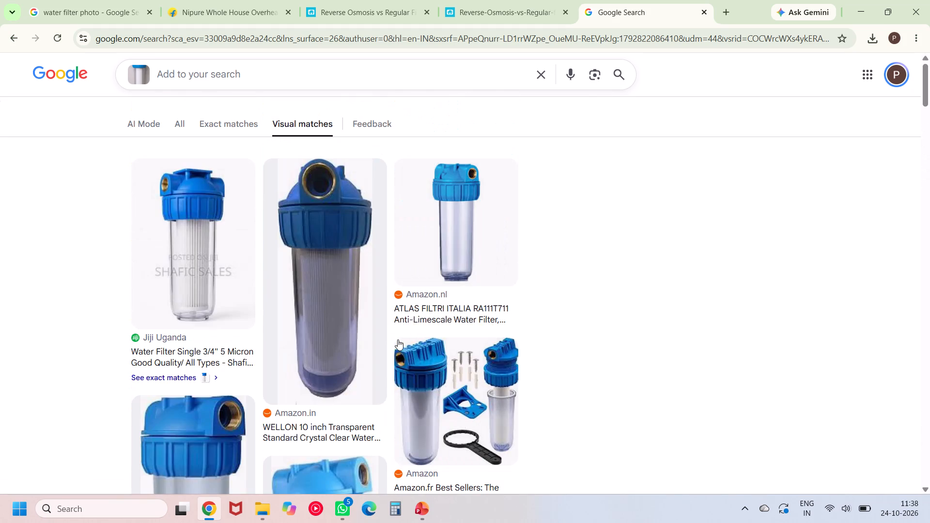
# Refine the image search with the word "filter" and examine the visual matches for a suitable cartridge picture.
pyautogui.click(255, 87)
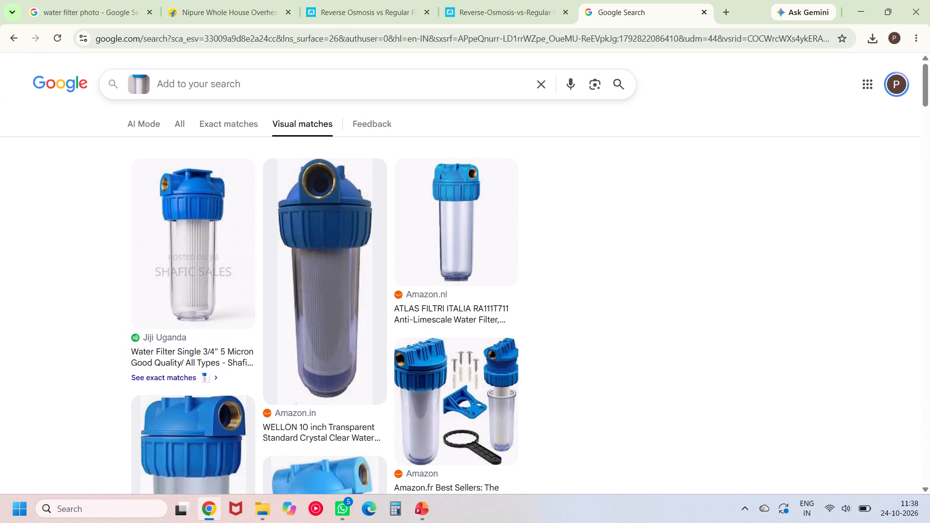
pyautogui.write('filter')
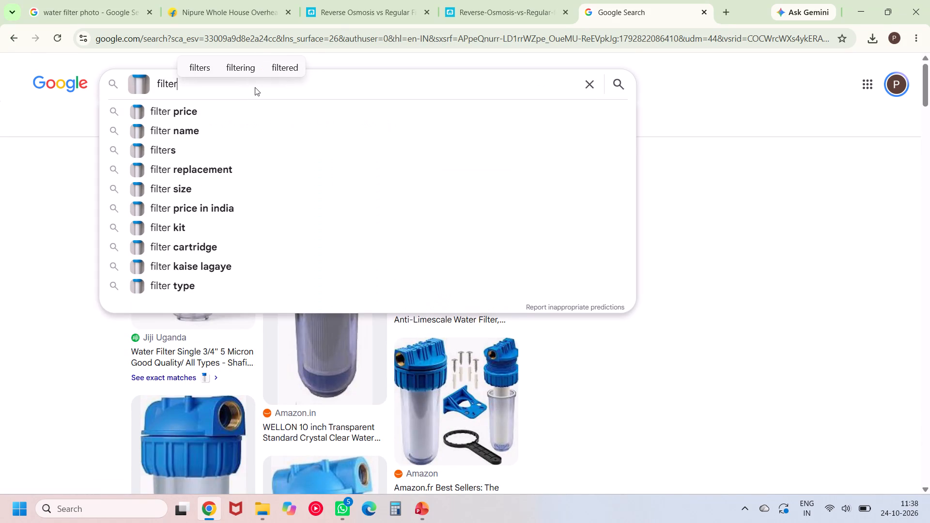
pyautogui.press('space')
pyautogui.press('Return')
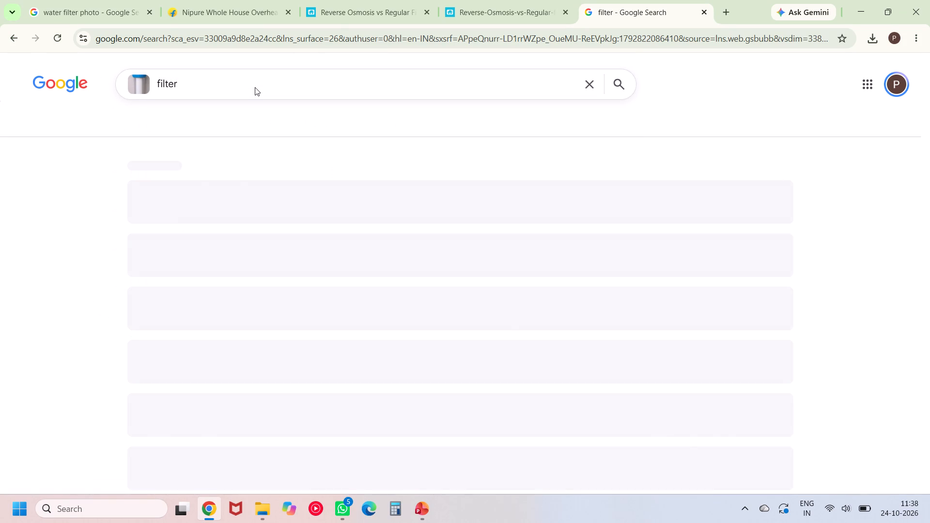
pyautogui.scroll(-7, 221, 350)
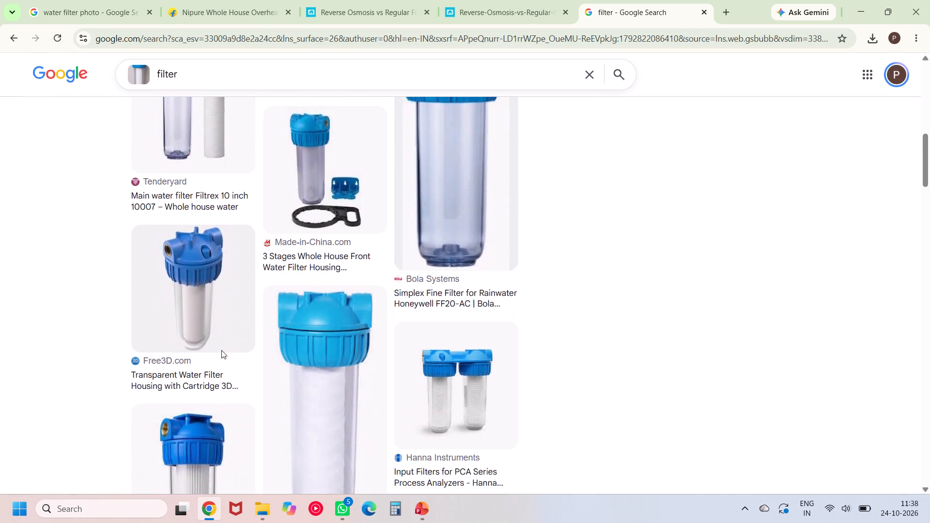
pyautogui.scroll(-13, 221, 350)
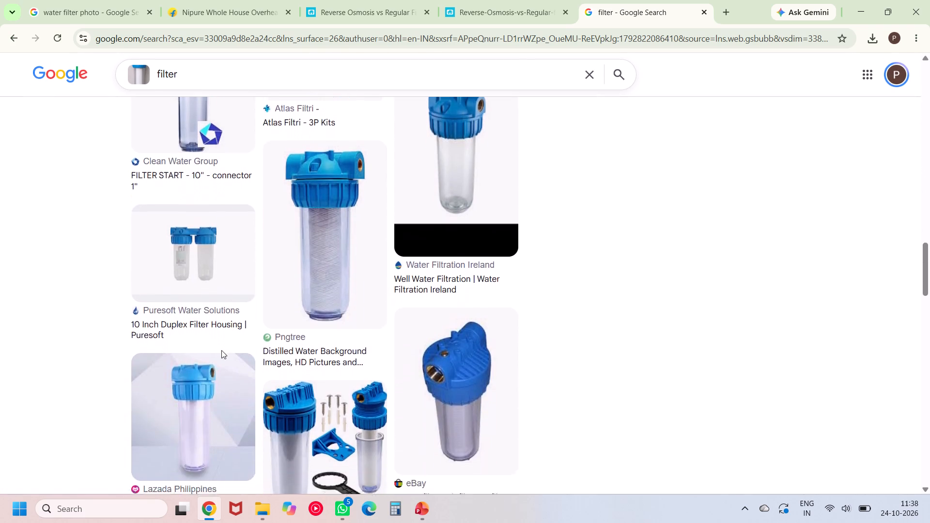
pyautogui.scroll(-9, 221, 350)
pyautogui.scroll(8, 221, 350)
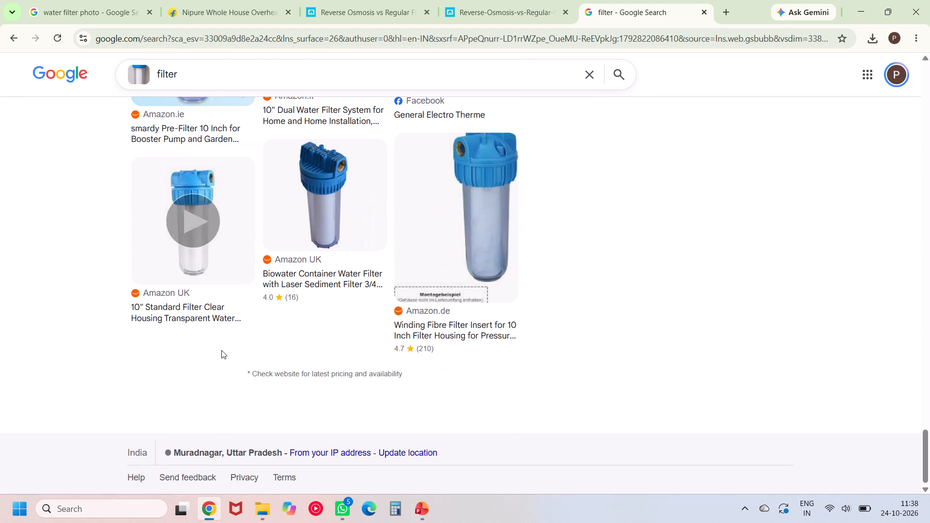
pyautogui.scroll(11, 221, 350)
pyautogui.scroll(17, 221, 350)
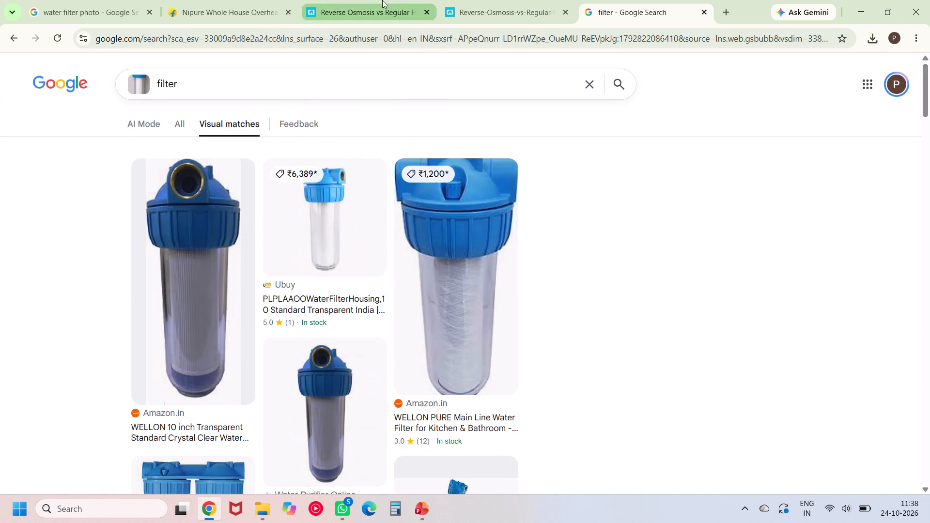
# Return to the Nipure Sediment Filtration picture on Flipkart and search it with Google Lens.
pyautogui.click(186, 3)
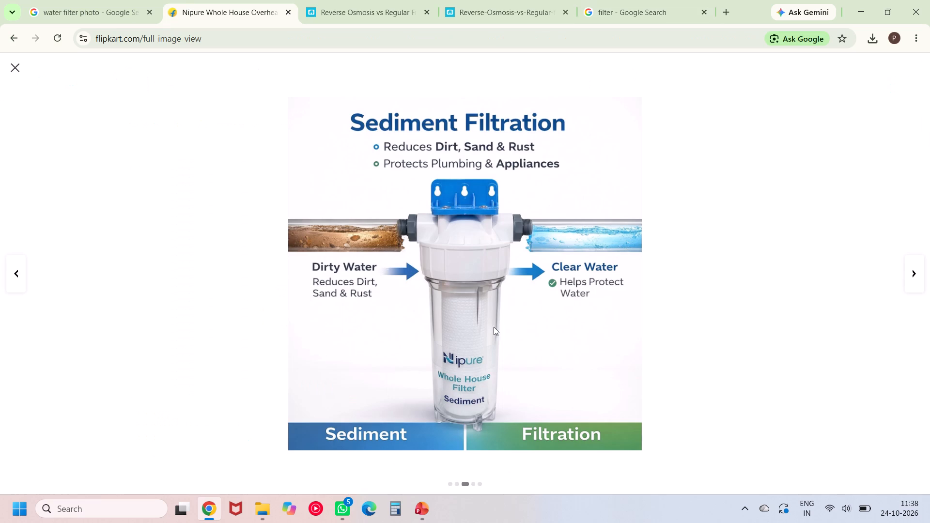
pyautogui.rightClick(510, 384)
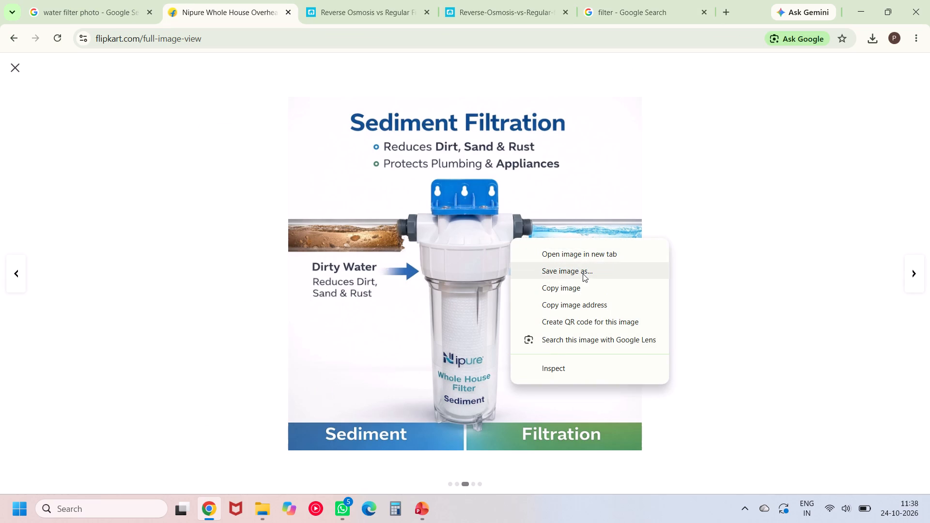
pyautogui.click(572, 335)
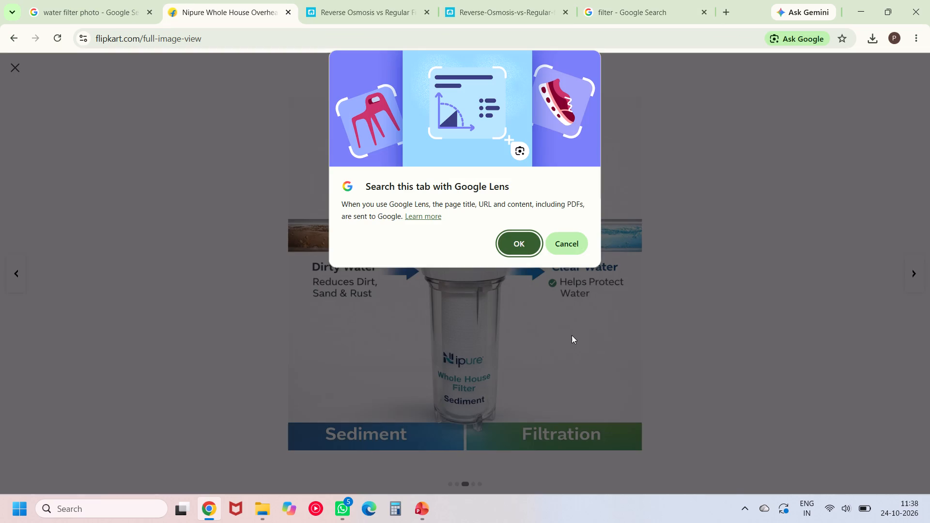
pyautogui.click(522, 244)
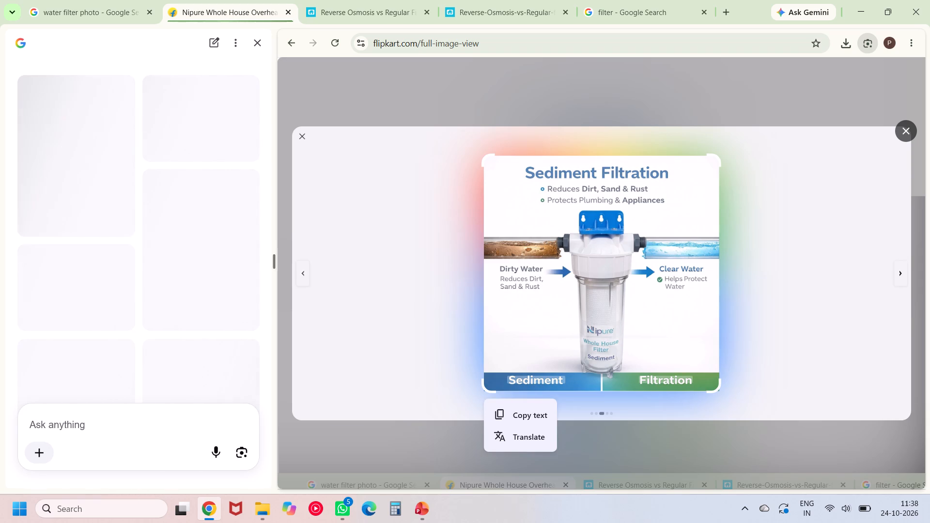
# Narrow the Lens search area to the filter and its pipes, leaving out the heading, bullet lines and bottom Sediment Filtration banner.
pyautogui.moveTo(488, 396); pyautogui.dragTo(484, 376)
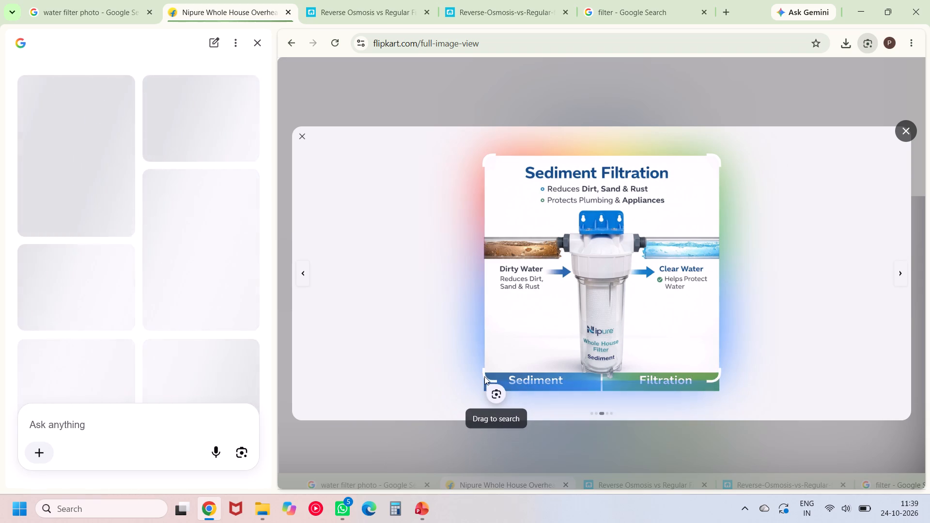
pyautogui.moveTo(484, 376); pyautogui.dragTo(484, 370)
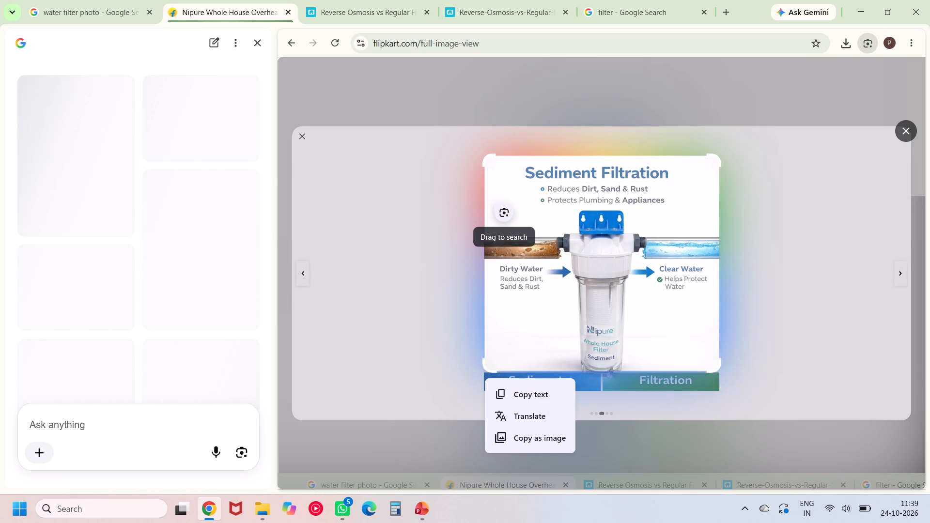
pyautogui.moveTo(492, 153); pyautogui.dragTo(490, 198)
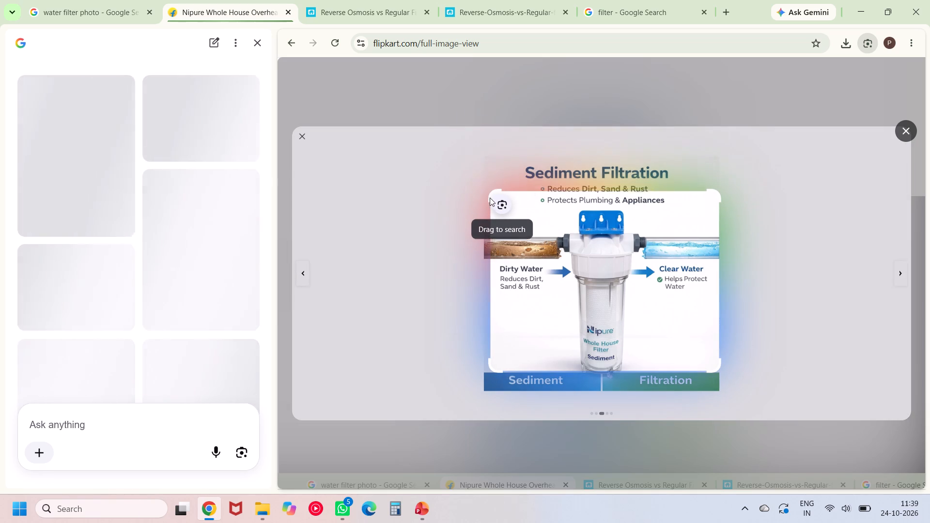
pyautogui.moveTo(490, 198); pyautogui.dragTo(490, 204)
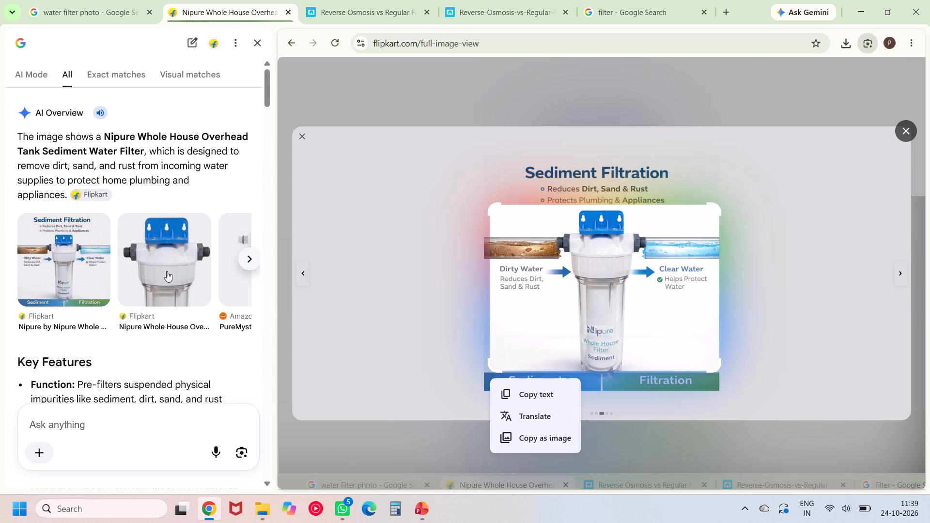
# Examine the Google Lens results for the narrowed Nipure filter area, looking for a suitable clean cartridge picture.
pyautogui.scroll(-8, 167, 271)
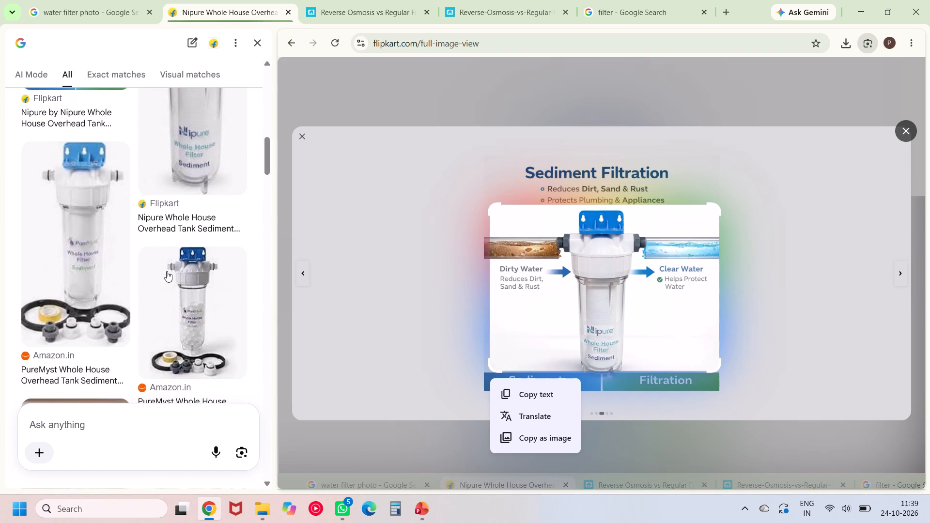
pyautogui.scroll(-5, 167, 271)
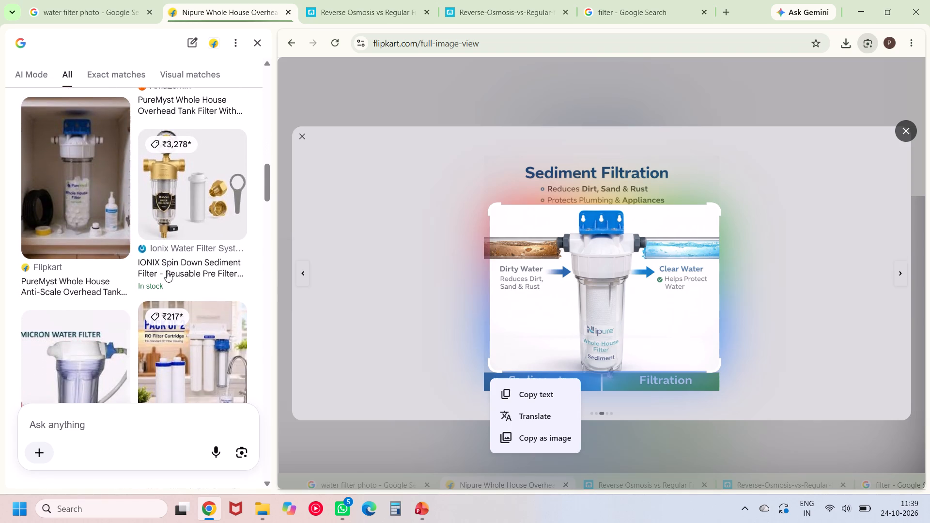
pyautogui.scroll(-6, 167, 271)
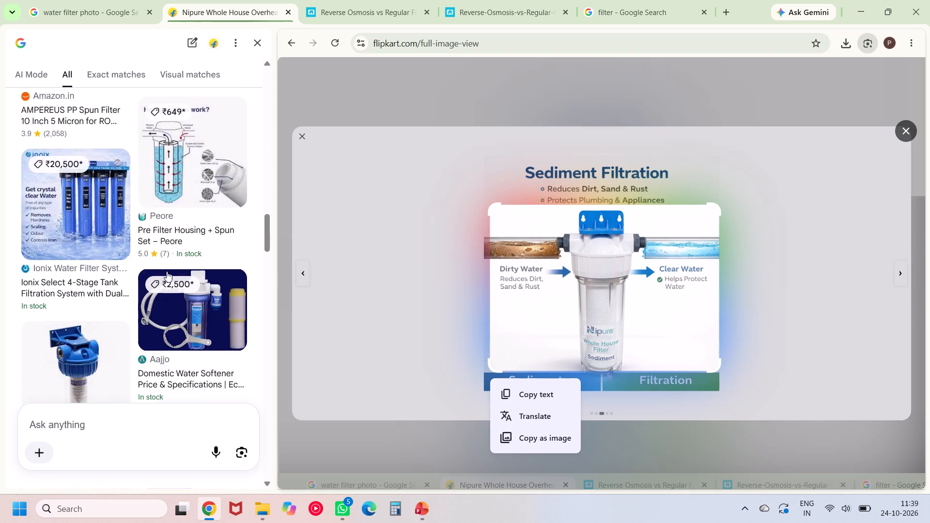
pyautogui.scroll(3, 167, 271)
pyautogui.scroll(-5, 167, 271)
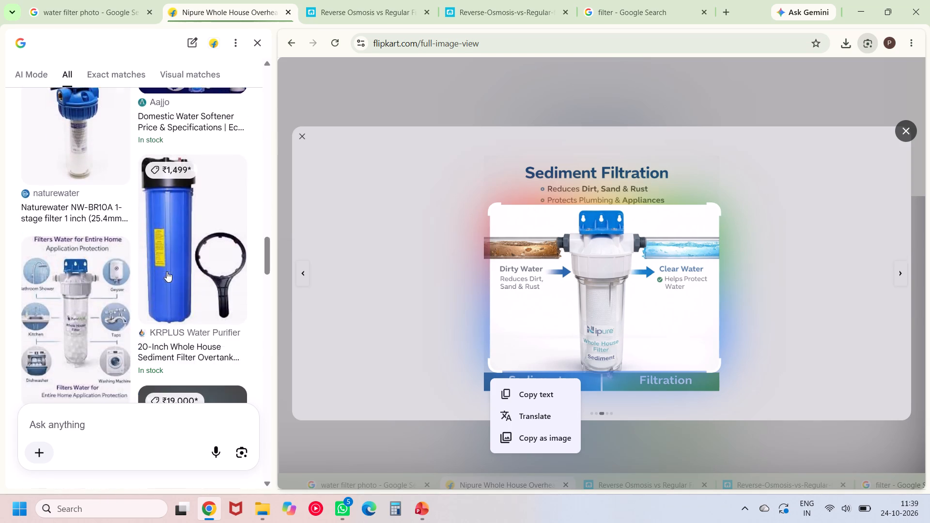
pyautogui.scroll(-1, 167, 271)
pyautogui.hscroll(5, 167, 271)
pyautogui.scroll(-2, 167, 271)
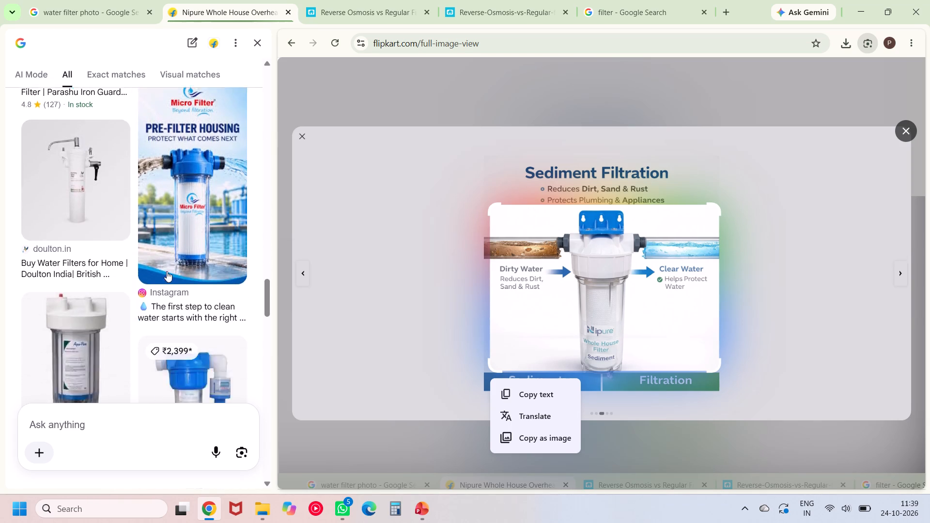
pyautogui.scroll(-7, 167, 271)
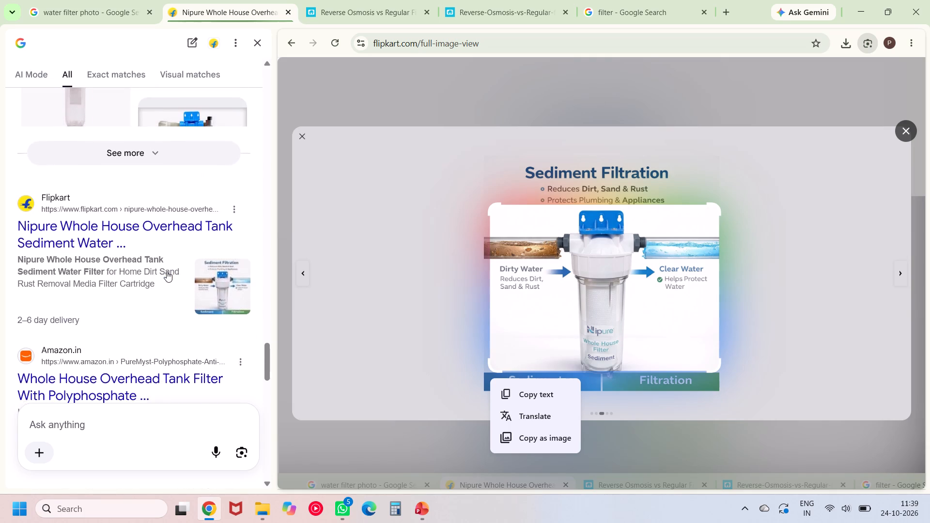
pyautogui.scroll(-7, 167, 271)
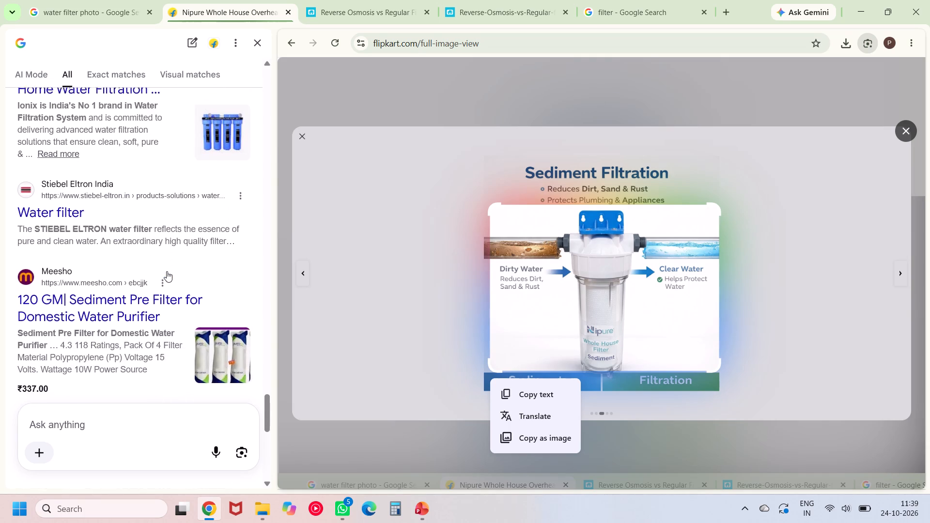
pyautogui.scroll(-8, 167, 271)
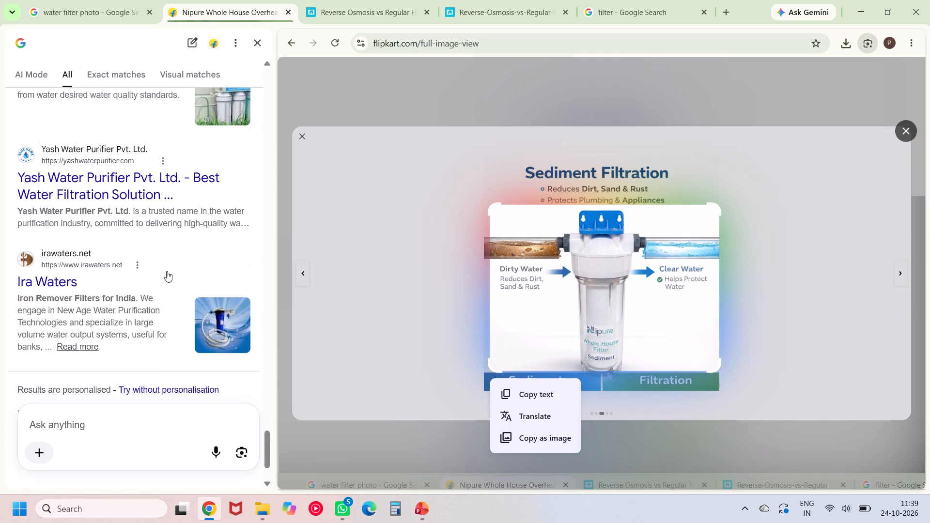
pyautogui.scroll(-6, 167, 271)
pyautogui.scroll(20, 167, 271)
pyautogui.scroll(10, 167, 271)
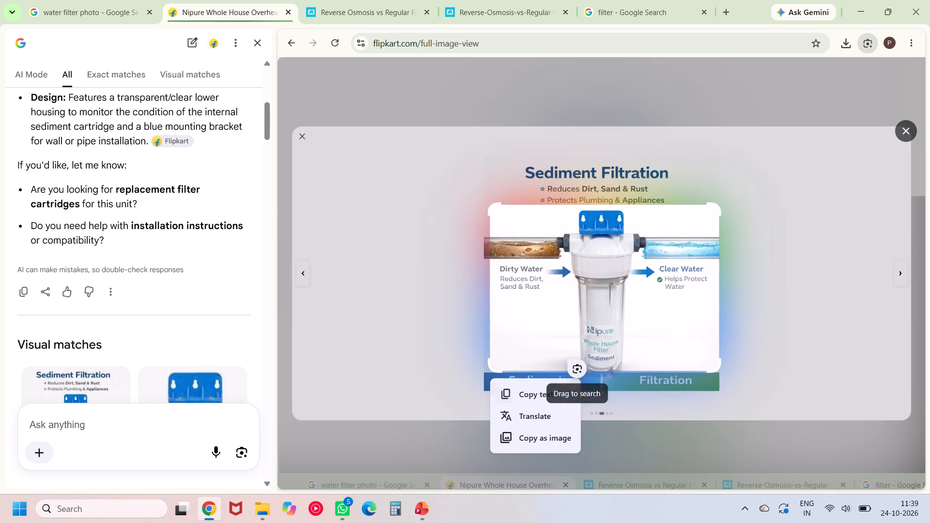
# Switch to PowerPoint and paste the copied blue-capped transparent filter picture onto the title slide.
pyautogui.click(709, 0)
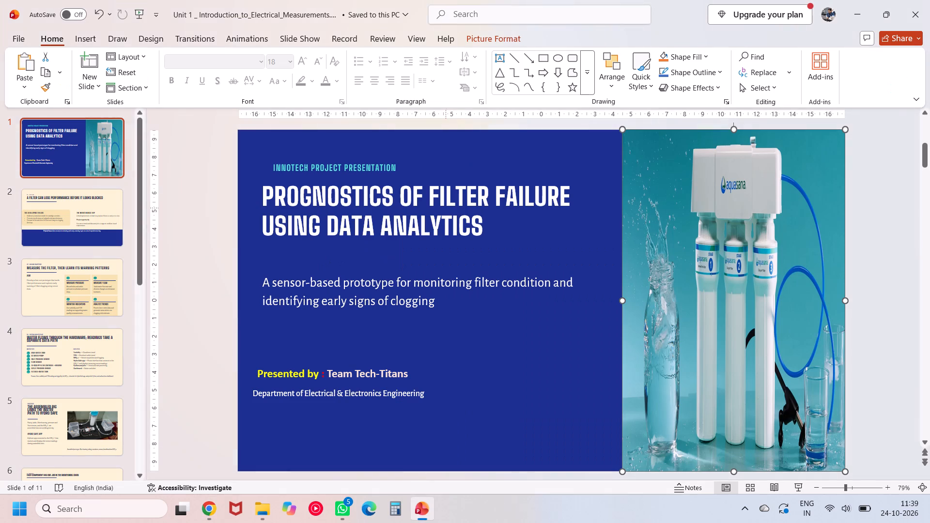
pyautogui.click(575, 386)
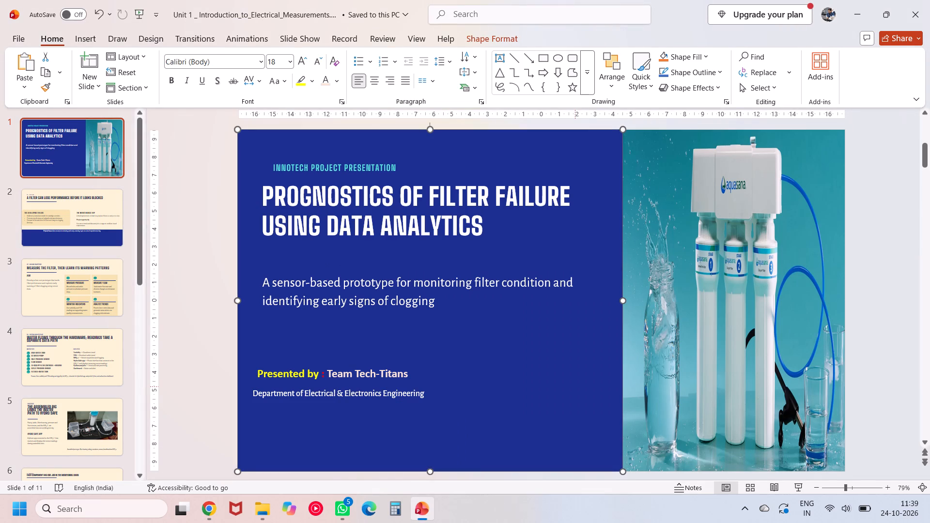
pyautogui.press('Escape')
pyautogui.hotkey('ctrl', 'v')
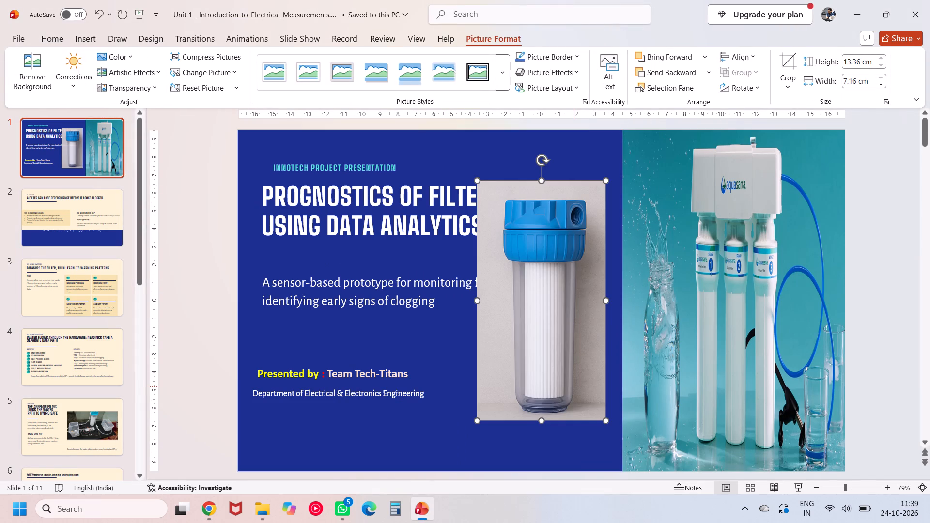
# Delete the Aquasana filter picture from the title slide.
pyautogui.click(772, 335)
pyautogui.press('Delete')
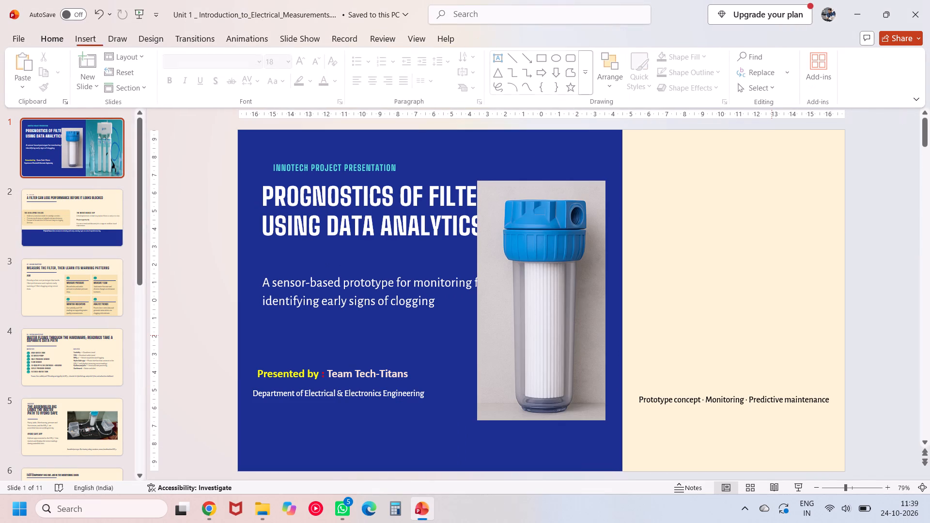
# Move the pasted filter picture onto the title slide's cream area, just above the "Prototype concept" caption and roughly centred.
pyautogui.moveTo(526, 316); pyautogui.dragTo(702, 264)
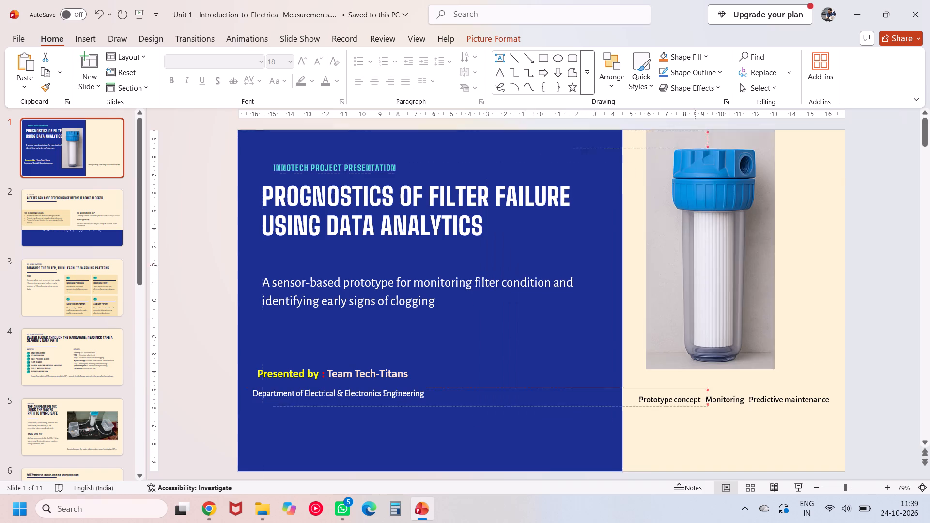
pyautogui.moveTo(702, 264); pyautogui.dragTo(713, 277)
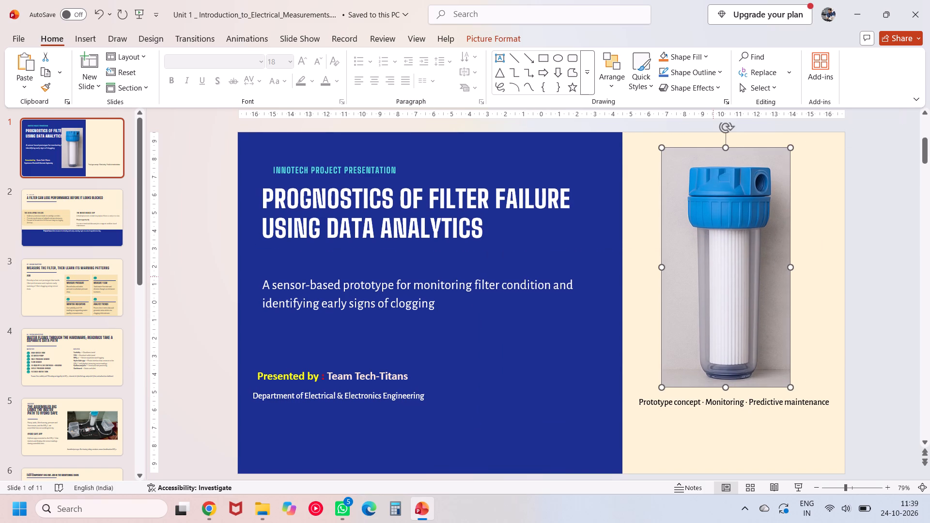
pyautogui.moveTo(713, 277); pyautogui.dragTo(723, 278)
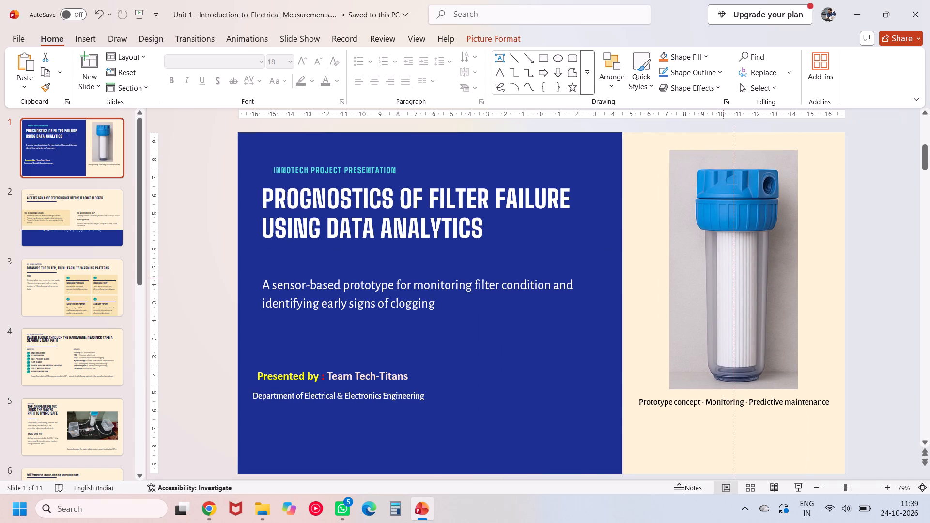
pyautogui.moveTo(723, 278); pyautogui.dragTo(725, 277)
pyautogui.click(918, 330)
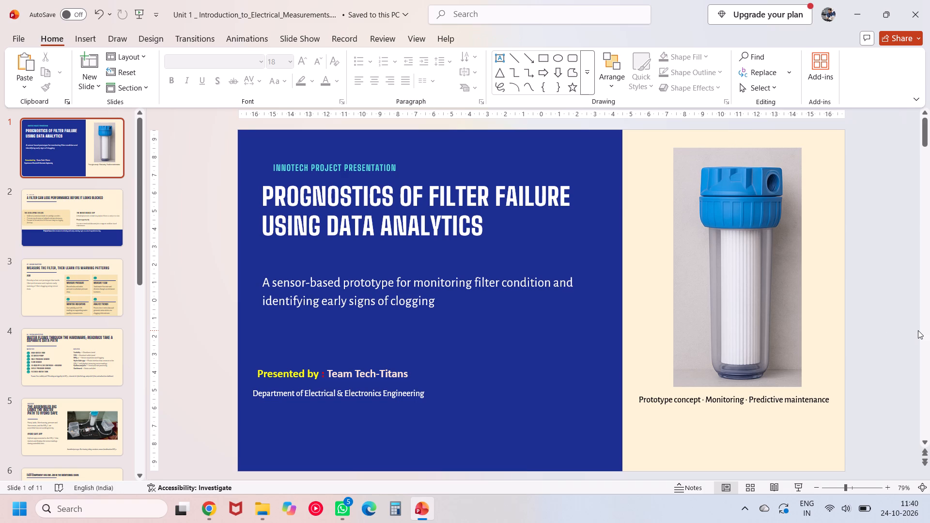
# Save the presentation.
pyautogui.hotkey('ctrl', 's')
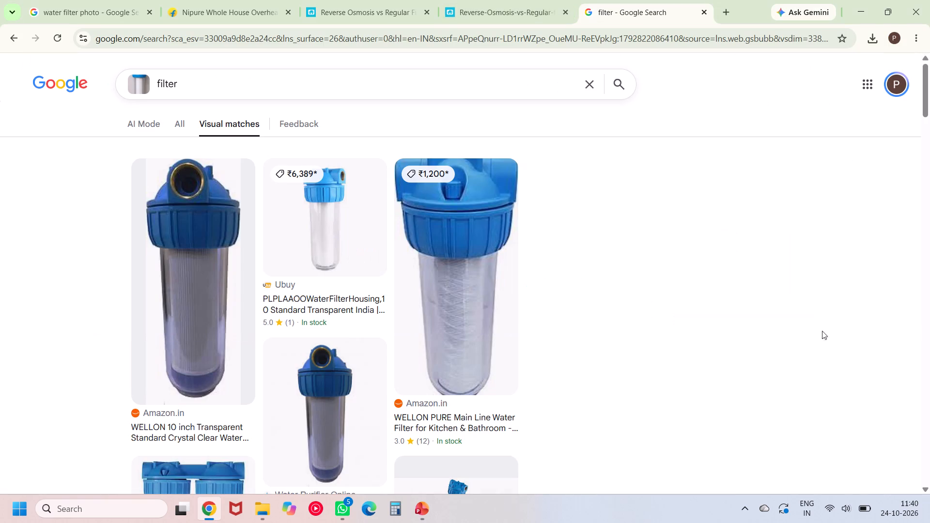
# Switch to Chrome's "water filter photo" image search and refine the query to "single water filter photo".
pyautogui.click(199, 84)
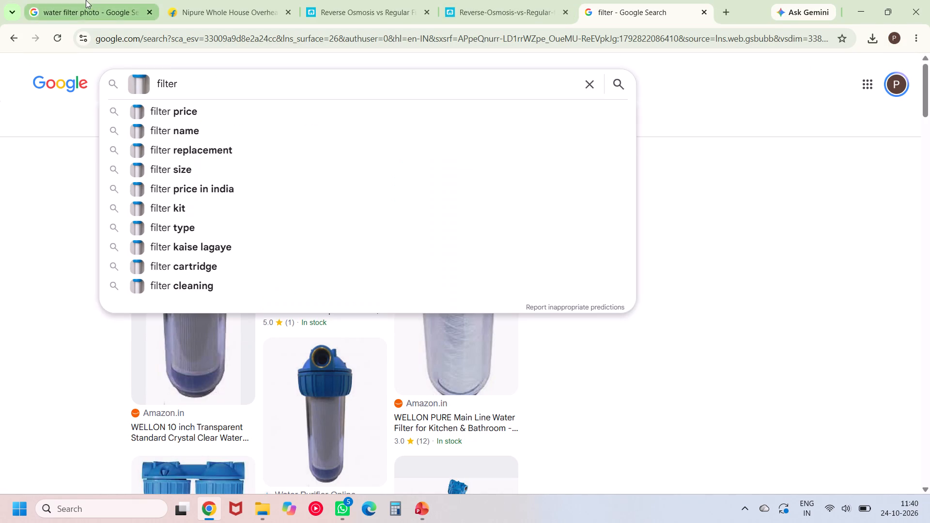
pyautogui.click(86, 0)
pyautogui.scroll(3, 117, 505)
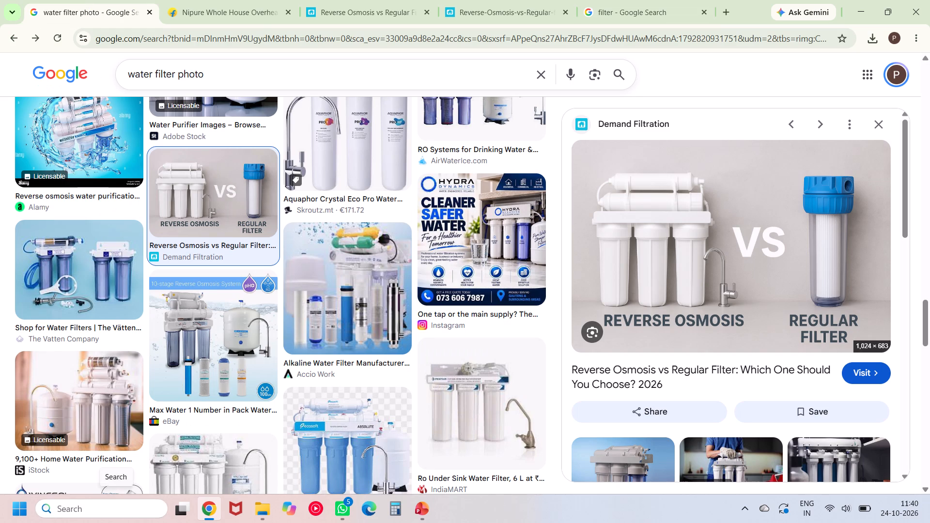
pyautogui.scroll(10, 259, 385)
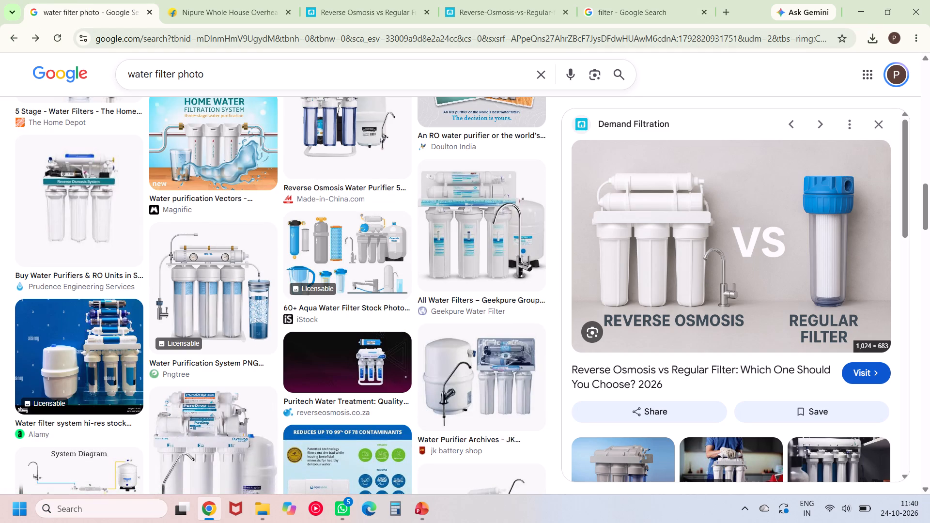
pyautogui.click(130, 72)
pyautogui.write('singa')
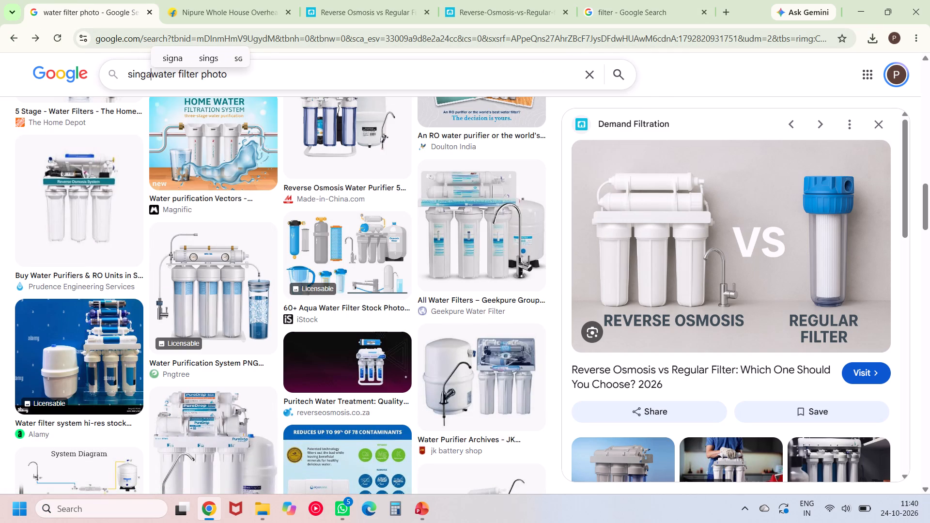
pyautogui.press('BackSpace')
pyautogui.press('l')
pyautogui.write('e')
pyautogui.press('space')
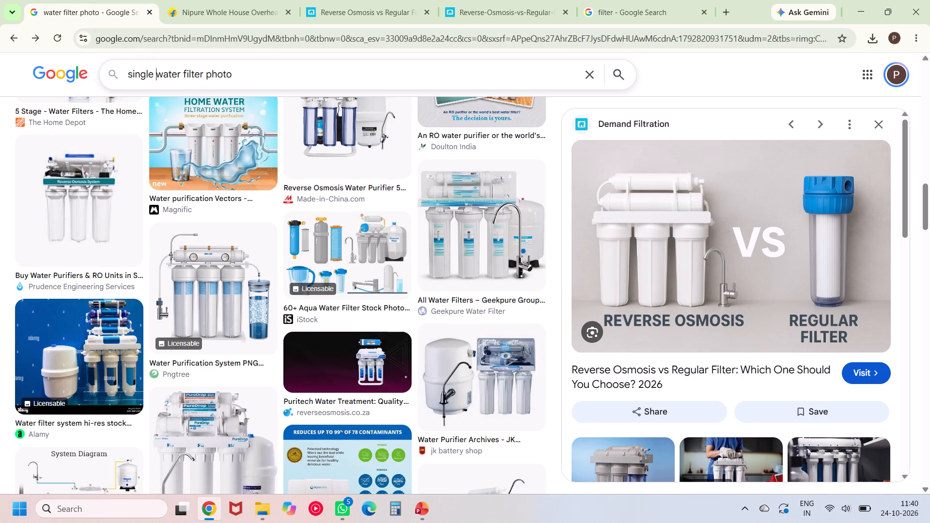
pyautogui.press('Return')
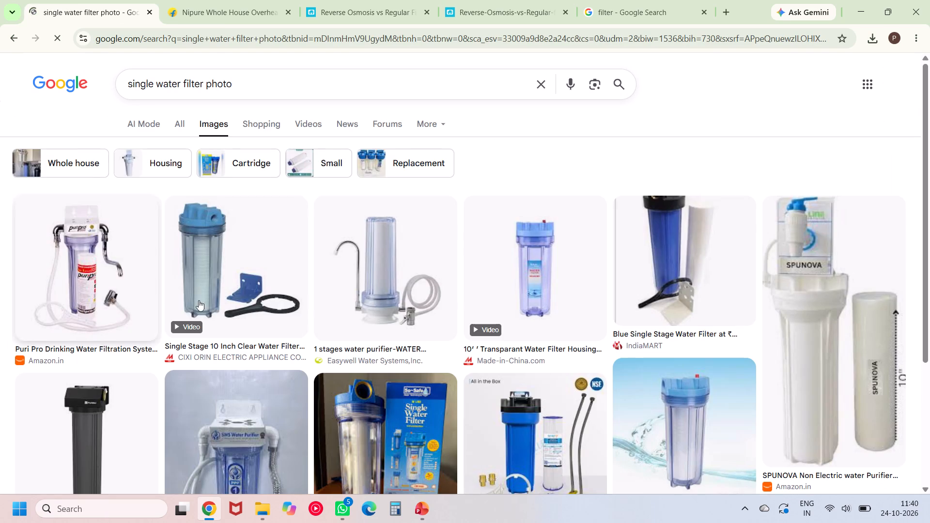
# Examine the "single water filter photo" image results for a suitable clean single-cartridge picture.
pyautogui.scroll(-8, 444, 367)
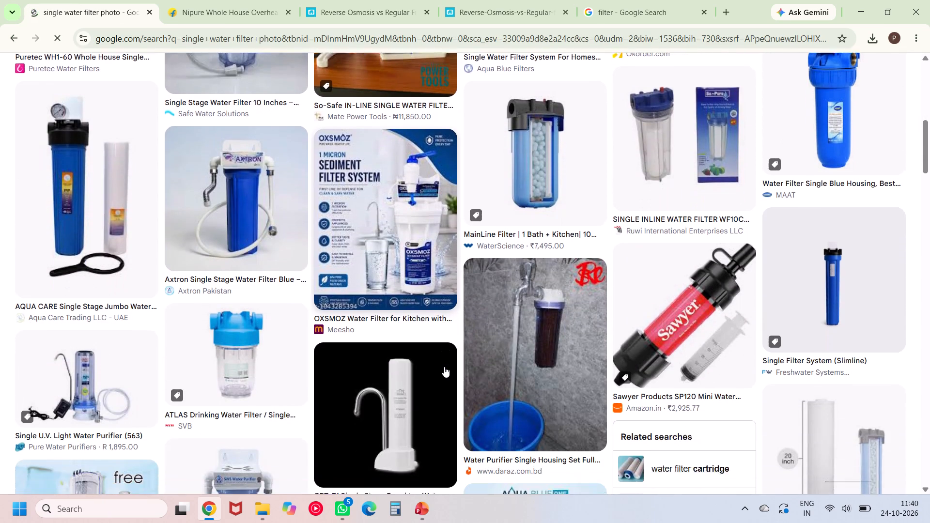
pyautogui.scroll(-5, 444, 367)
pyautogui.hscroll(1, 444, 367)
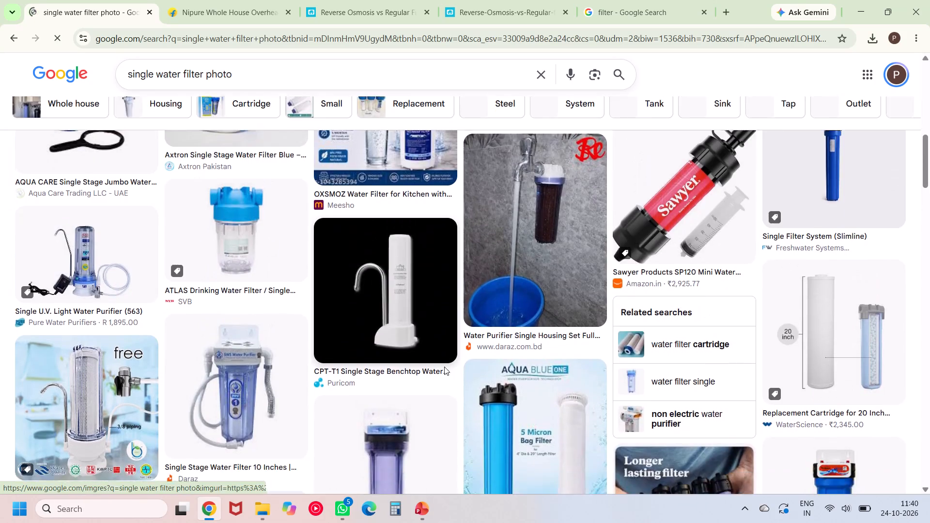
pyautogui.hscroll(1, 444, 367)
pyautogui.scroll(-7, 444, 367)
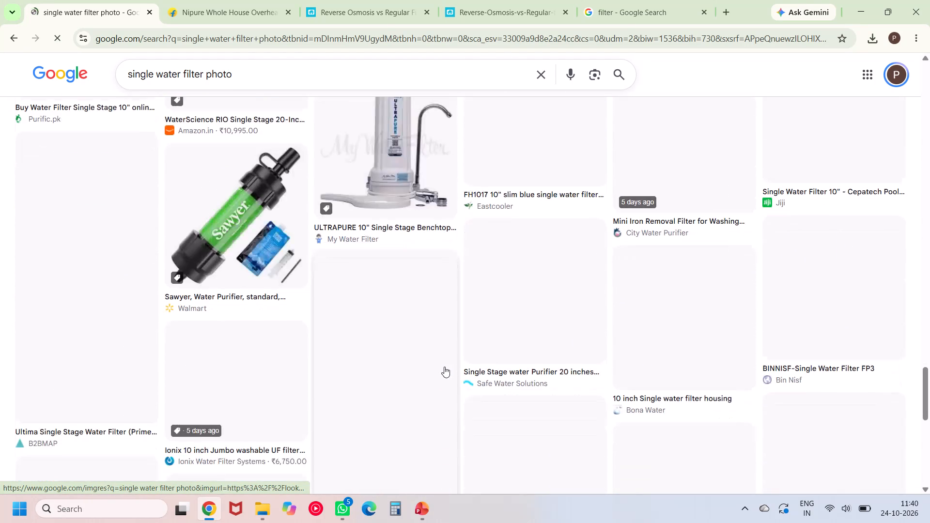
pyautogui.scroll(2, 444, 367)
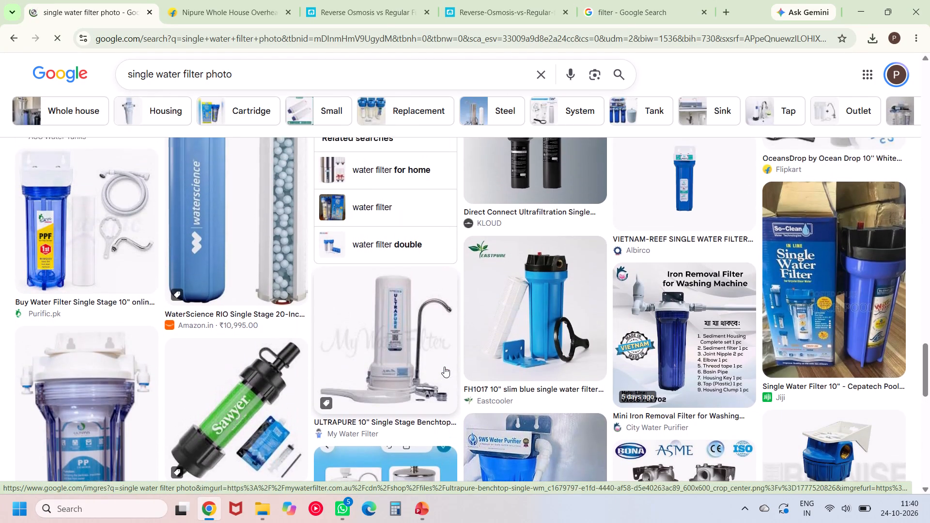
pyautogui.scroll(-12, 444, 367)
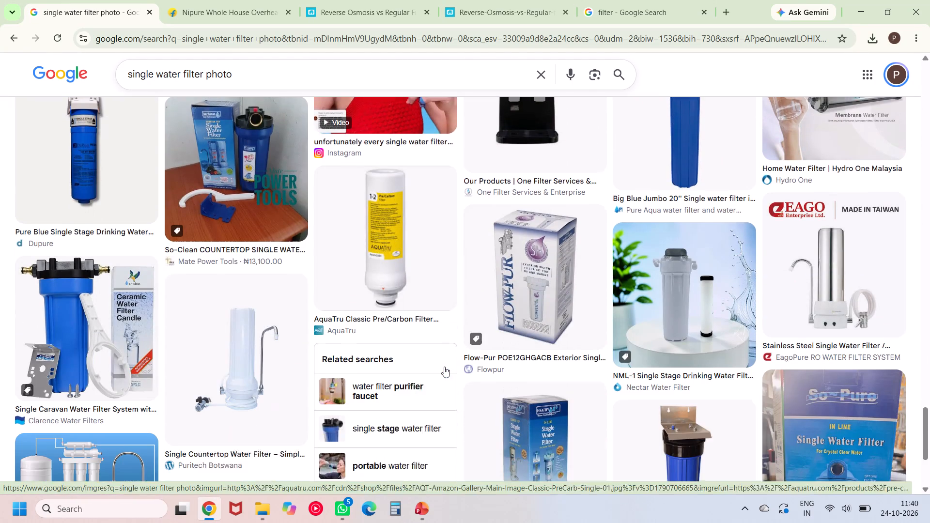
pyautogui.scroll(-7, 444, 367)
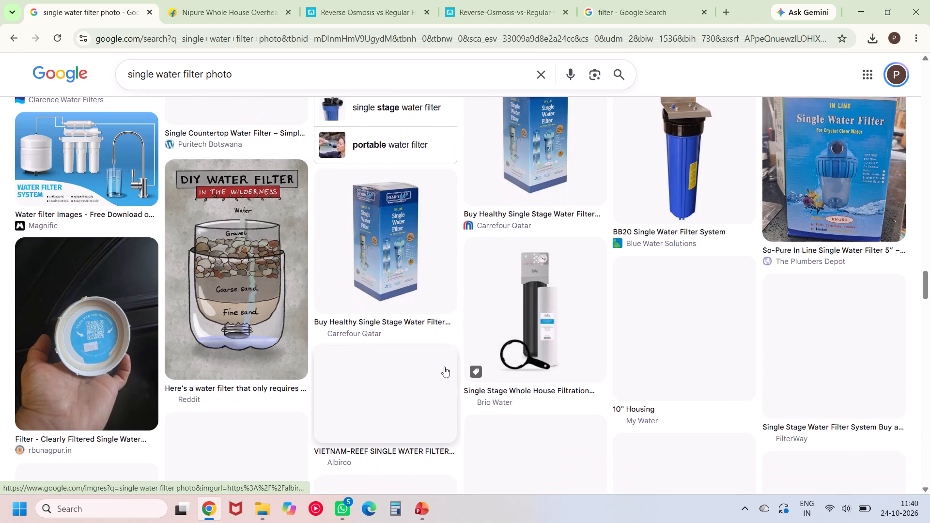
pyautogui.scroll(-4, 444, 367)
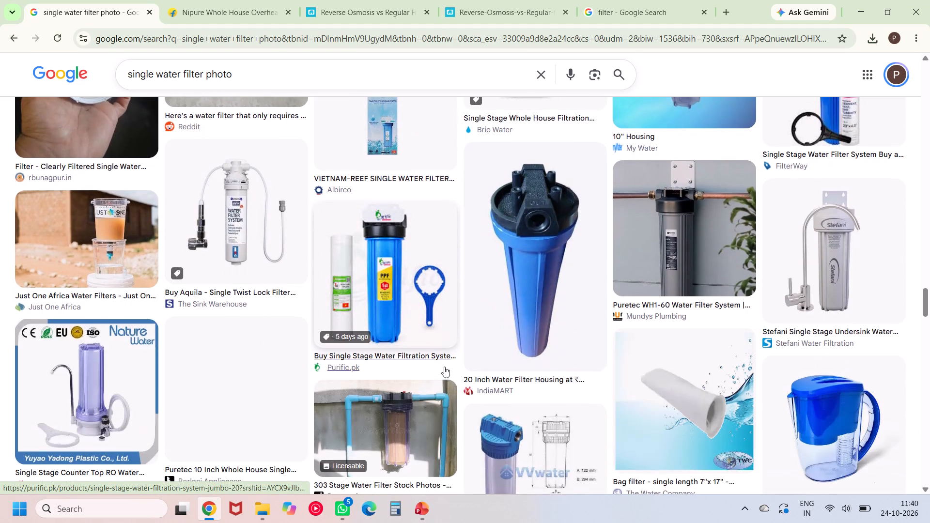
pyautogui.scroll(-2, 444, 367)
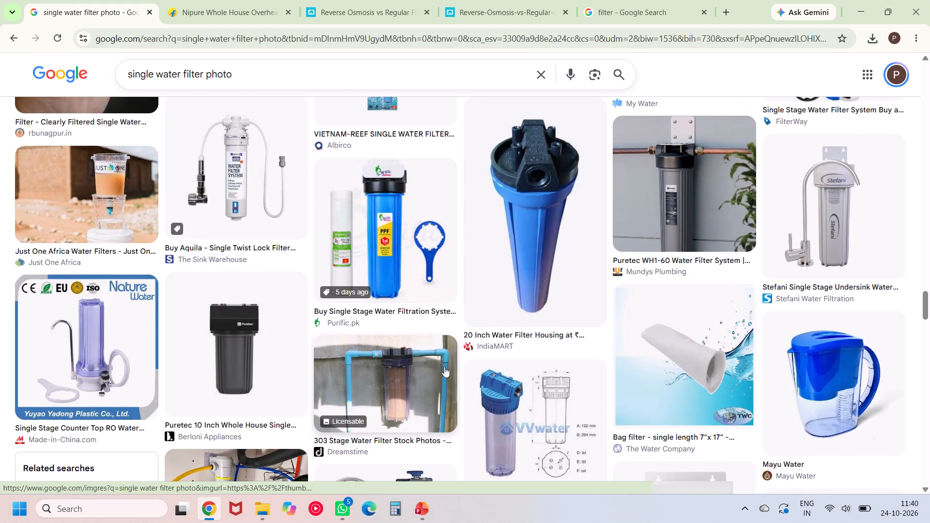
# Preview the Aquila single twist lock filter image and examine the remaining image results for a clean single-cartridge picture.
pyautogui.click(229, 182)
pyautogui.scroll(-3, 553, 371)
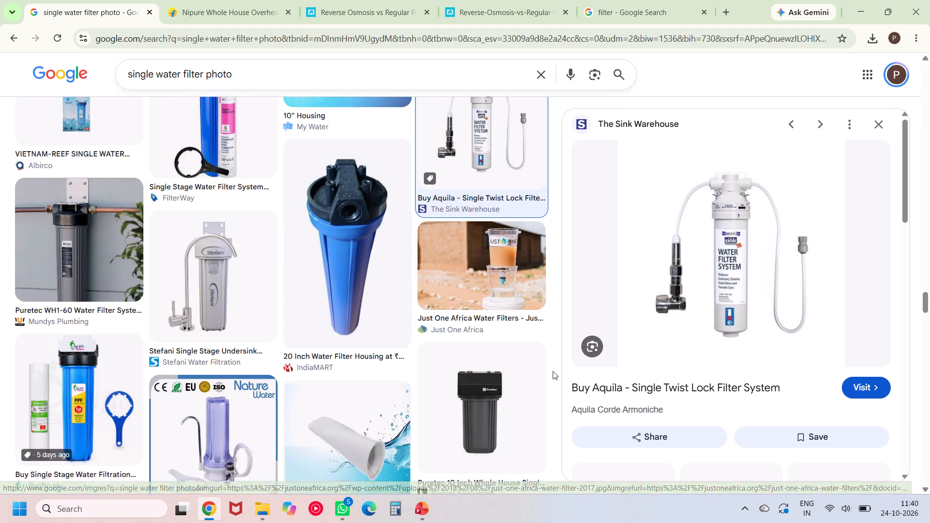
pyautogui.scroll(-8, 553, 371)
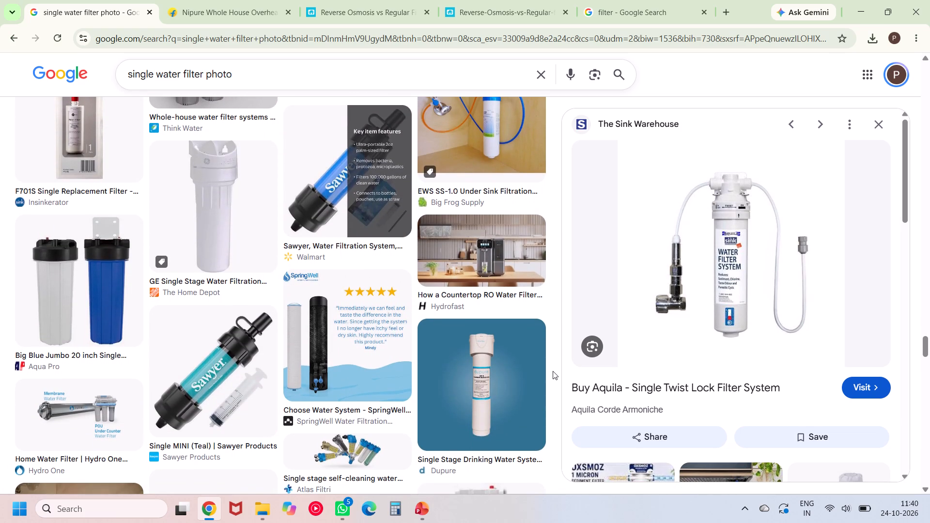
pyautogui.scroll(-5, 553, 371)
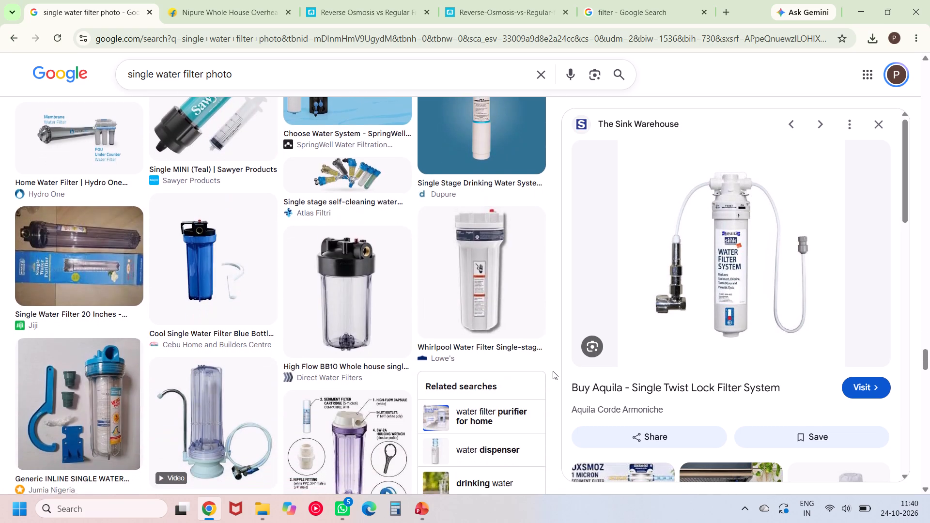
pyautogui.scroll(-4, 553, 371)
pyautogui.hscroll(1, 553, 371)
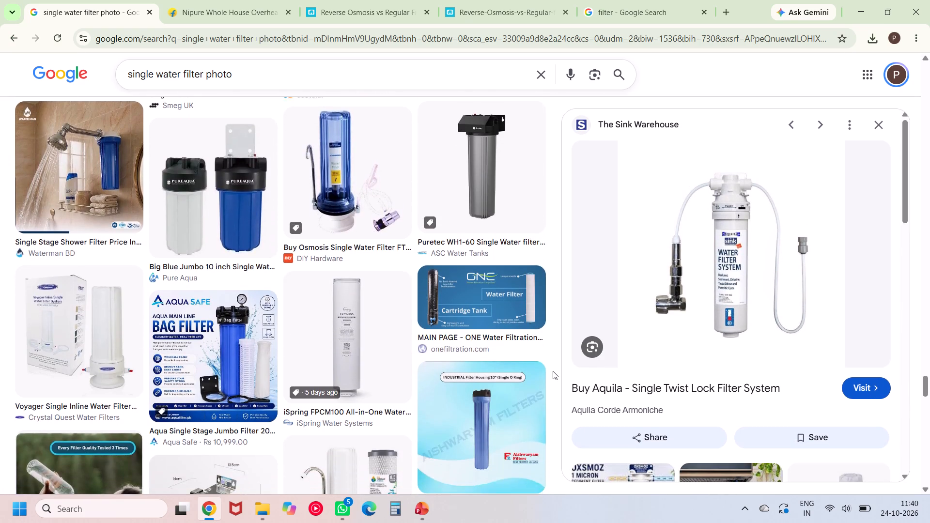
pyautogui.scroll(-6, 553, 371)
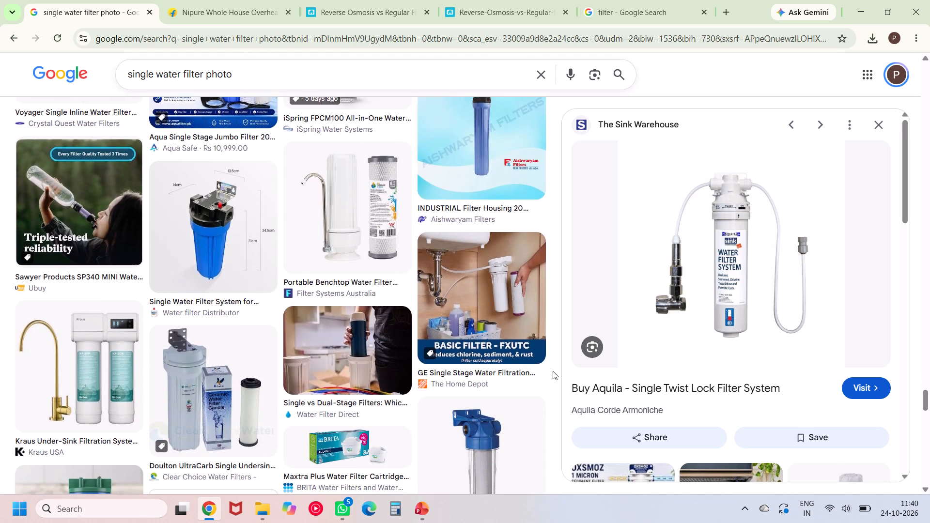
pyautogui.scroll(-9, 553, 371)
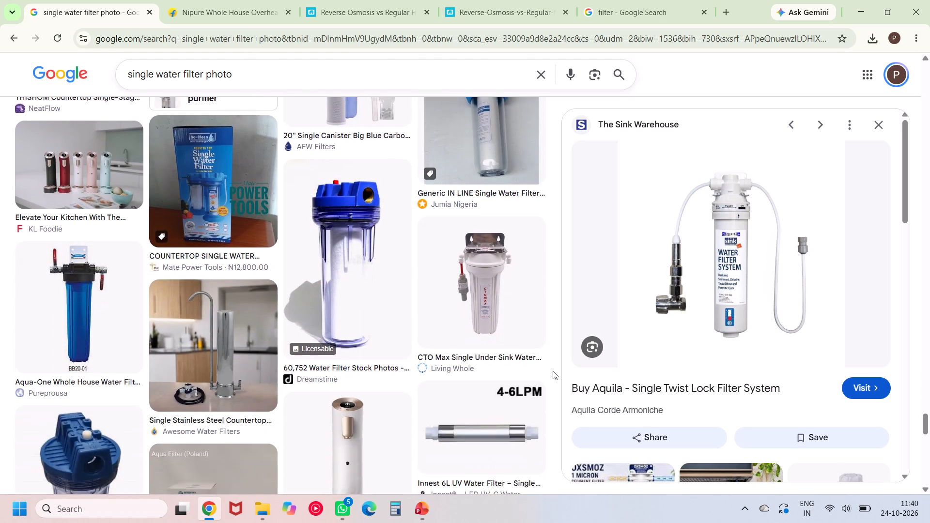
pyautogui.scroll(-2, 553, 371)
pyautogui.scroll(-10, 321, 461)
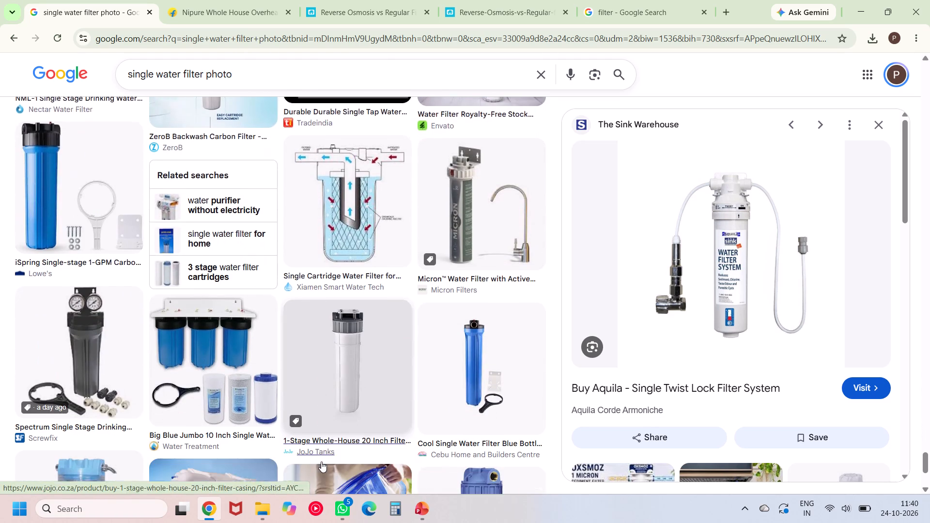
pyautogui.scroll(-5, 321, 461)
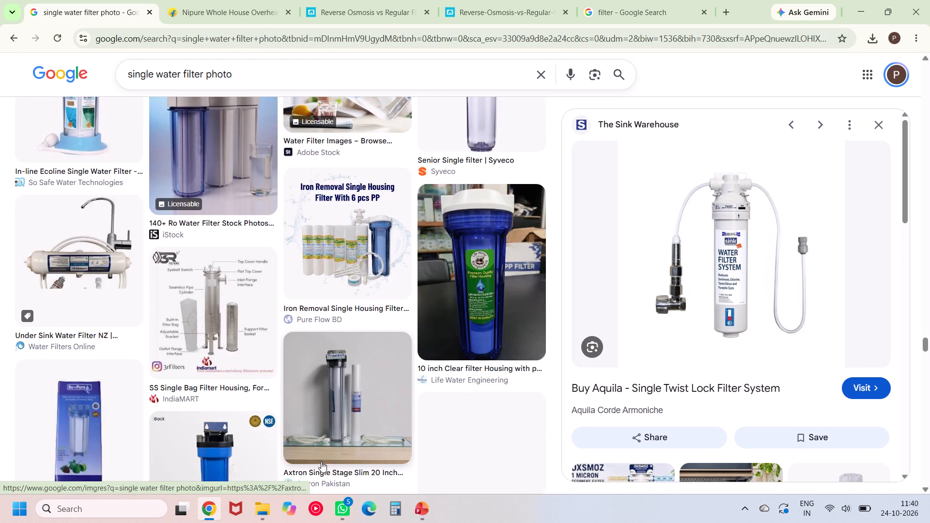
pyautogui.scroll(-8, 321, 461)
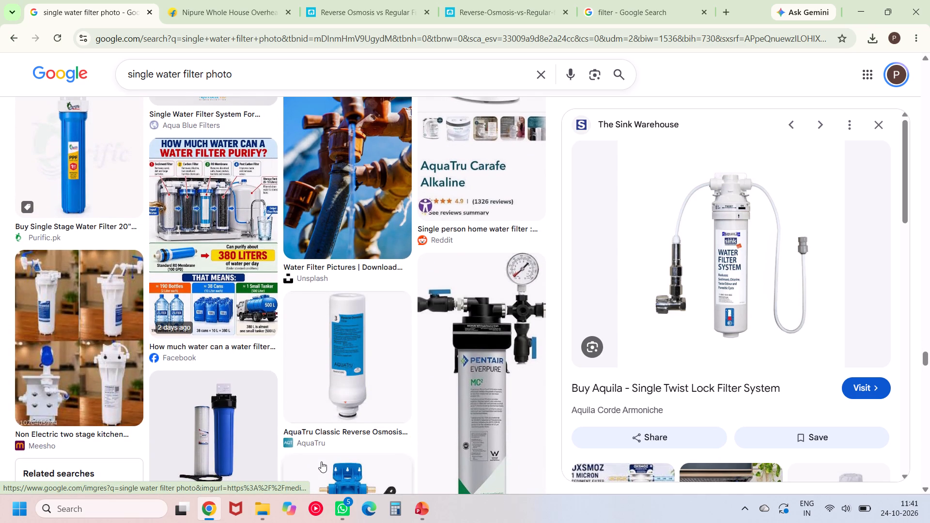
pyautogui.scroll(14, 321, 461)
pyautogui.scroll(17, 321, 461)
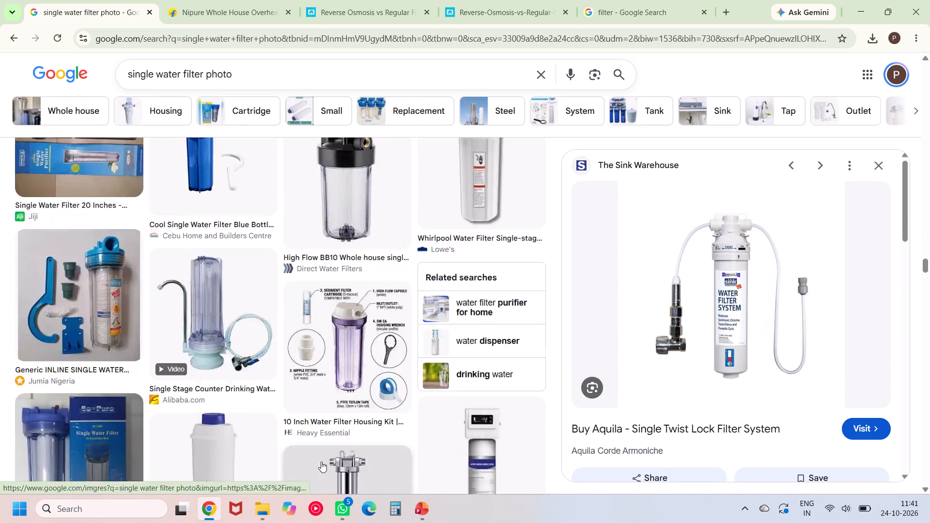
pyautogui.scroll(17, 321, 461)
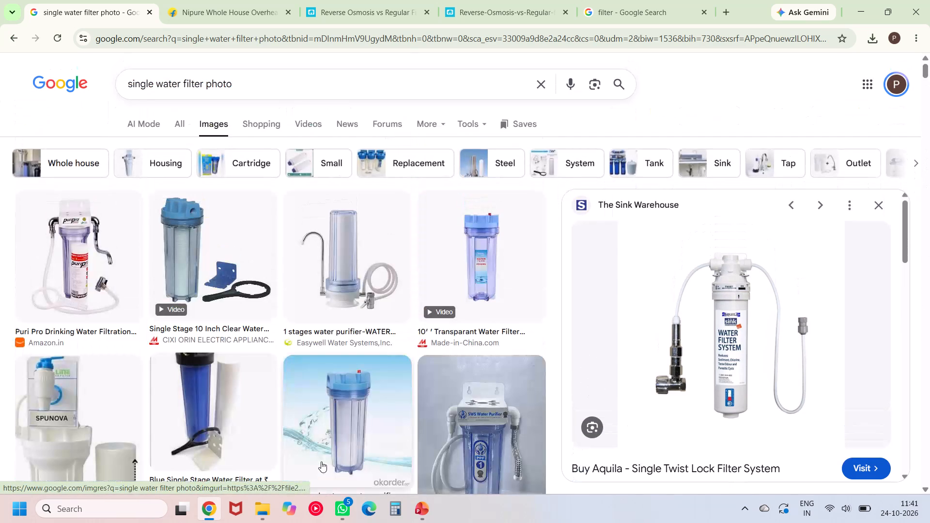
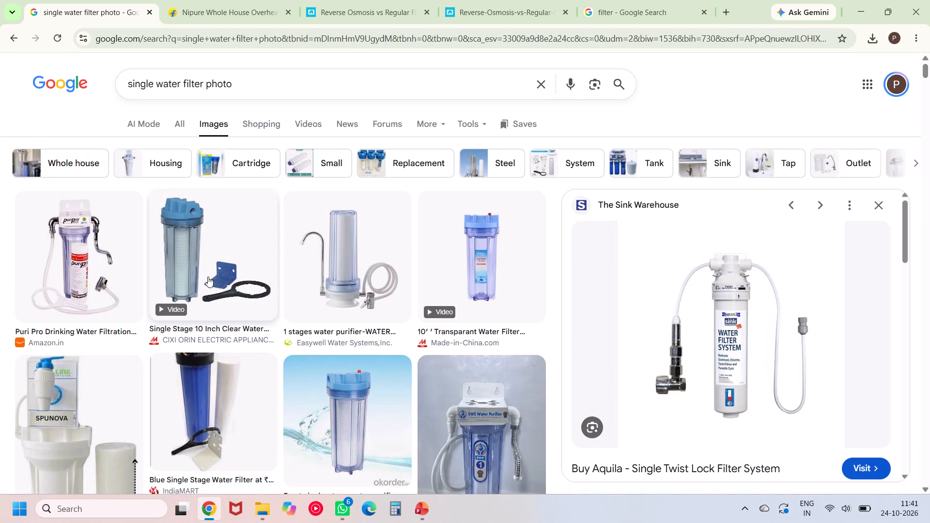
# Examine the "single water filter photo" image results again for a clean picture of a single filter cartridge.
pyautogui.scroll(-9, 202, 294)
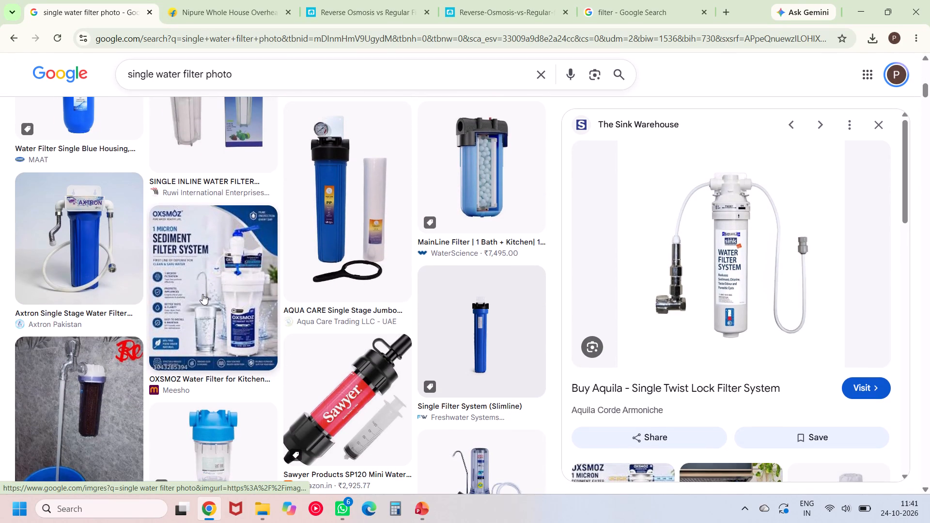
pyautogui.scroll(8, 202, 294)
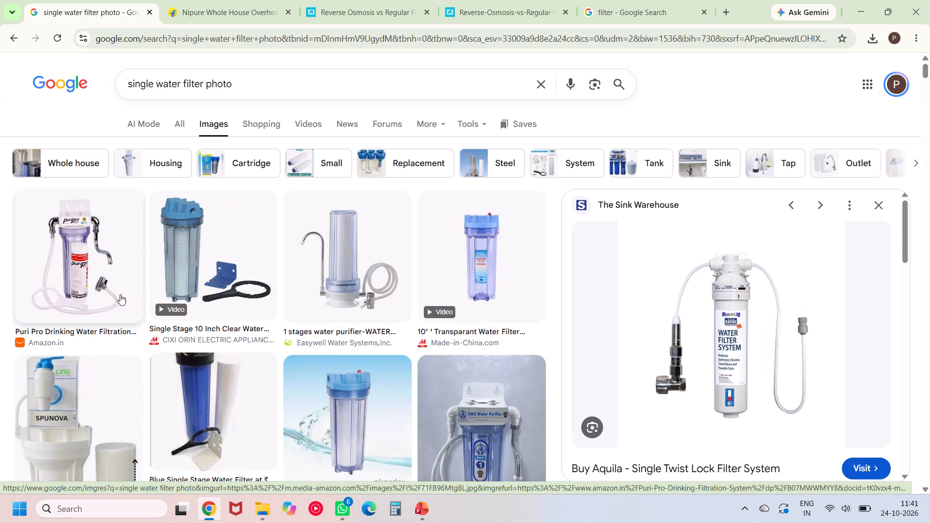
pyautogui.scroll(-4, 242, 276)
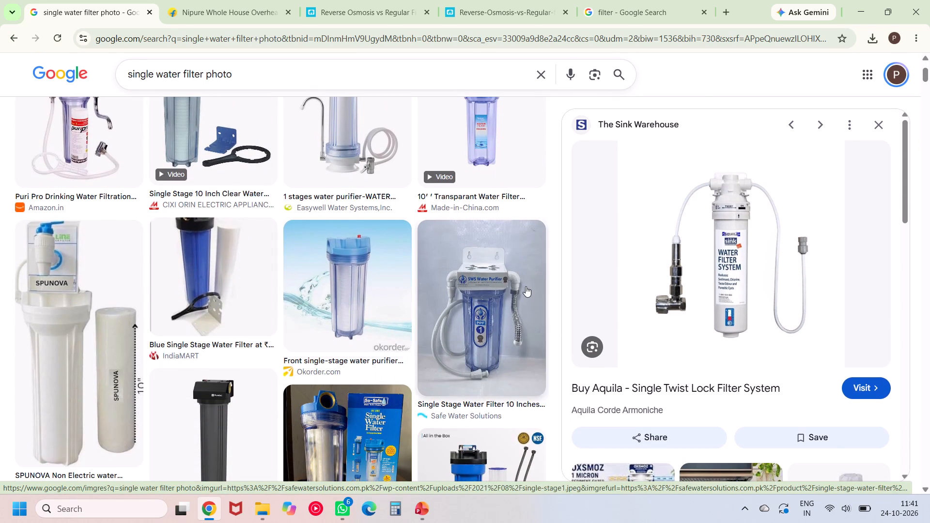
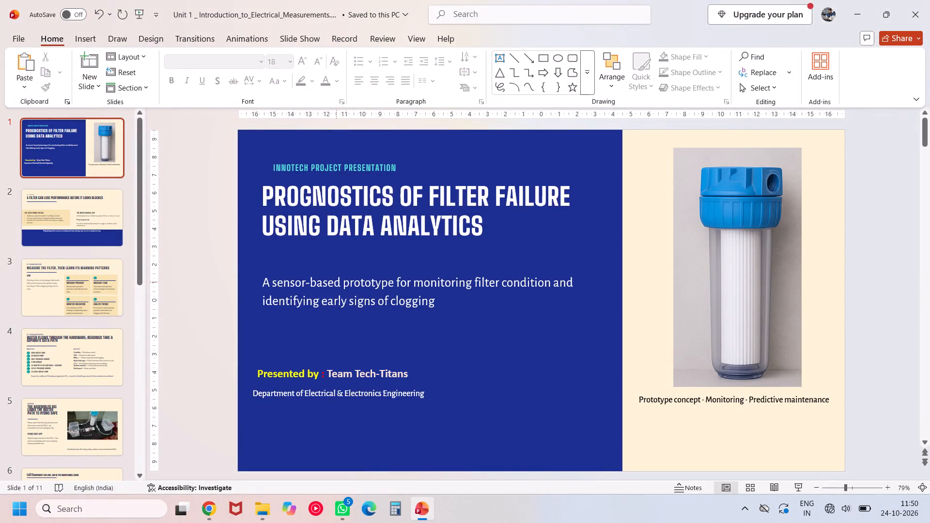
# Save a copy of the presentation as inotech.pptx in the Downloads folder on this PC.
pyautogui.click(5, 38)
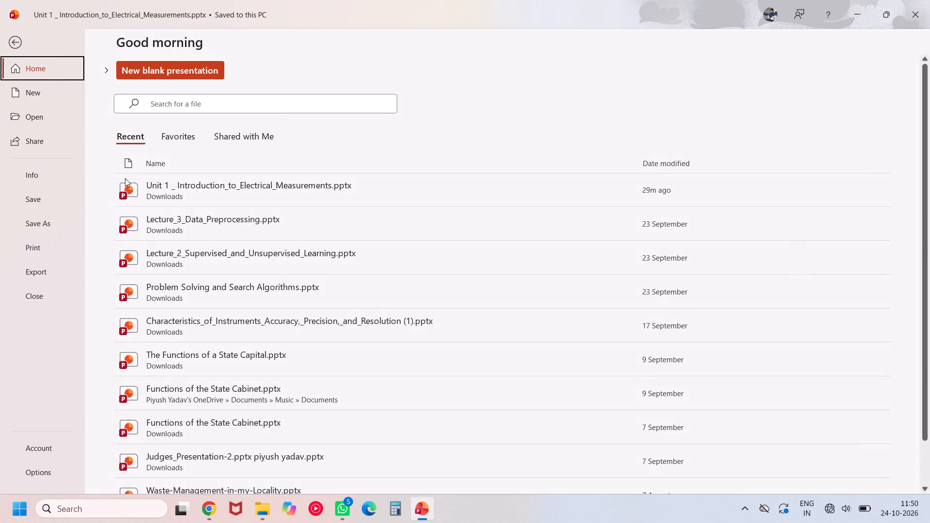
pyautogui.click(50, 224)
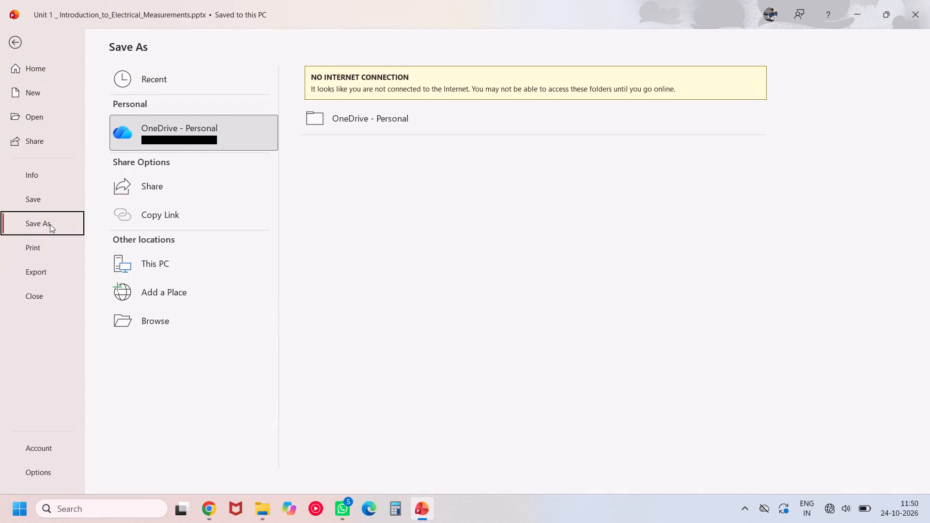
pyautogui.click(170, 267)
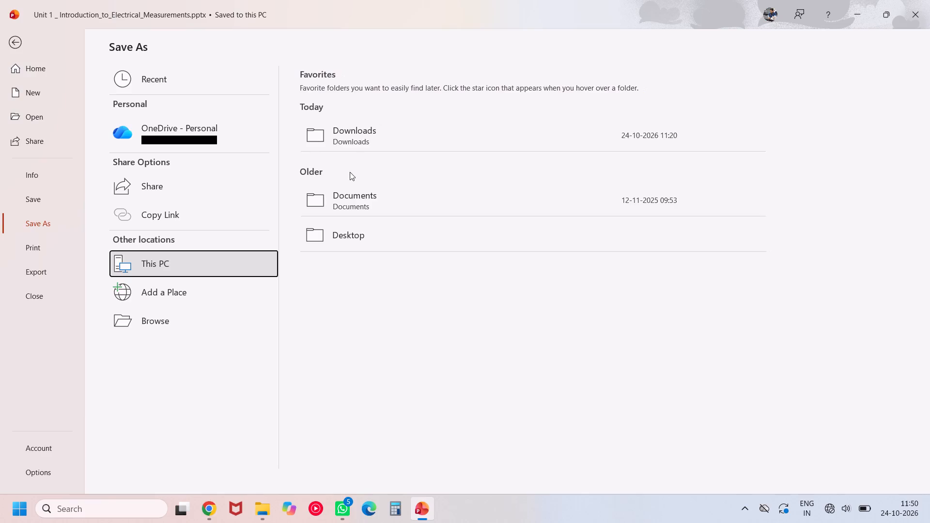
pyautogui.click(358, 135)
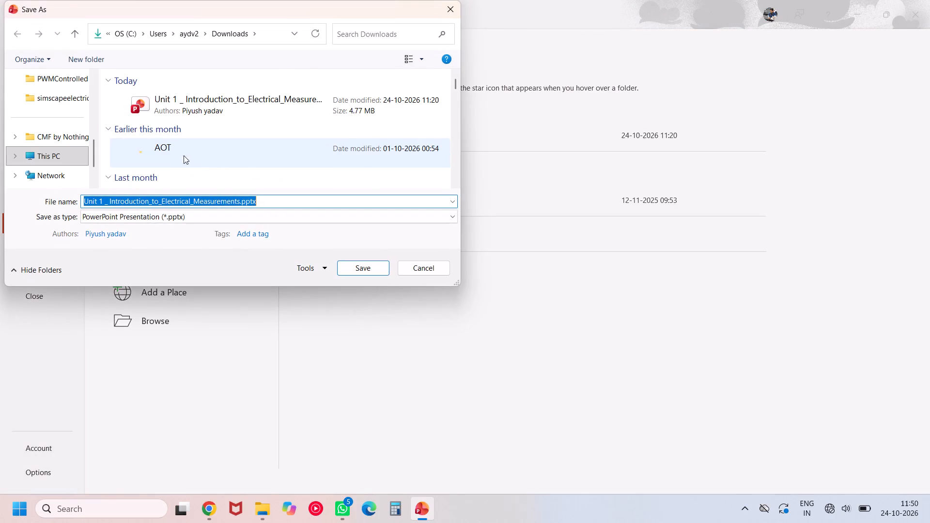
pyautogui.click(238, 199)
pyautogui.press('BackSpace')
pyautogui.press('BackSpace')
pyautogui.press('BackSpace')
pyautogui.press('BackSpace')
pyautogui.press('BackSpace')
pyautogui.press('BackSpace')
pyautogui.press('BackSpace')
pyautogui.press('BackSpace')
pyautogui.press('BackSpace')
pyautogui.press('BackSpace')
pyautogui.press('BackSpace')
pyautogui.press('BackSpace')
pyautogui.press('BackSpace')
pyautogui.press('BackSpace')
pyautogui.press('BackSpace')
pyautogui.press('BackSpace')
pyautogui.press('BackSpace')
pyautogui.press('BackSpace')
pyautogui.press('BackSpace')
pyautogui.press('BackSpace')
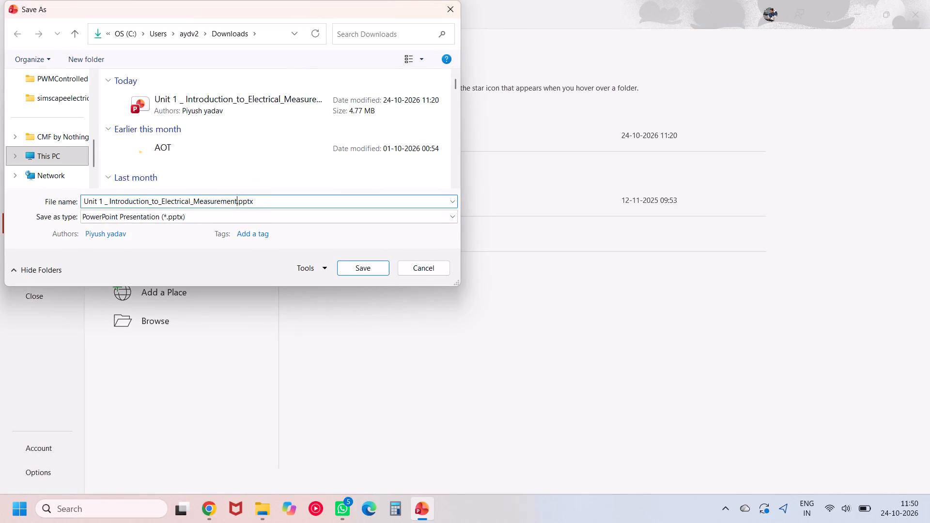
pyautogui.press('BackSpace')
pyautogui.press('BackSpace')
pyautogui.press('BackSpace')
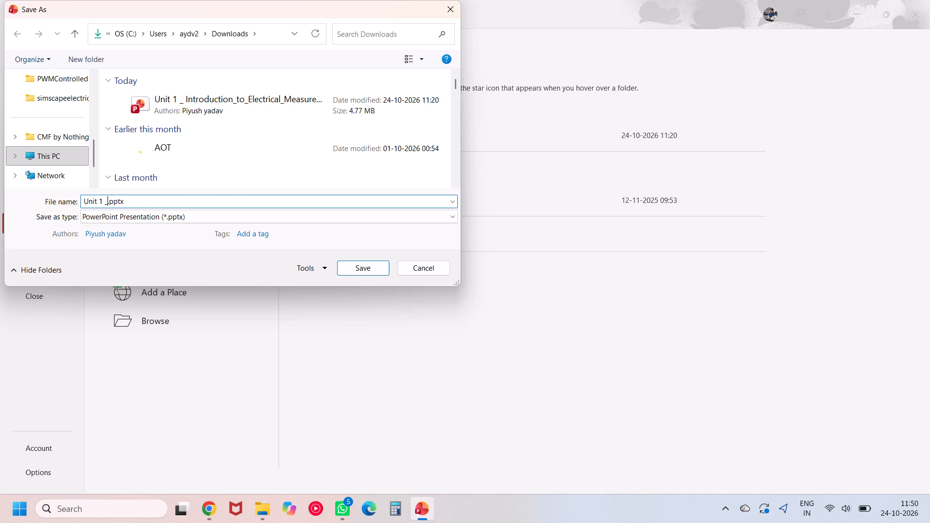
pyautogui.press('BackSpace')
pyautogui.press('BackSpace')
pyautogui.press('BackSpace')
pyautogui.press('BackSpace')
pyautogui.press('BackSpace')
pyautogui.press('BackSpace')
pyautogui.press('BackSpace')
pyautogui.press('BackSpace')
pyautogui.press('BackSpace')
pyautogui.write('inotech')
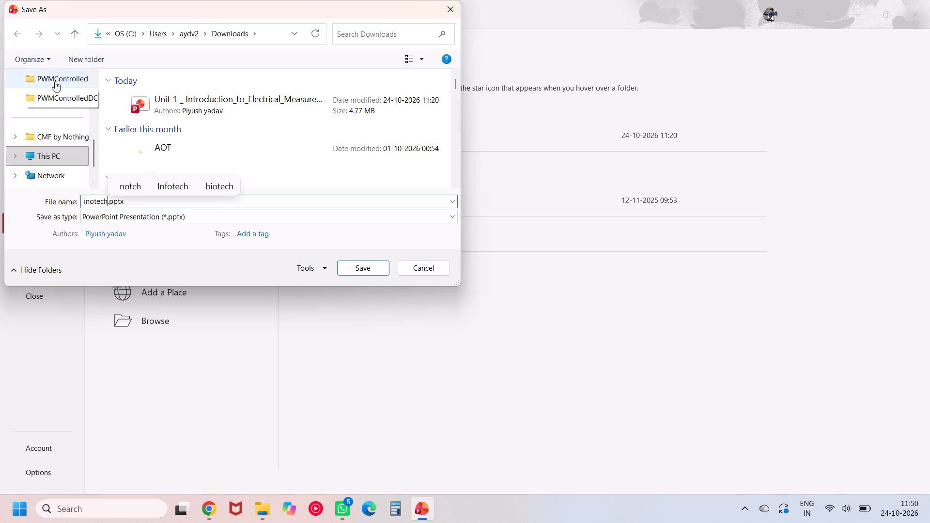
pyautogui.scroll(-1, 44, 156)
pyautogui.scroll(2, 44, 156)
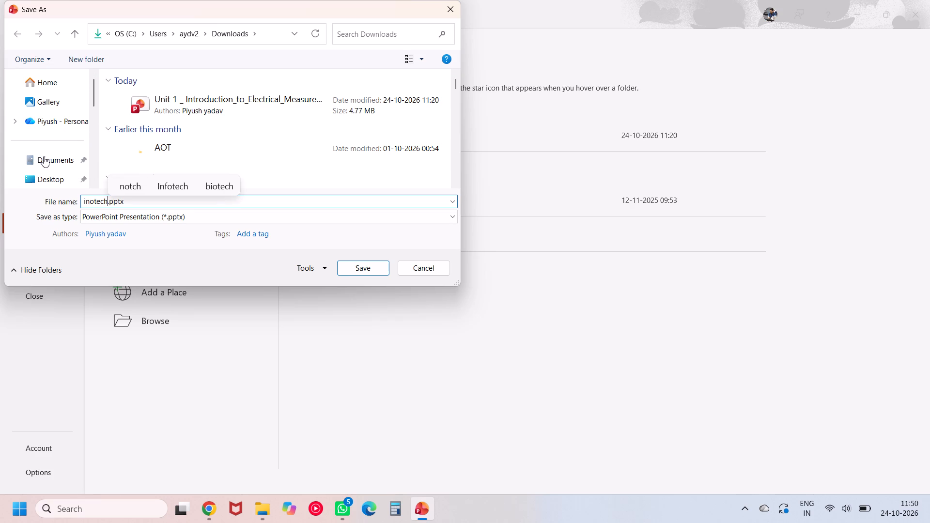
pyautogui.scroll(-1, 45, 177)
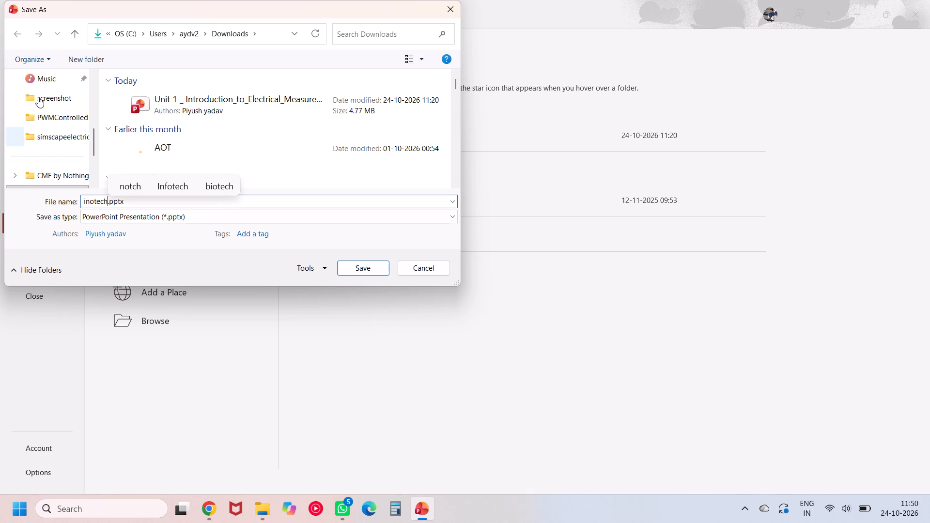
pyautogui.scroll(1, 38, 97)
pyautogui.click(49, 142)
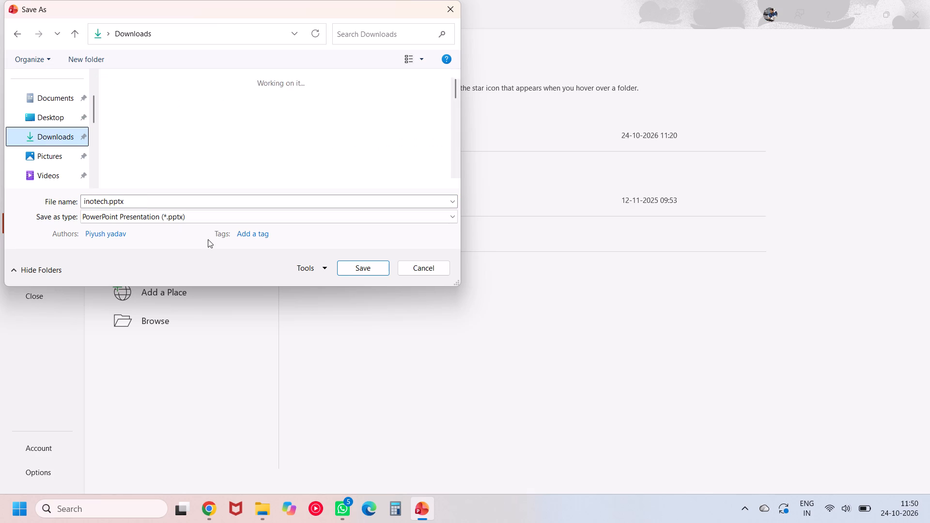
pyautogui.click(353, 264)
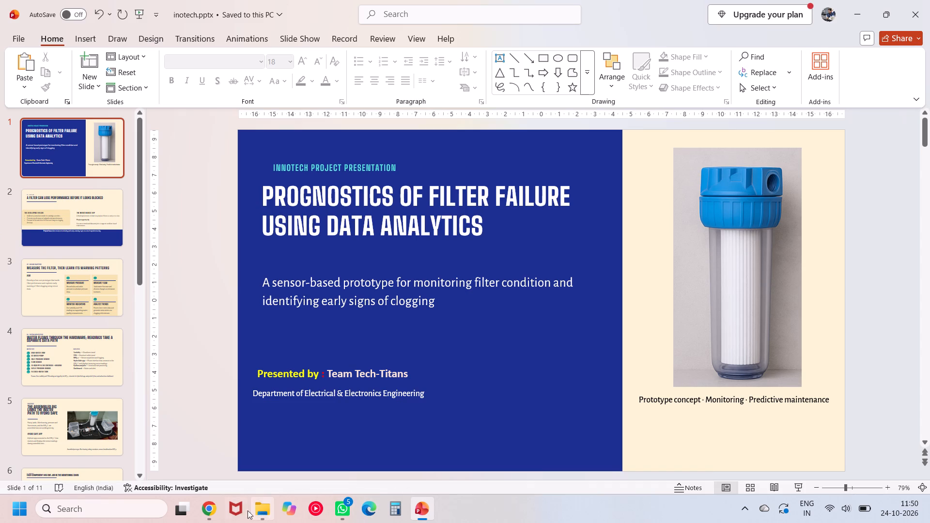
# Switch to the Chrome window showing the "single water filter photo" image results.
pyautogui.click(215, 514)
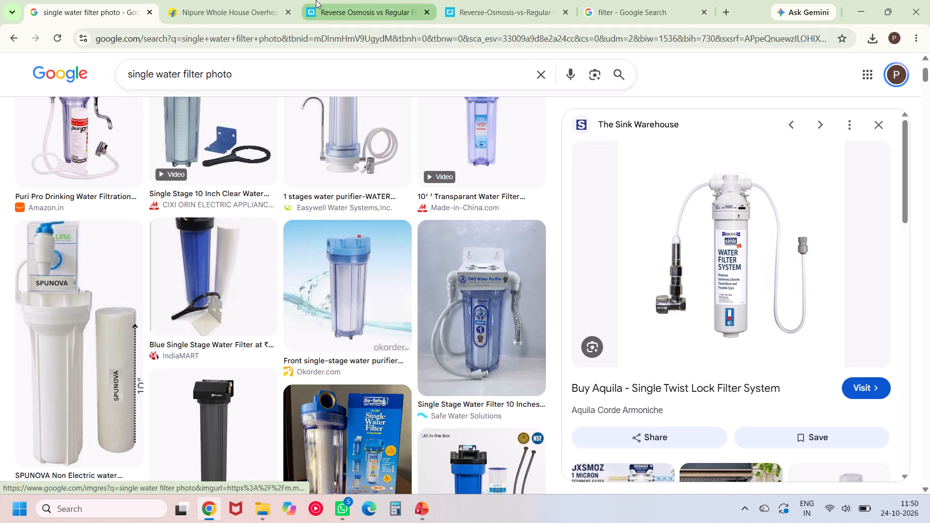
# Switch to File Explorer and share inotech.pptx from the Downloads folder through WhatsApp.
pyautogui.click(270, 517)
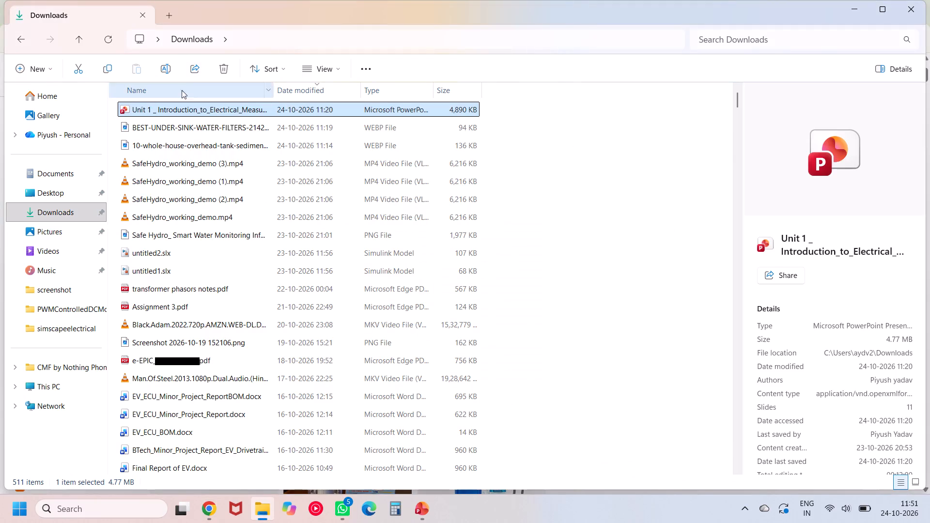
pyautogui.click(43, 185)
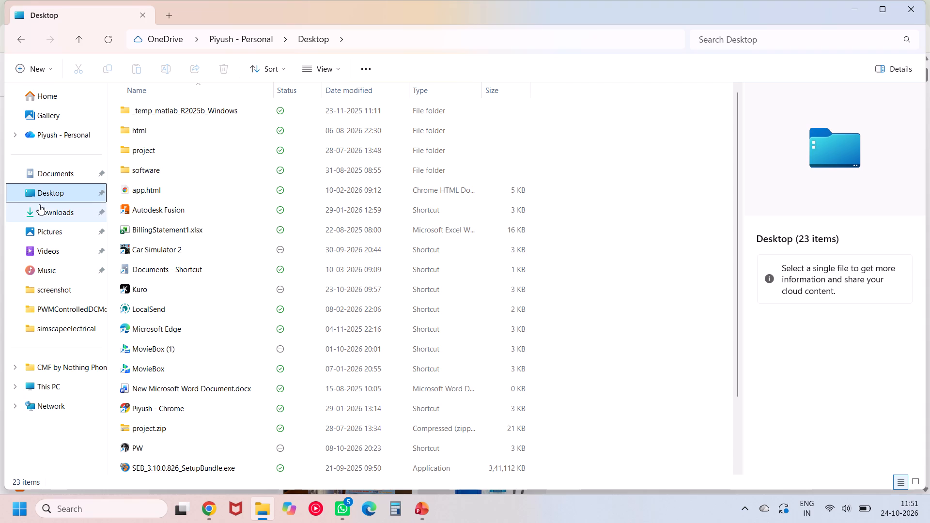
pyautogui.click(40, 212)
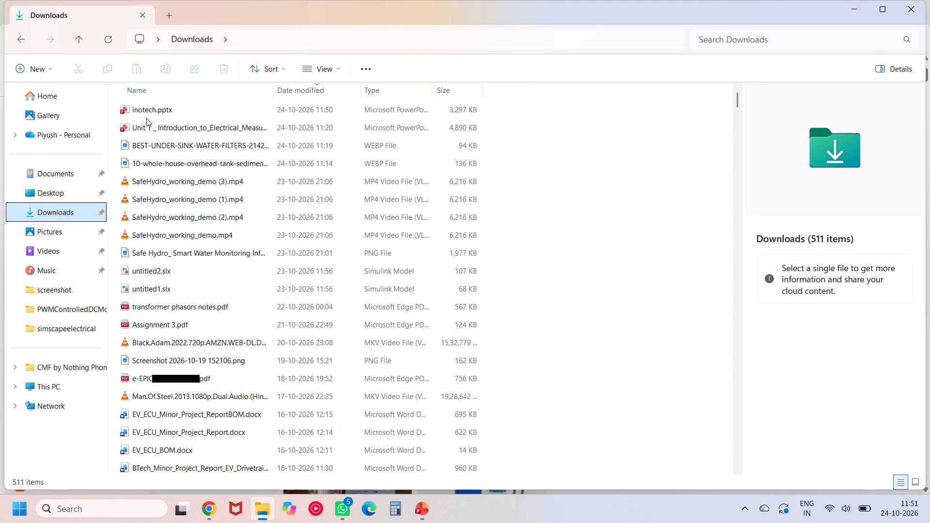
pyautogui.click(144, 114)
pyautogui.click(197, 64)
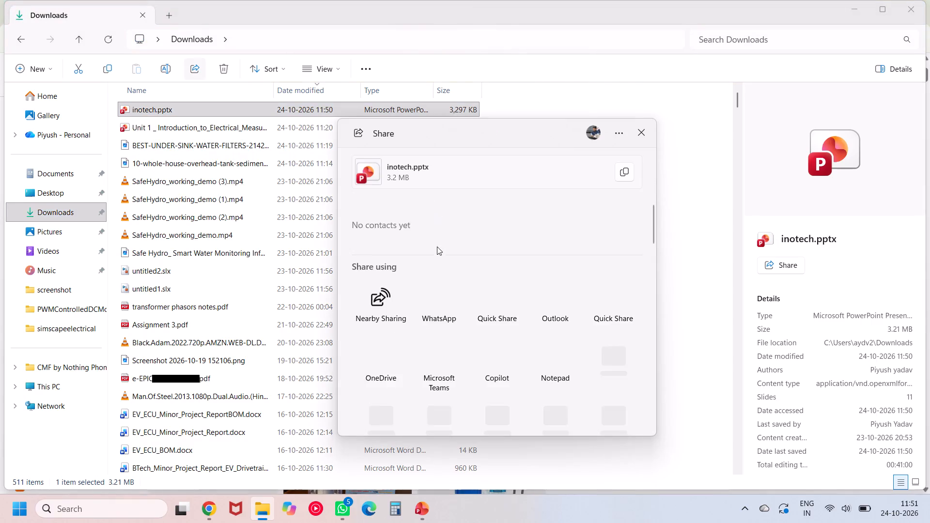
pyautogui.click(444, 311)
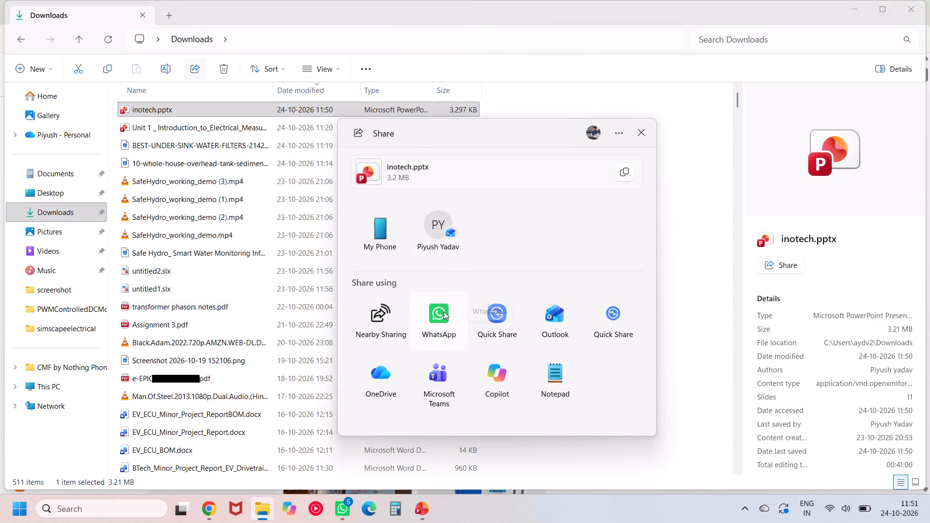
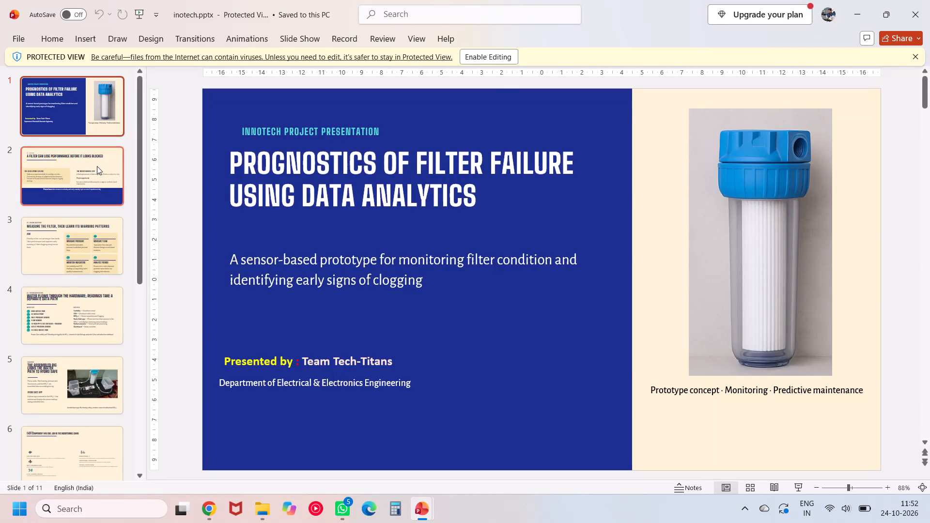
# Review slides 2 to 5 of inotech.pptx, checking the layout of the problem, objectives, architecture and prototype content.
pyautogui.click(97, 166)
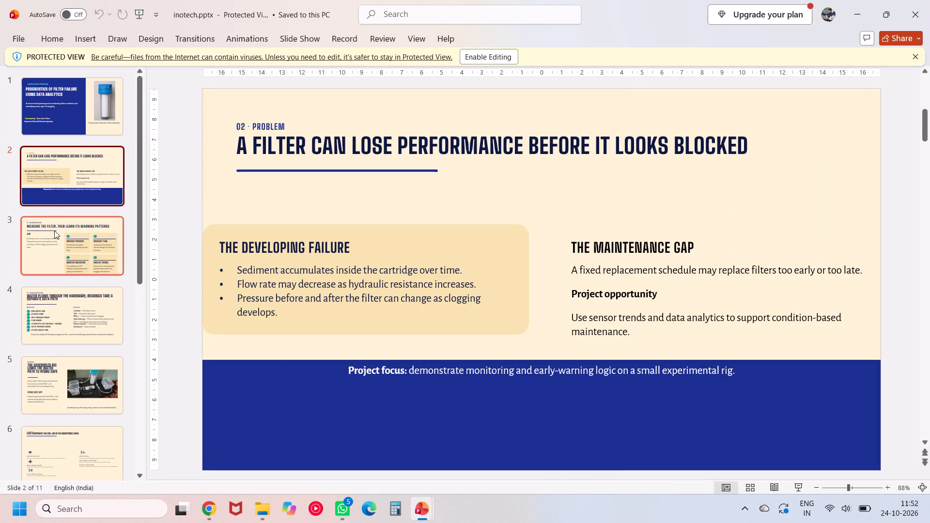
pyautogui.click(53, 241)
pyautogui.click(37, 343)
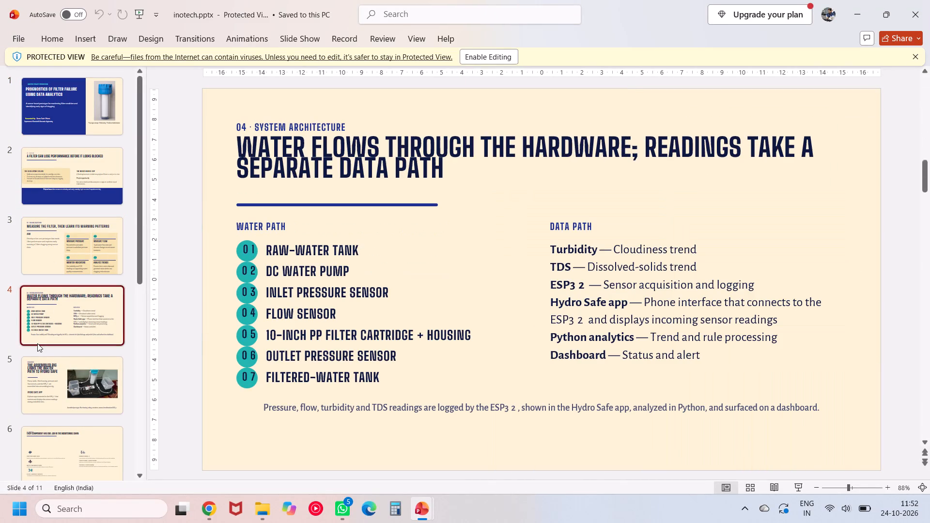
pyautogui.click(69, 393)
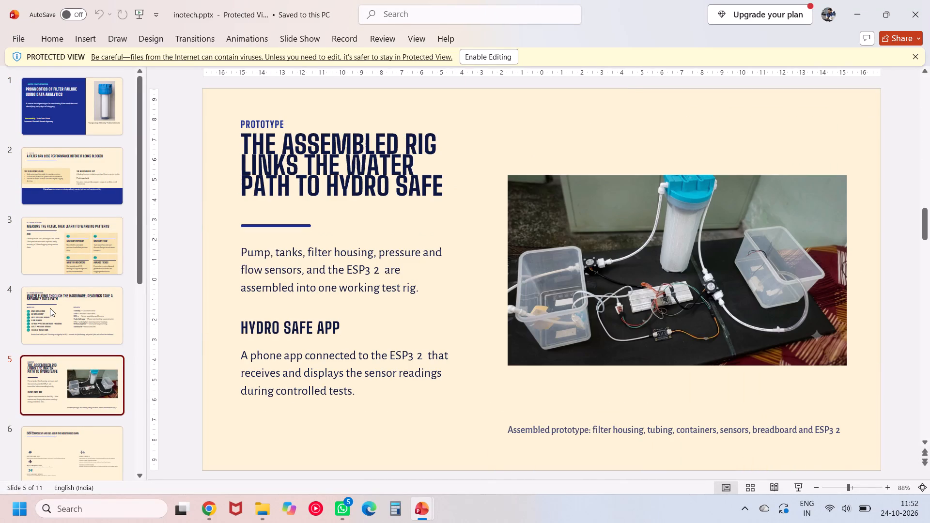
pyautogui.click(11, 264)
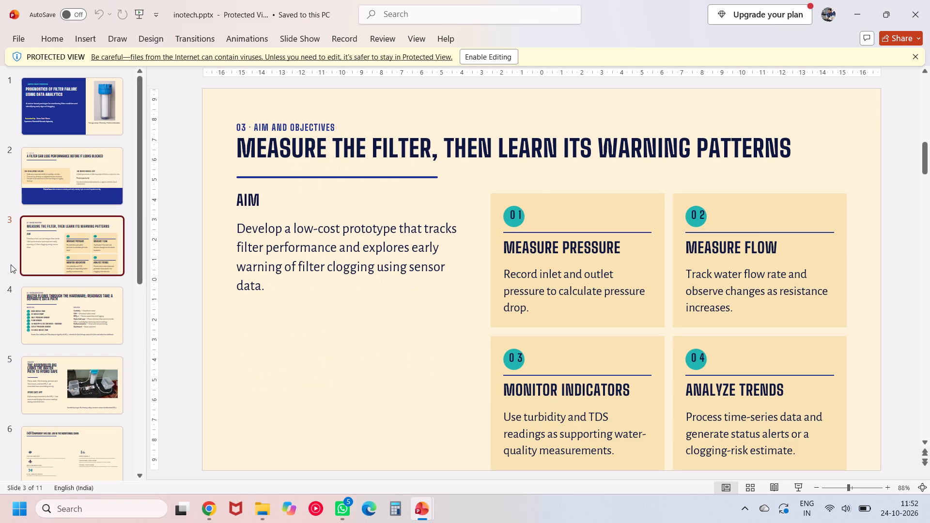
# Go to the System Architecture slide and enable editing for the protected inotech.pptx presentation.
pyautogui.click(58, 326)
pyautogui.click(58, 326)
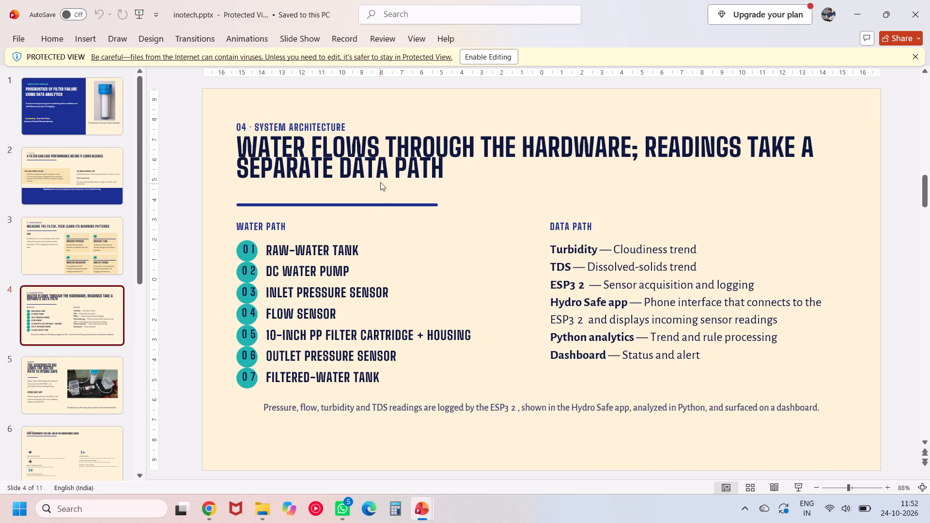
pyautogui.click(409, 145)
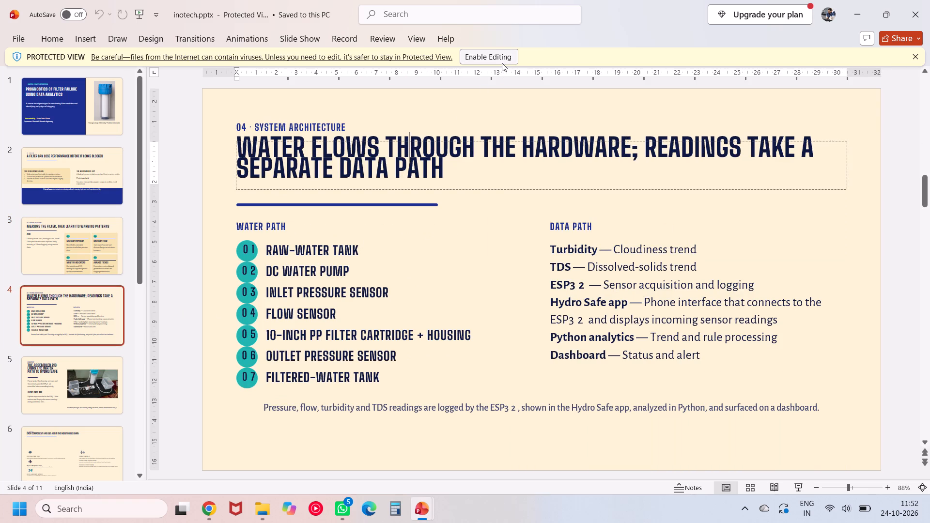
pyautogui.click(502, 63)
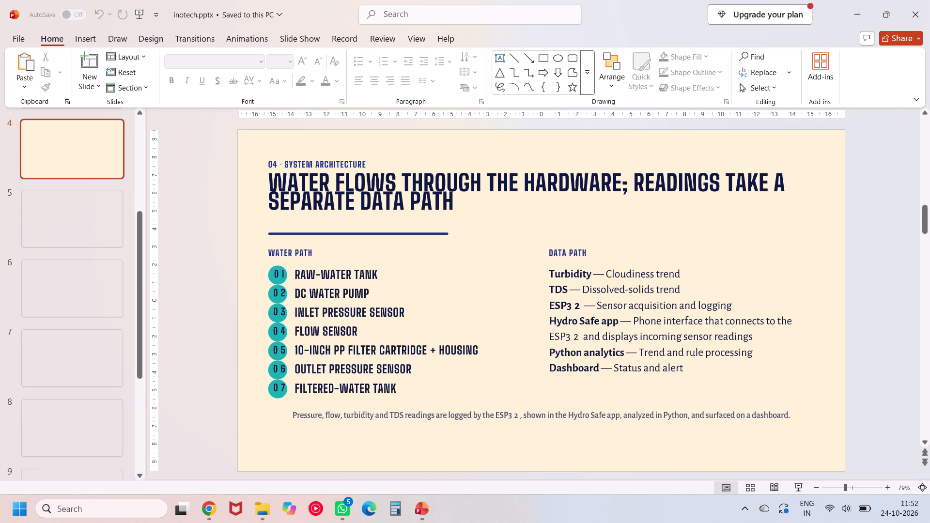
# Set the line spacing of the System Architecture slide's title on slide 4 to 1.5.
pyautogui.click(421, 178)
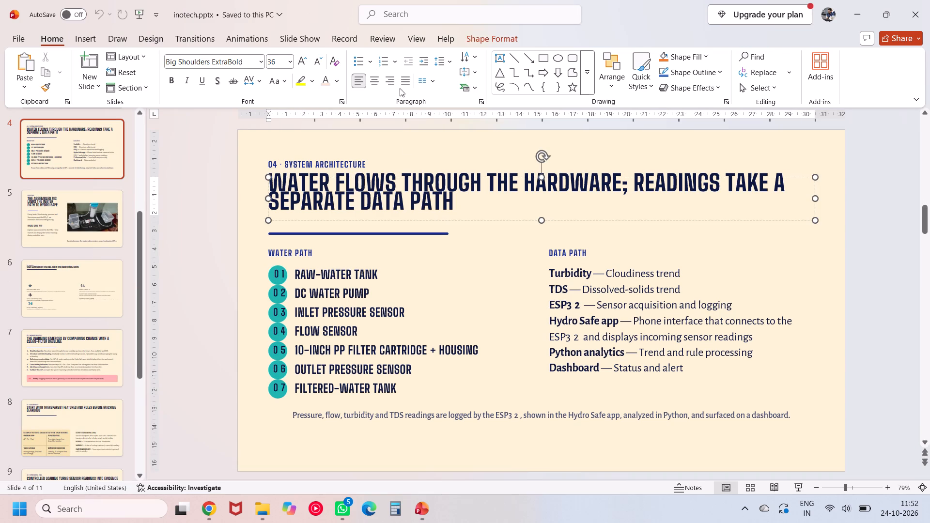
pyautogui.click(442, 64)
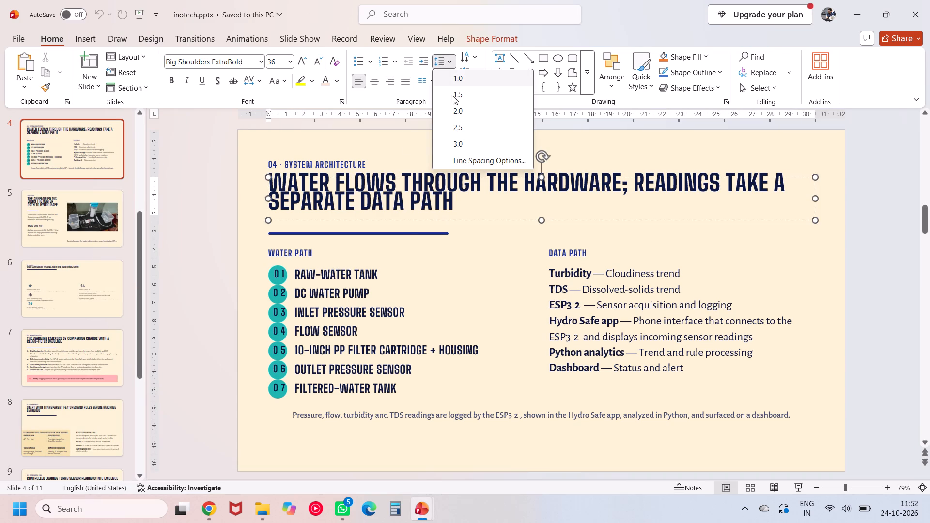
pyautogui.click(462, 100)
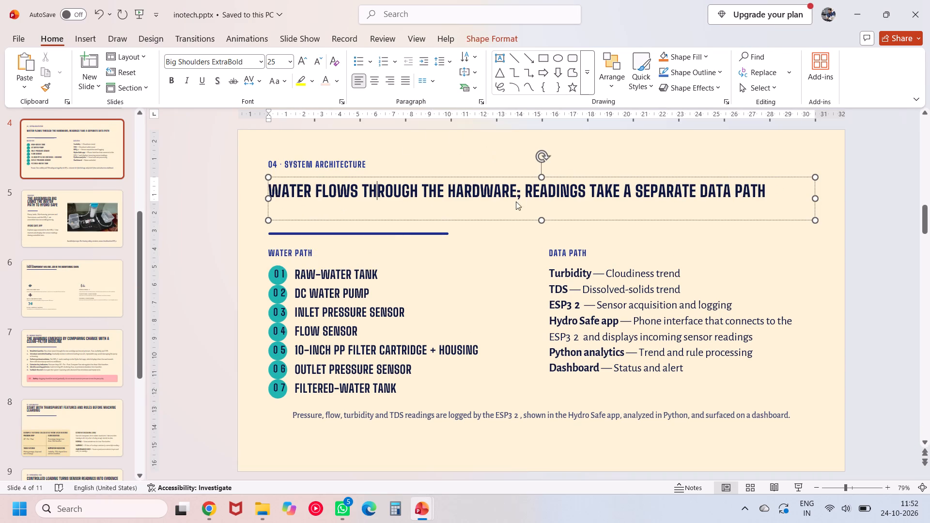
pyautogui.click(253, 169)
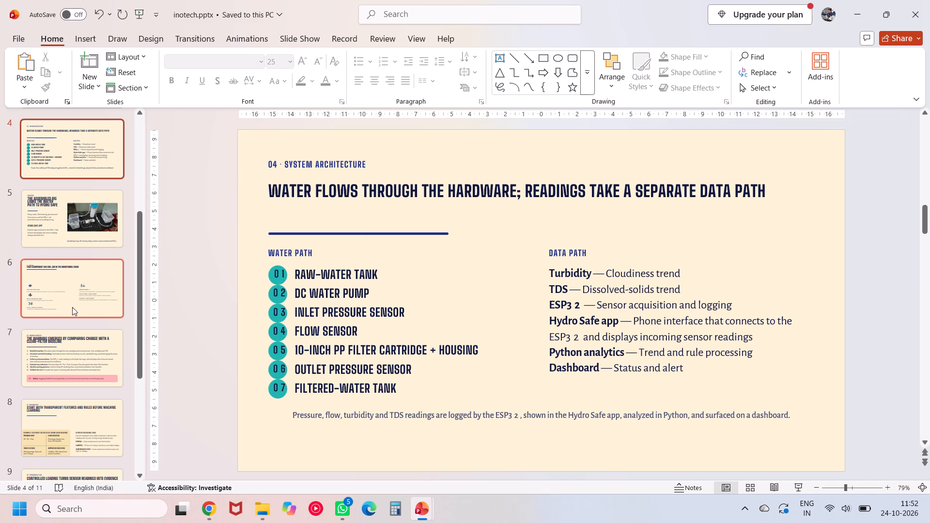
# Set the line spacing of the Prototype slide's title on slide 5 to 1.5.
pyautogui.click(101, 215)
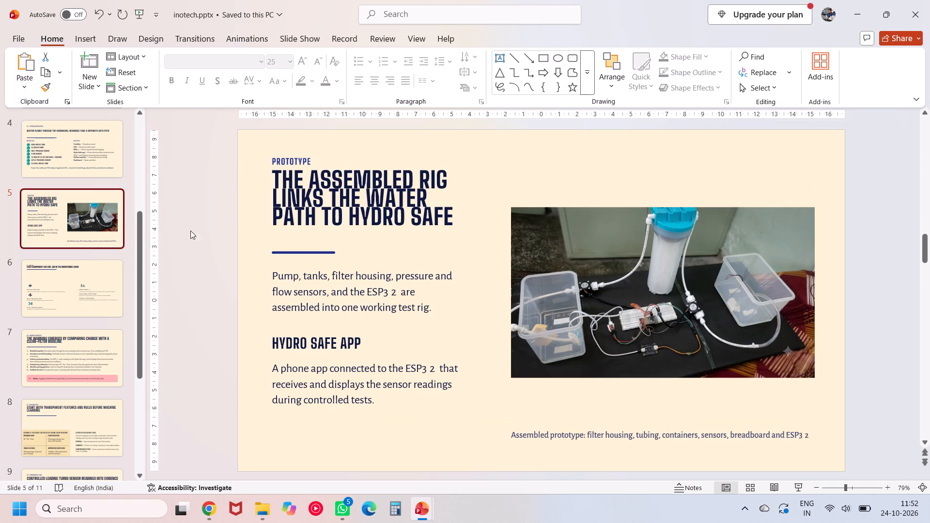
pyautogui.click(299, 208)
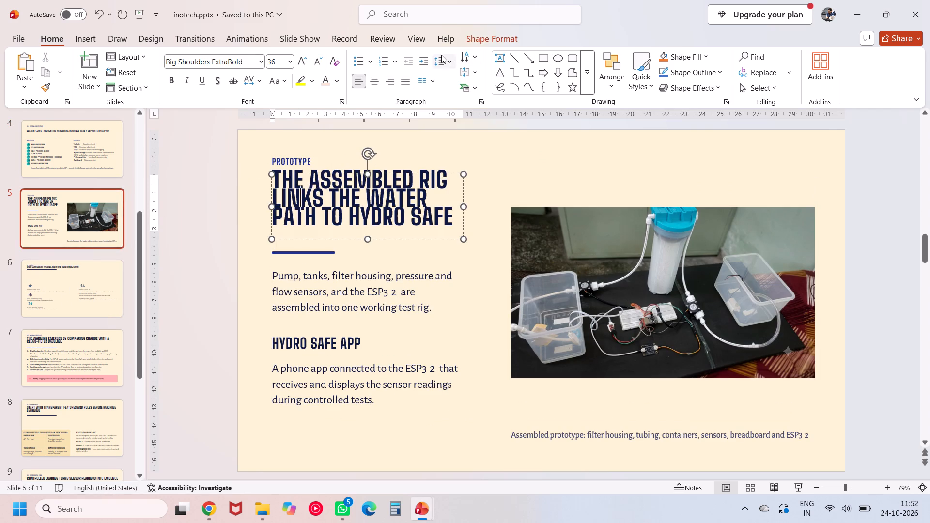
pyautogui.click(440, 57)
pyautogui.click(452, 99)
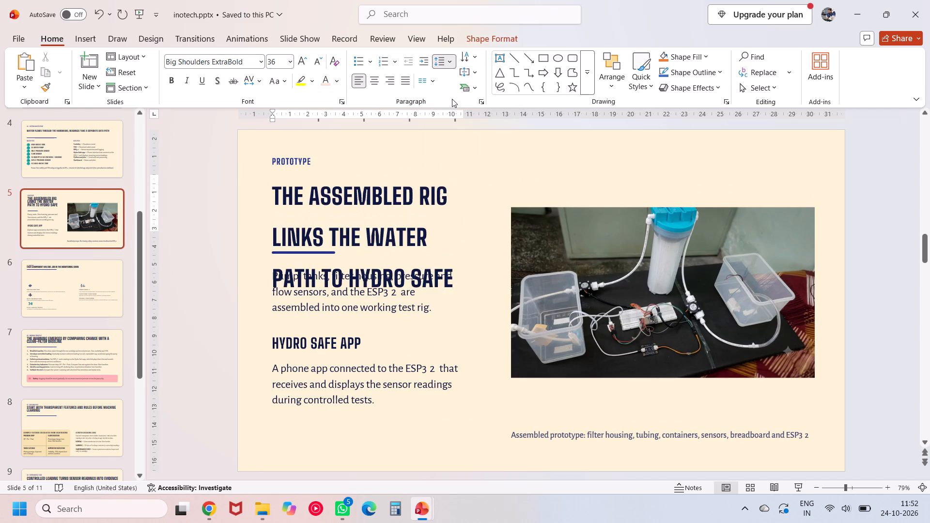
pyautogui.click(246, 229)
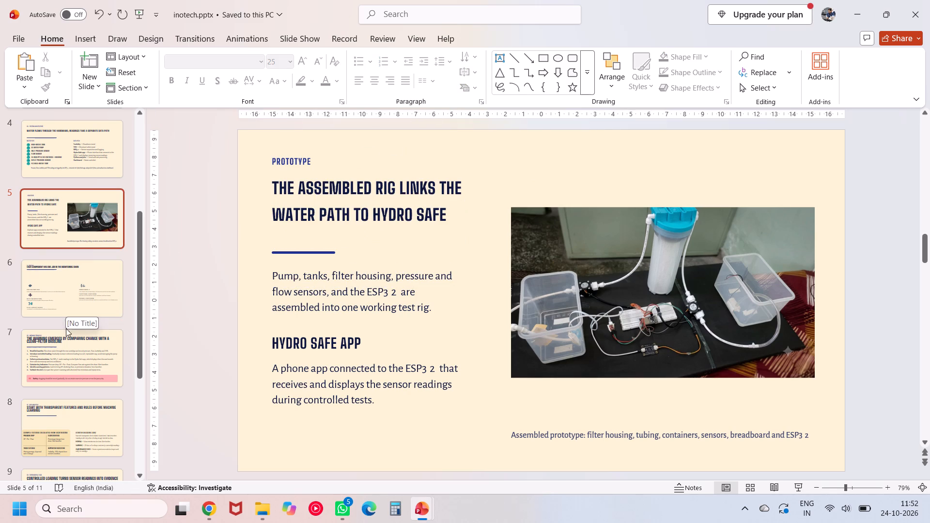
# Set the line spacing of the Working Principle slide's title on slide 7 to 1.5.
pyautogui.click(68, 341)
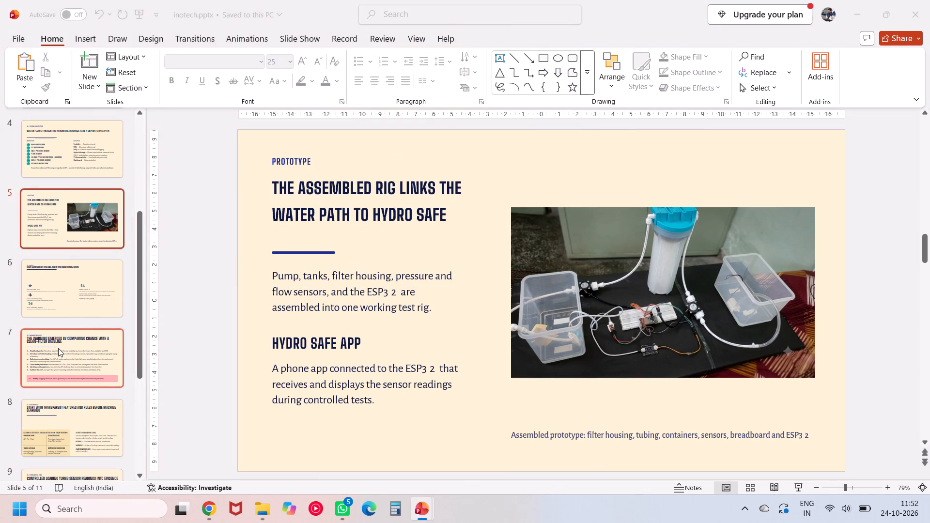
pyautogui.click(58, 348)
pyautogui.click(375, 174)
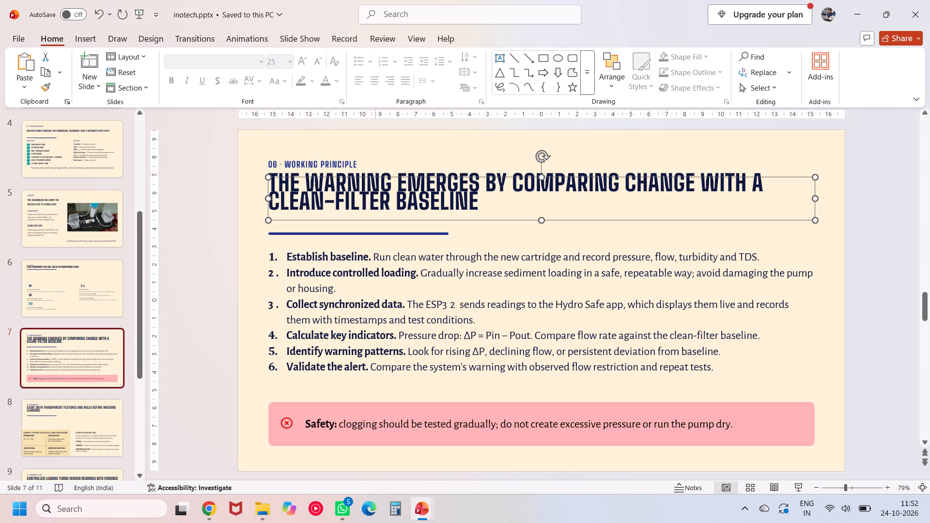
pyautogui.click(443, 64)
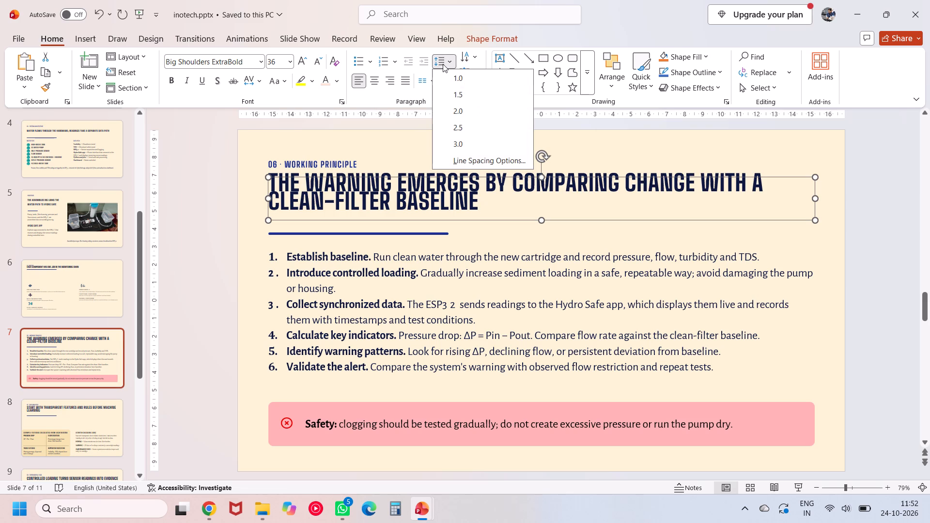
pyautogui.click(470, 93)
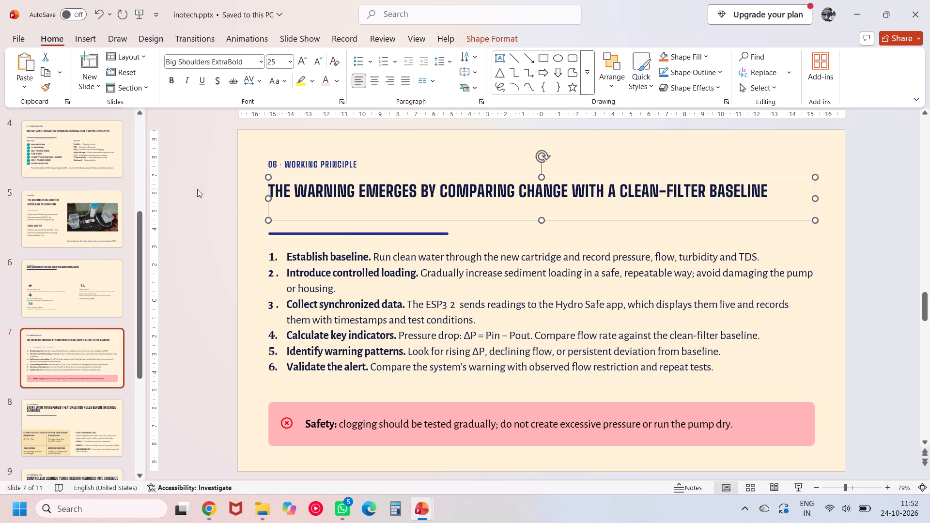
pyautogui.click(246, 208)
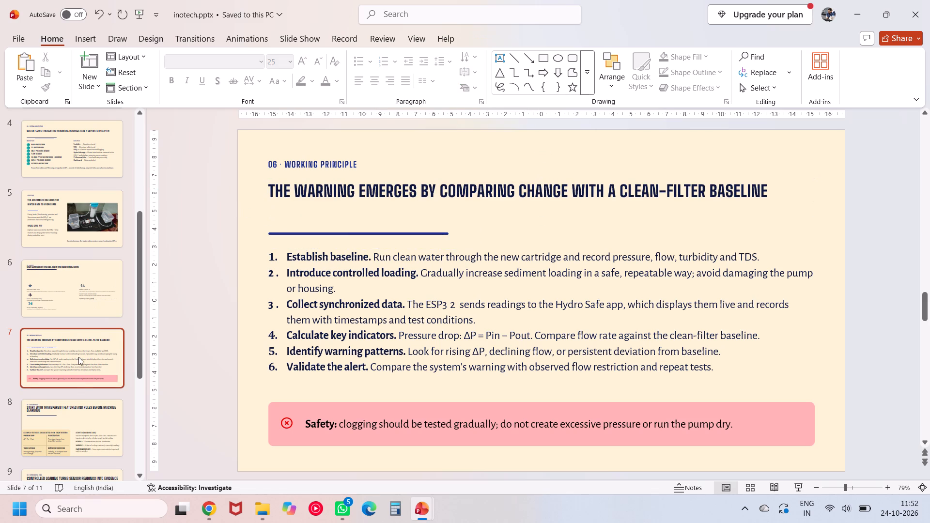
# Set the line spacing of the Data Analytics slide's title on slide 8 to 1.5.
pyautogui.scroll(-1, 80, 382)
pyautogui.click(70, 362)
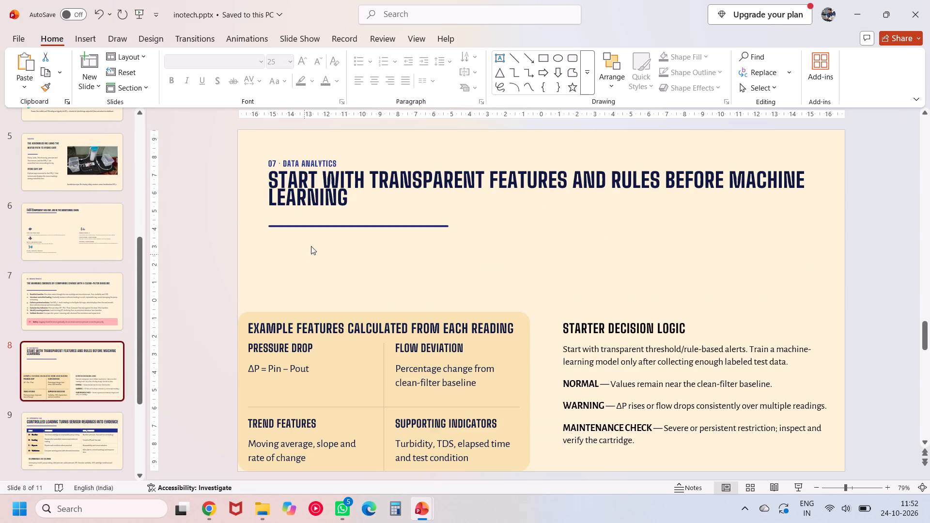
pyautogui.click(363, 172)
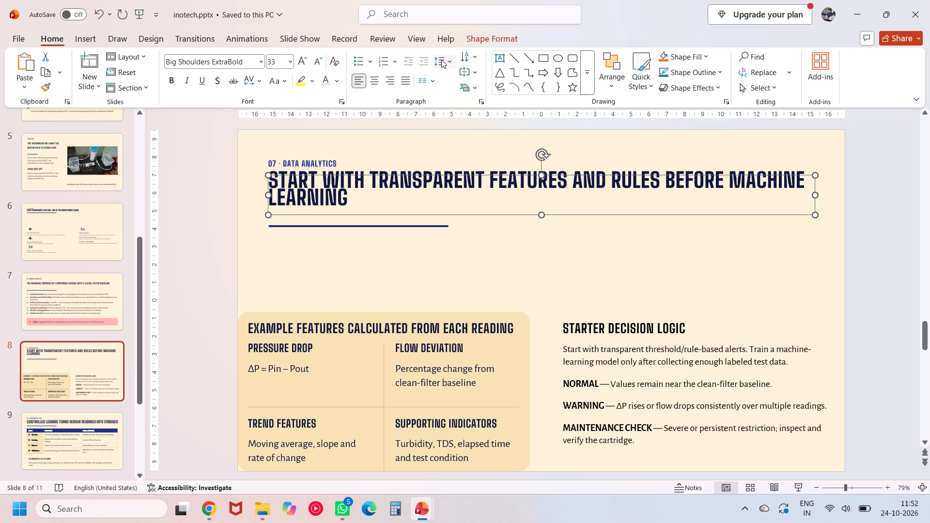
pyautogui.click(441, 60)
pyautogui.click(457, 94)
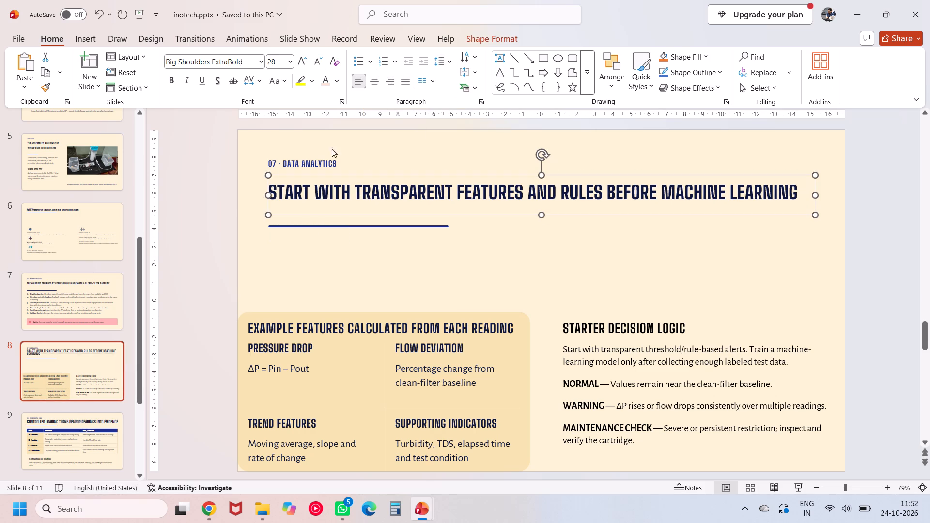
pyautogui.click(250, 237)
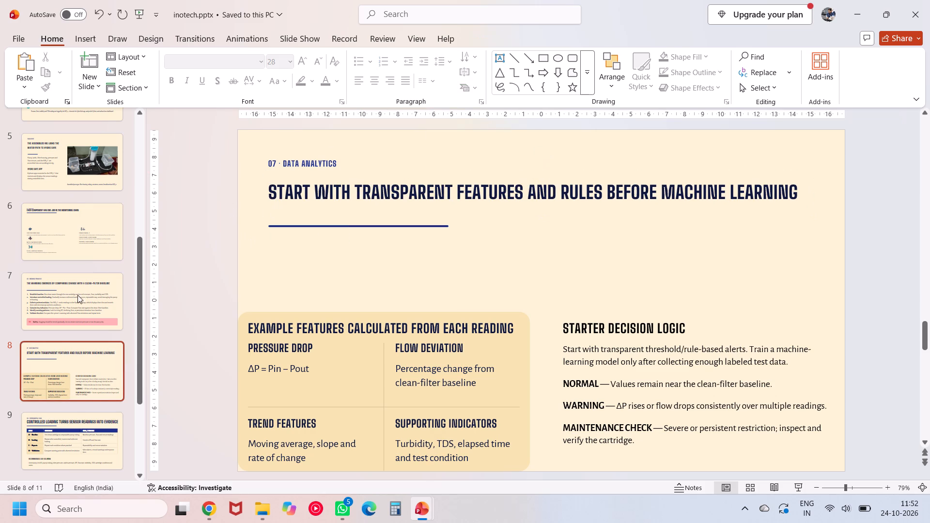
# Adjust the line spacing of the two-line title on the Conclusion slide, slide 11.
pyautogui.scroll(-4, 68, 310)
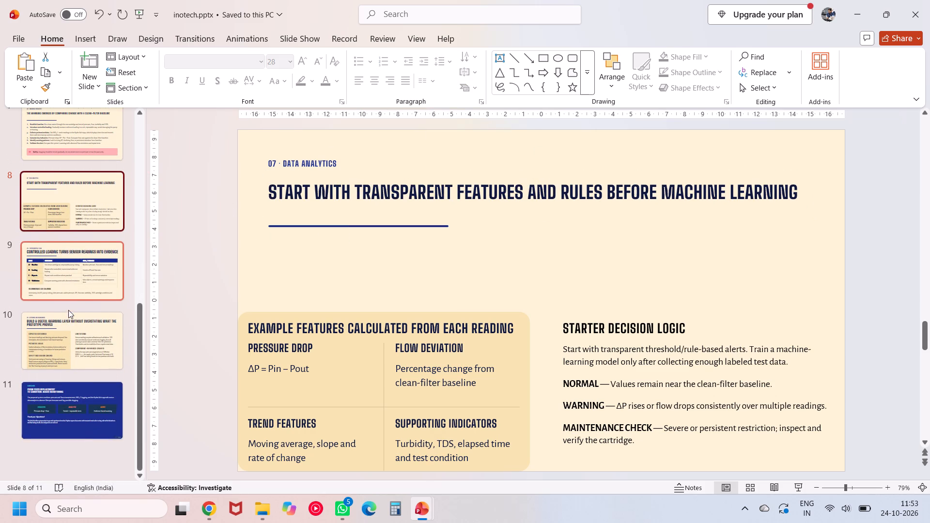
pyautogui.click(55, 415)
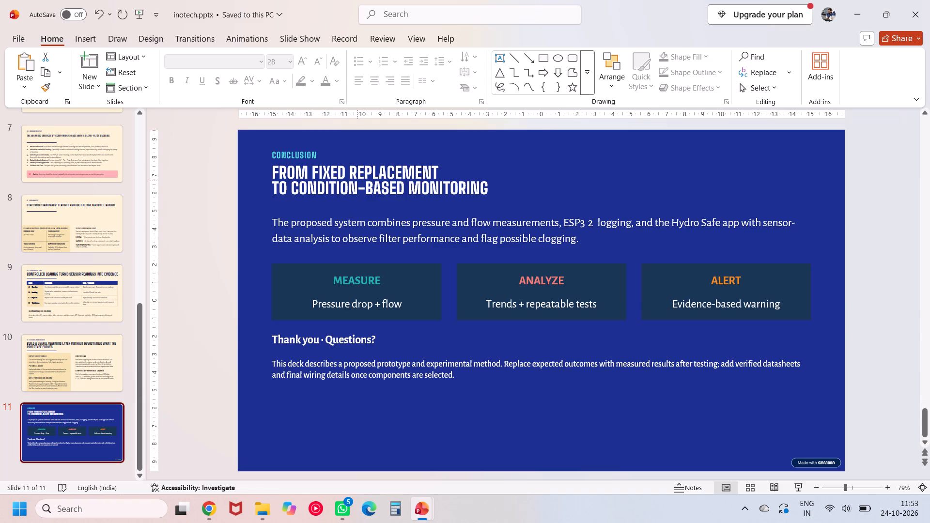
pyautogui.click(358, 178)
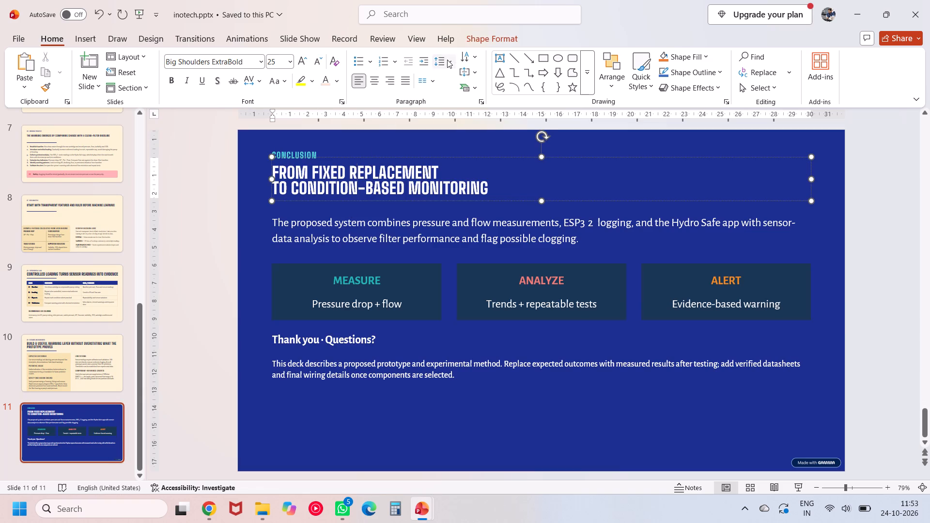
# Adjust the line spacing of the Conclusion title 'From fixed replacement to condition-based monitoring' on slide 11 again.
pyautogui.click(442, 61)
pyautogui.click(450, 92)
pyautogui.click(255, 185)
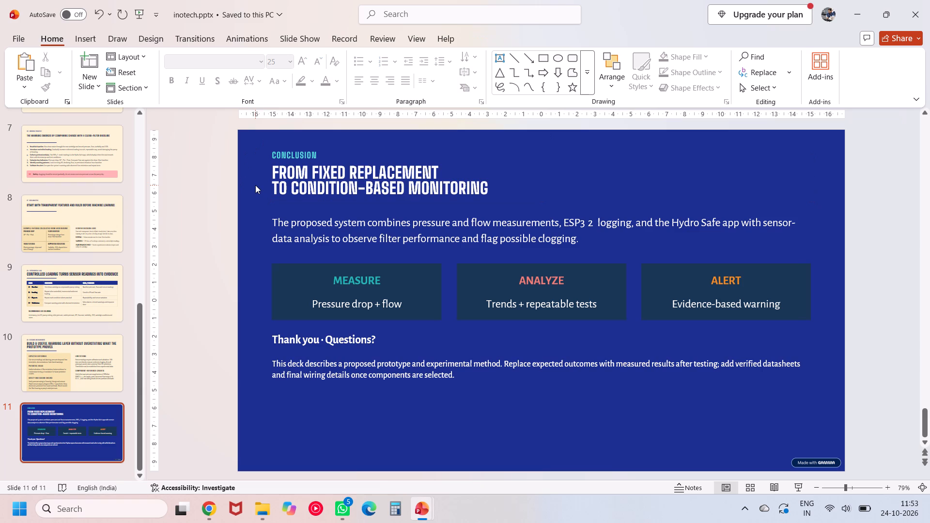
# Return to title slide 1 and save the inotech.pptx presentation.
pyautogui.scroll(8, 78, 183)
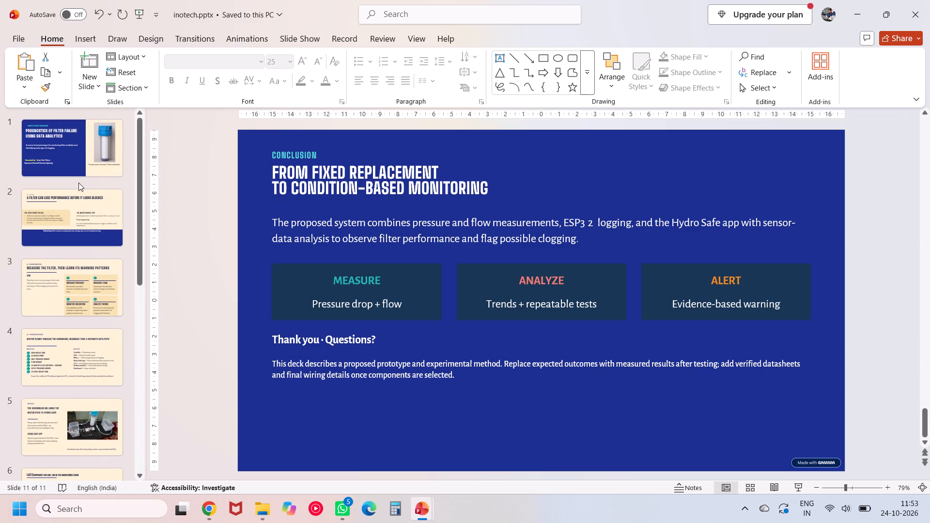
pyautogui.click(76, 180)
pyautogui.hotkey('ctrl', 's')
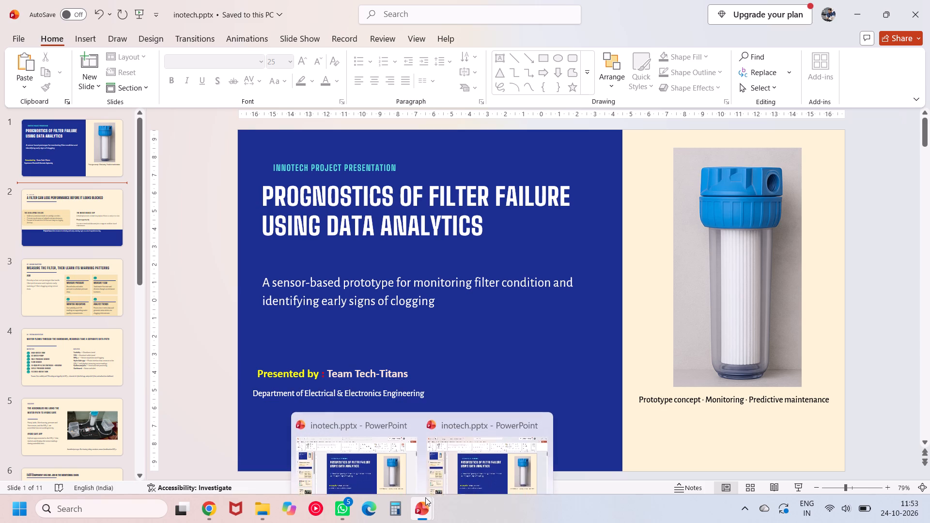
# Check the slide thumbnails through slide 11 in the edited inotech.pptx window and close that window.
pyautogui.click(468, 443)
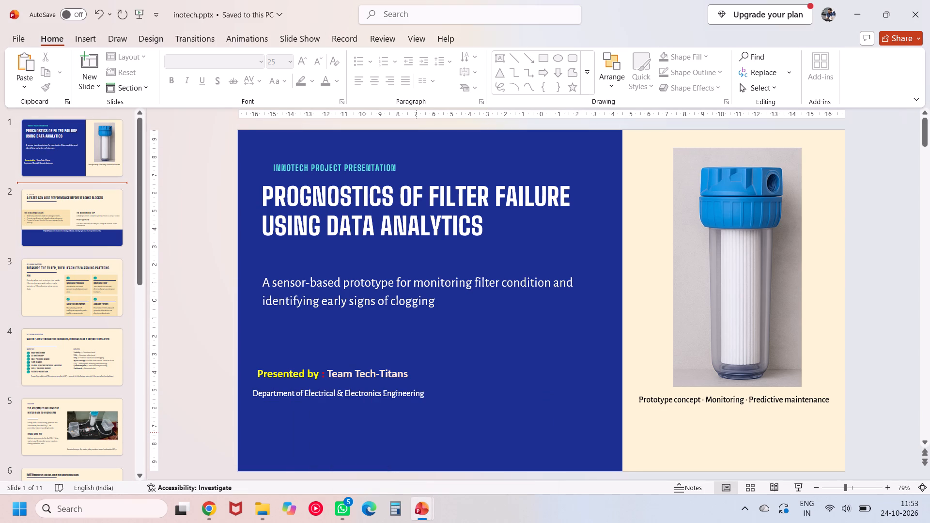
pyautogui.scroll(-8, 57, 311)
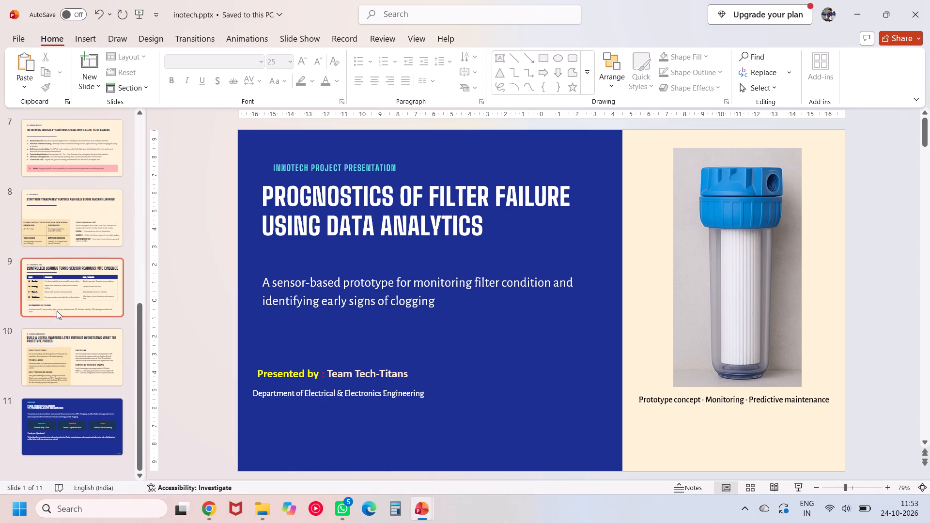
pyautogui.click(925, 0)
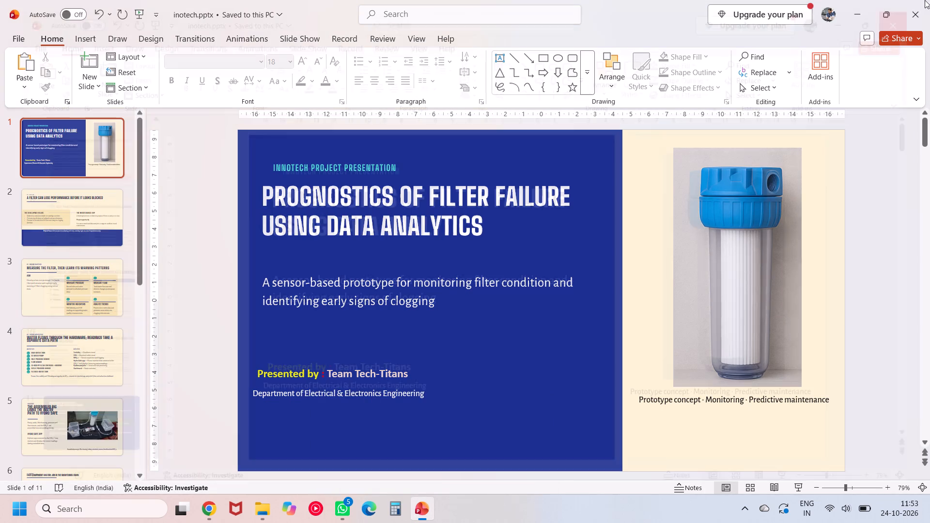